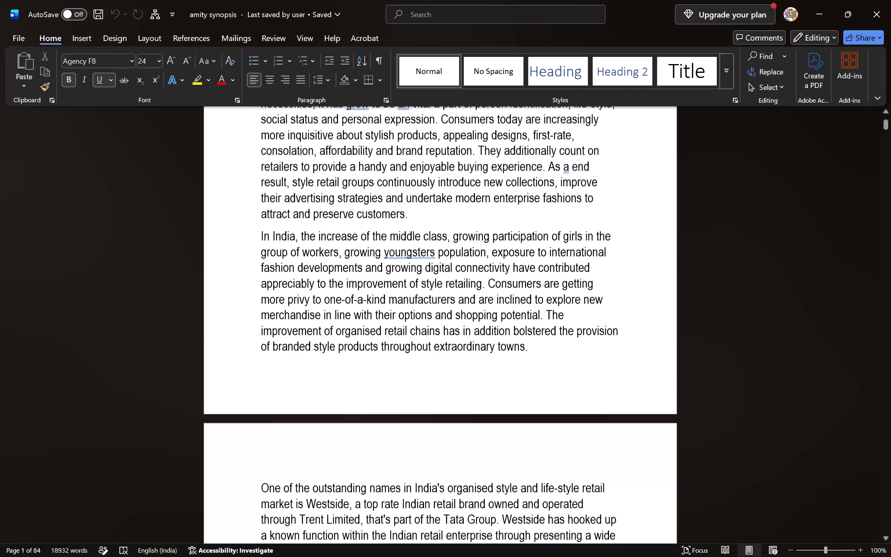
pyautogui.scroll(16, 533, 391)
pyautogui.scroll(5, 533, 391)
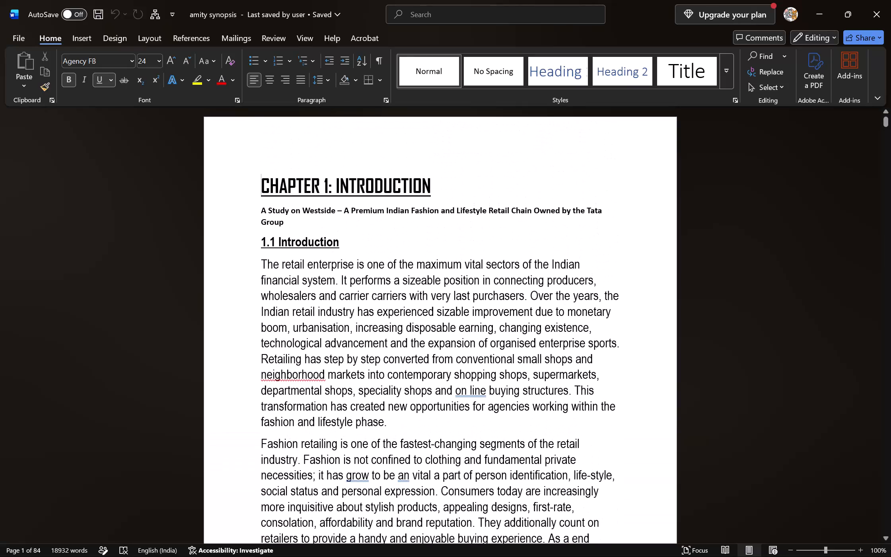
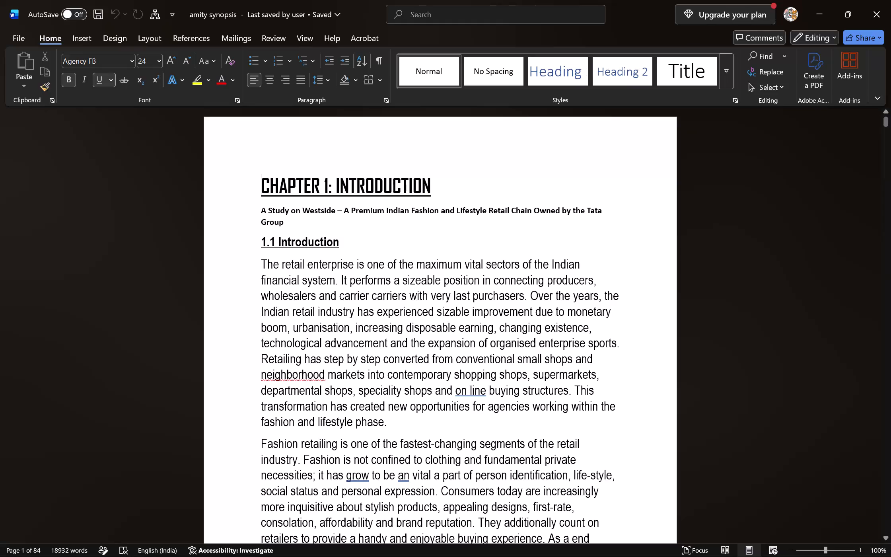
# Delete the end of section 1.1, from the paragraph starting "Westside's business model" up to heading 1.2.
pyautogui.scroll(-7, 383, 389)
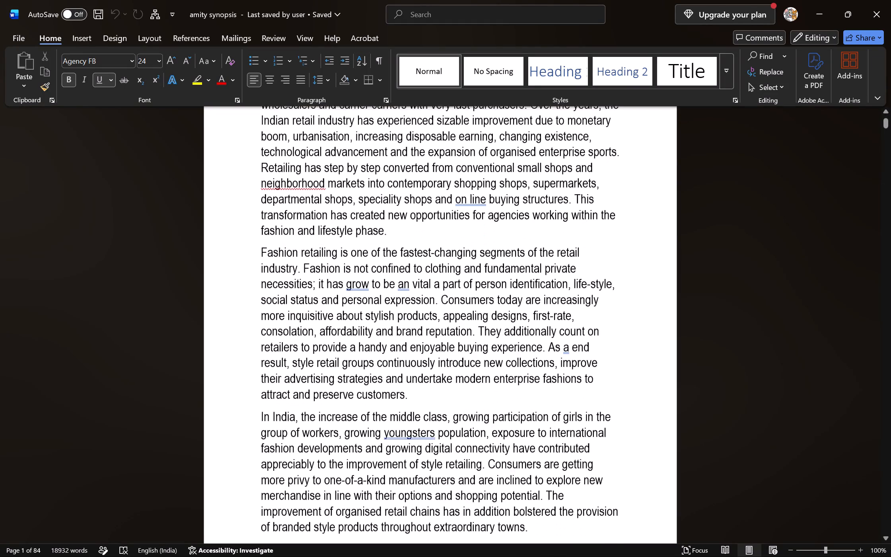
pyautogui.scroll(-14, 383, 389)
pyautogui.scroll(-8, 383, 389)
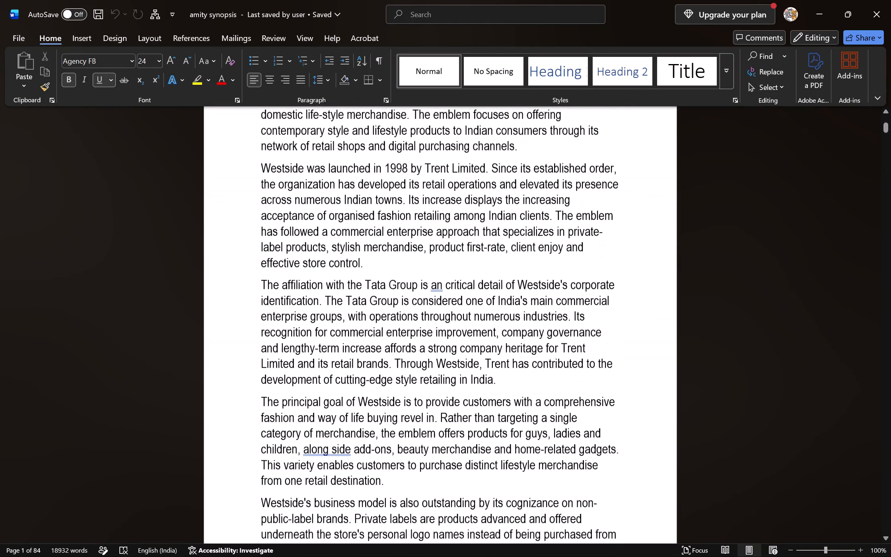
pyautogui.scroll(-17, 383, 389)
pyautogui.scroll(4, 383, 389)
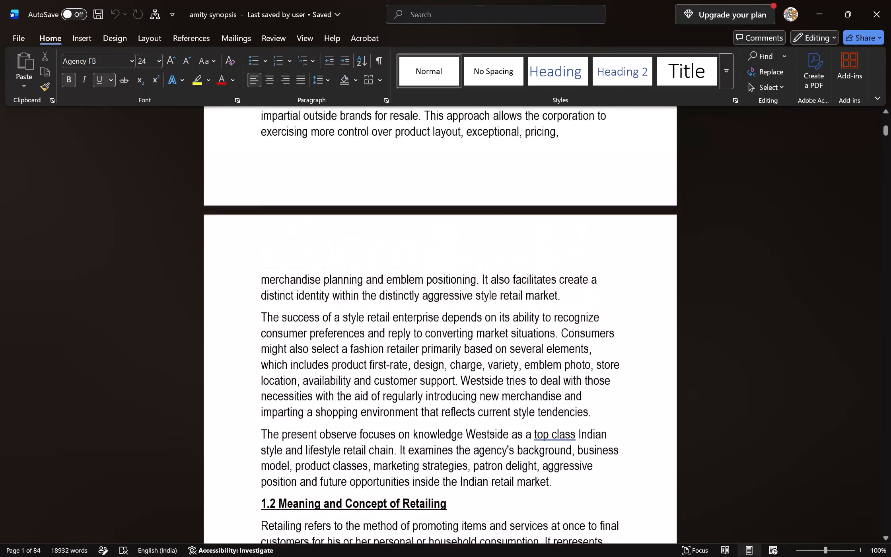
pyautogui.scroll(2, 383, 389)
pyautogui.click(259, 183)
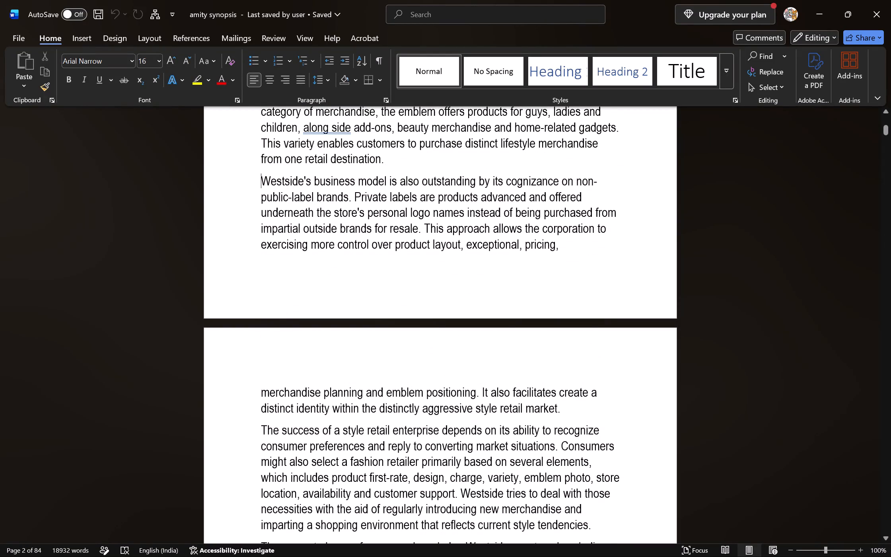
pyautogui.hotkey('shift', 'Down')
pyautogui.hotkey('shift', 'Down')
pyautogui.hotkey('shift', 'Down')
pyautogui.hotkey('shift', 'Down')
pyautogui.hotkey('shift', 'Down')
pyautogui.hotkey('shift', 'Down')
pyautogui.hotkey('shift', 'Down')
pyautogui.hotkey('shift', 'Down')
pyautogui.hotkey('shift', 'Down')
pyautogui.hotkey('shift', 'Down')
pyautogui.hotkey('shift', 'Down')
pyautogui.hotkey('shift', 'Down')
pyautogui.hotkey('shift', 'Down')
pyautogui.hotkey('shift', 'Down')
pyautogui.hotkey('shift', 'Down')
pyautogui.hotkey('shift', 'Down')
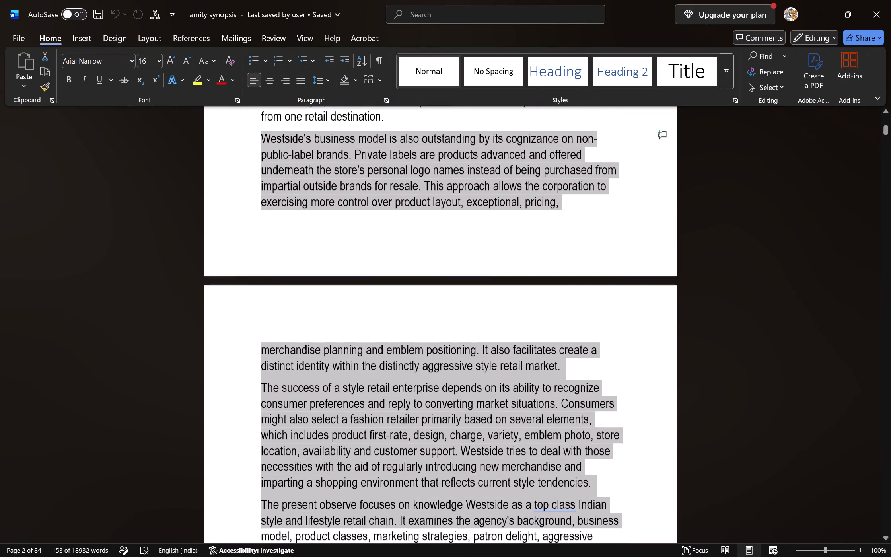
pyautogui.hotkey('shift', 'Down')
pyautogui.hotkey('shift', 'Down')
pyautogui.press('BackSpace')
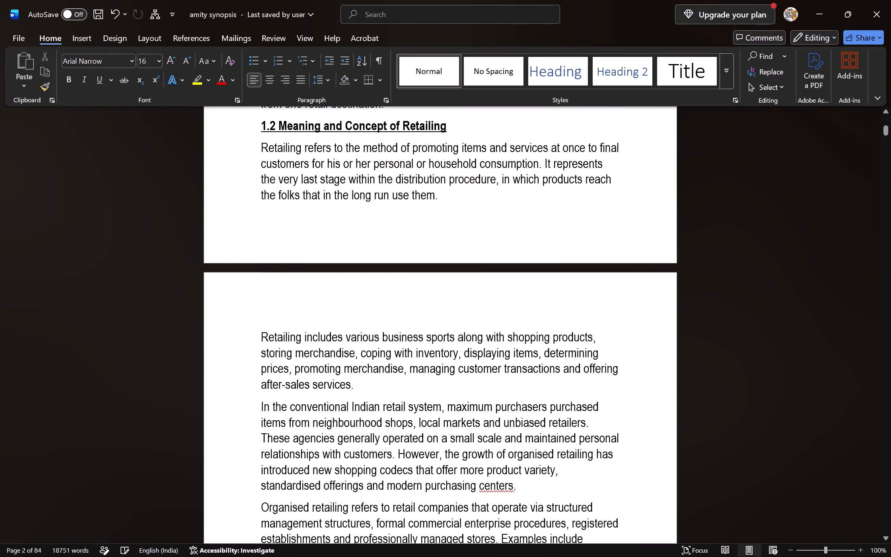
# Delete the end of section 1.2, from "The development of organised retailing has introduced numerous benefits" through the paragraph before heading 1.3.
pyautogui.scroll(-11, 335, 325)
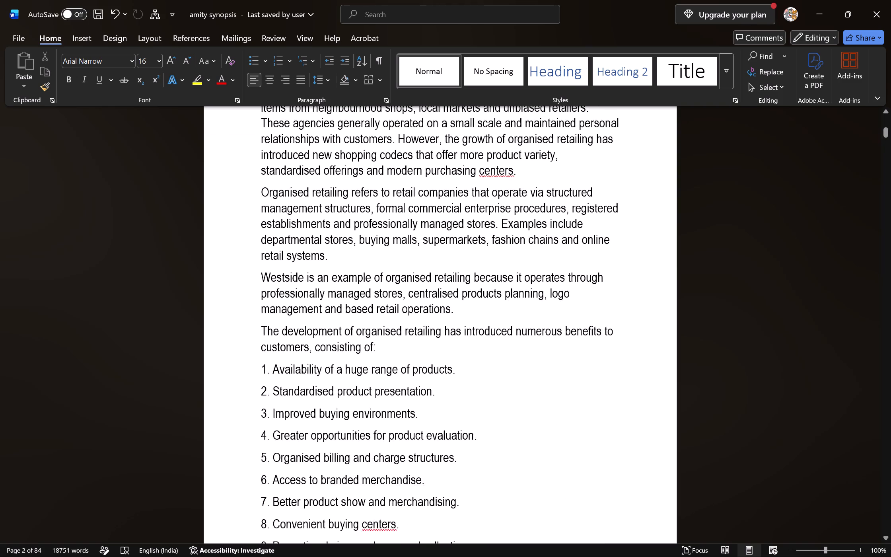
pyautogui.scroll(-13, 335, 325)
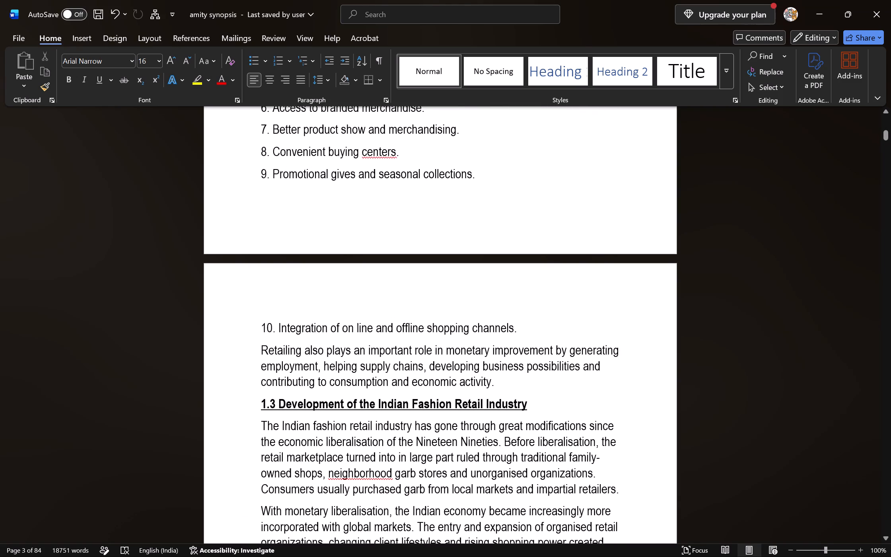
pyautogui.scroll(9, 263, 335)
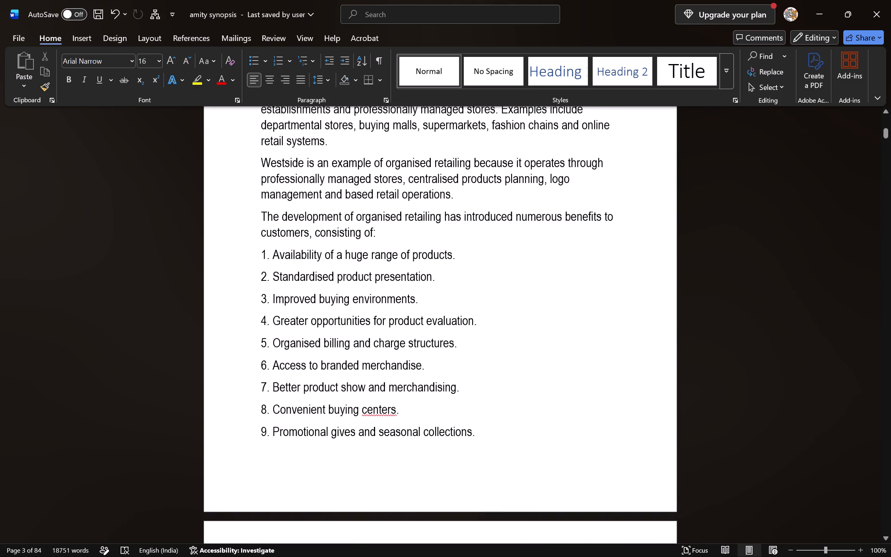
pyautogui.click(260, 215)
pyautogui.hotkey('shift', 'Down')
pyautogui.hotkey('shift', 'Down')
pyautogui.hotkey('shift', 'Down')
pyautogui.hotkey('shift', 'Down')
pyautogui.hotkey('shift', 'Down')
pyautogui.hotkey('shift', 'Down')
pyautogui.hotkey('shift', 'Down')
pyautogui.hotkey('shift', 'Down')
pyautogui.hotkey('shift', 'Down')
pyautogui.hotkey('shift', 'Down')
pyautogui.hotkey('shift', 'Down')
pyautogui.hotkey('shift', 'Down')
pyautogui.hotkey('shift', 'Down')
pyautogui.hotkey('shift', 'Down')
pyautogui.hotkey('shift', 'Down')
pyautogui.hotkey('shift', 'Down')
pyautogui.hotkey('shift', 'Down')
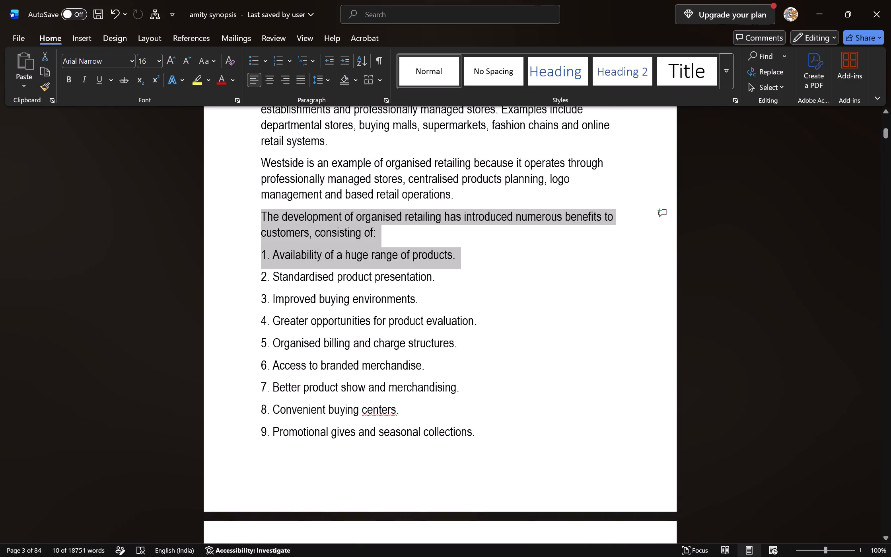
pyautogui.hotkey('shift', 'Up')
pyautogui.hotkey('shift', 'Up')
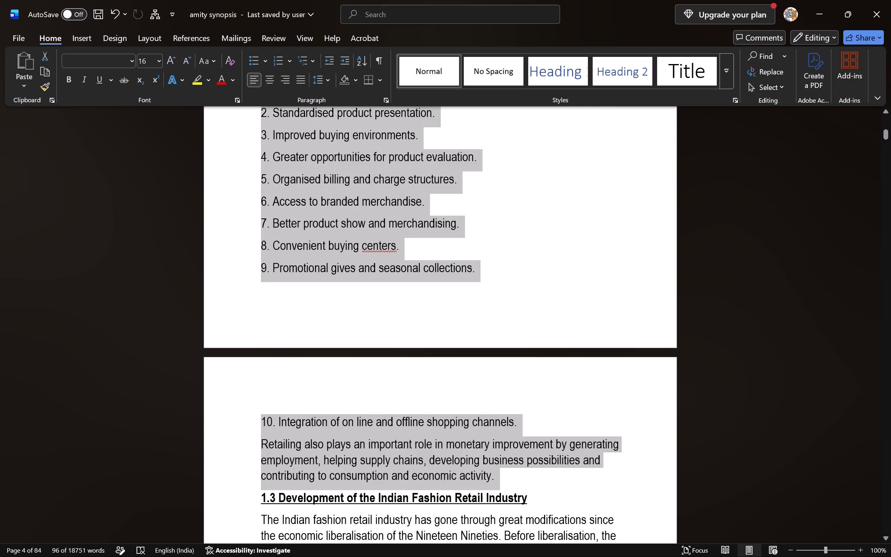
pyautogui.press('BackSpace')
# Delete the end of section 1.3, from "6. Growth of e-trade" through the closing paragraph before heading 1.4.
pyautogui.scroll(-3, 294, 263)
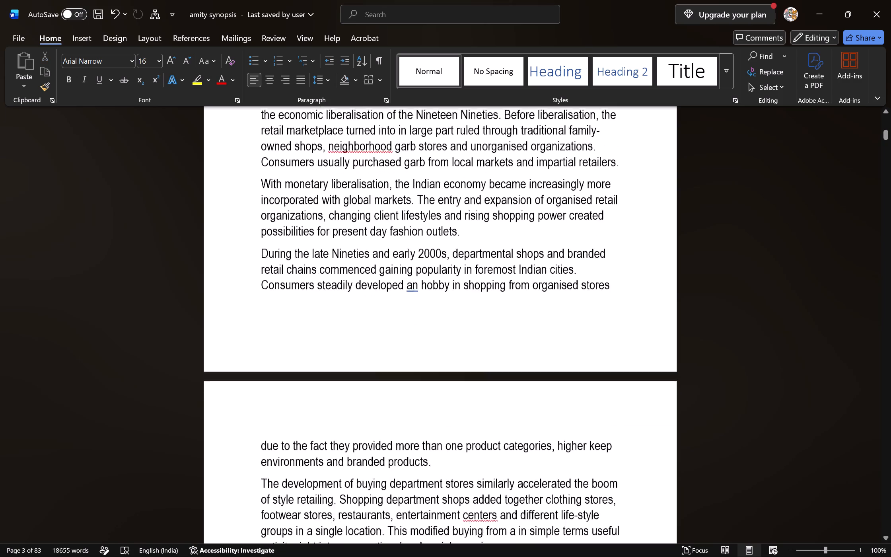
pyautogui.scroll(-15, 294, 263)
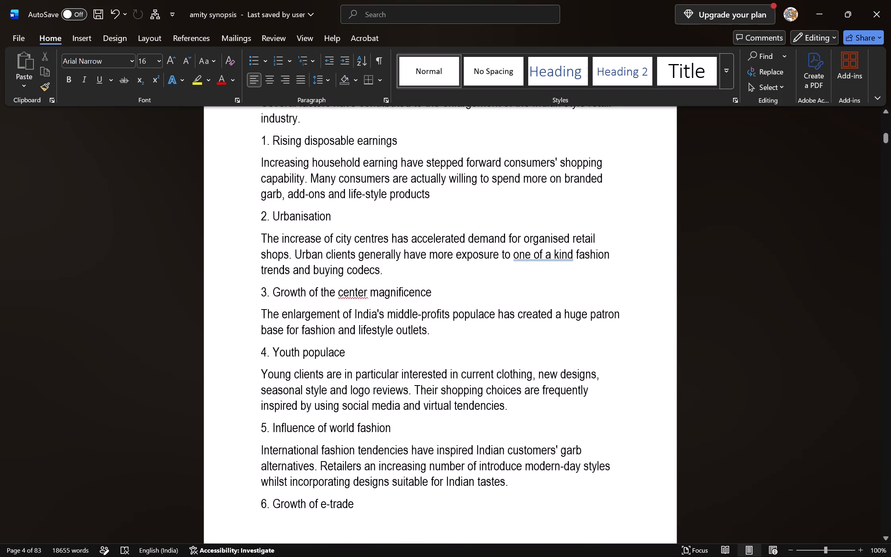
pyautogui.scroll(-4, 294, 263)
pyautogui.click(261, 394)
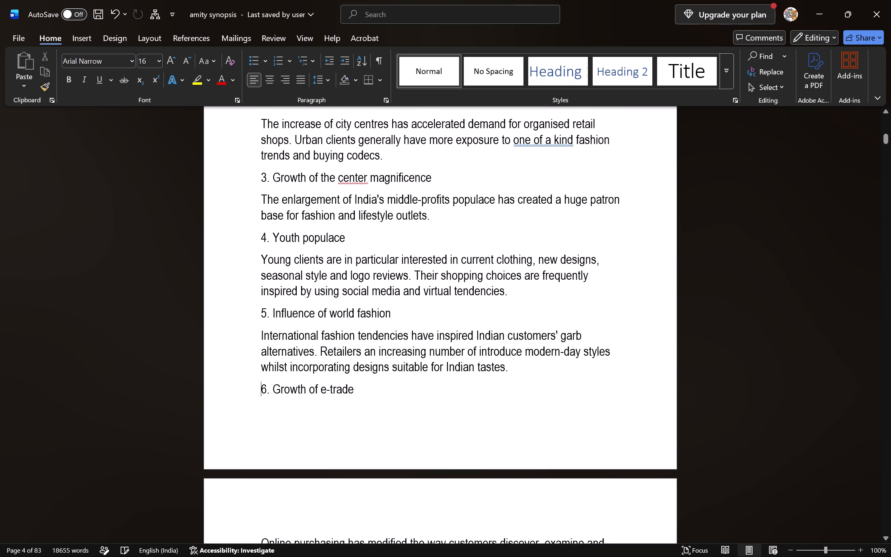
pyautogui.hotkey('shift', 'Down')
pyautogui.hotkey('shift', 'Down')
pyautogui.hotkey('shift', 'Down')
pyautogui.hotkey('shift', 'Down')
pyautogui.hotkey('shift', 'Down')
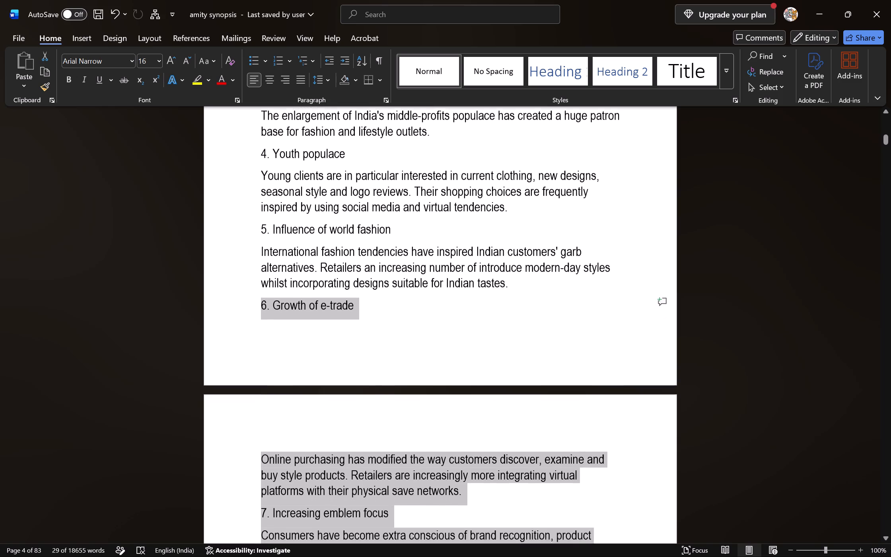
pyautogui.hotkey('shift', 'Down')
pyautogui.hotkey('shift', 'Down')
pyautogui.hotkey('shift', 'Down')
pyautogui.hotkey('shift', 'Down')
pyautogui.hotkey('shift', 'Down')
pyautogui.hotkey('shift', 'Down')
pyautogui.hotkey('shift', 'Down')
pyautogui.hotkey('shift', 'Down')
pyautogui.hotkey('shift', 'Down')
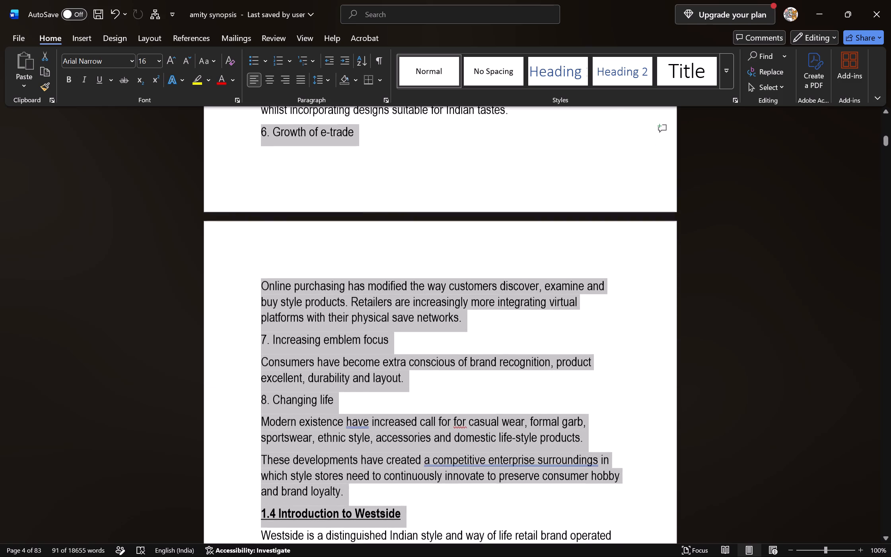
pyautogui.hotkey('shift', 'Up')
pyautogui.press('BackSpace')
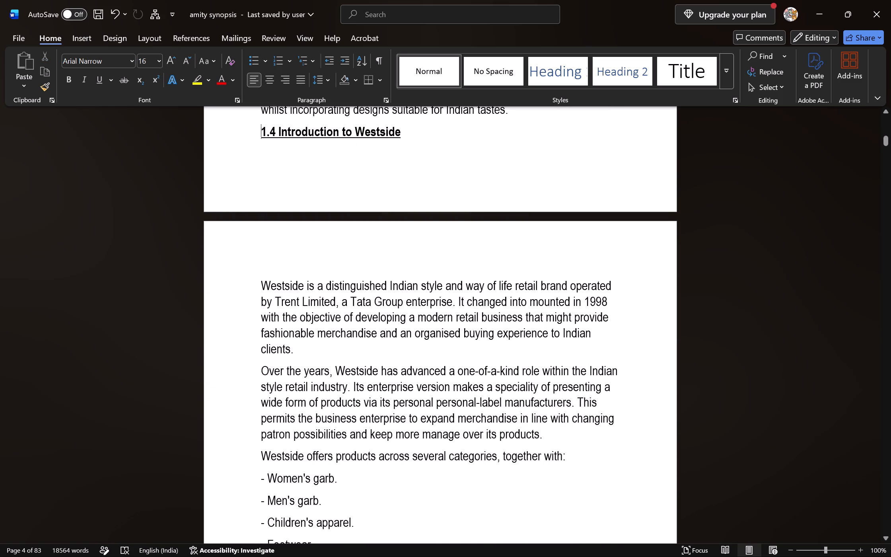
# Insert a blank line before the heading "1.4 Introduction to Westside" to push it onto the next page.
pyautogui.press('Return')
# Delete the end of section 1.5, from "The enterprise's retail operations contain several interconnected sports" up to heading 1.6.
pyautogui.scroll(-11, 269, 401)
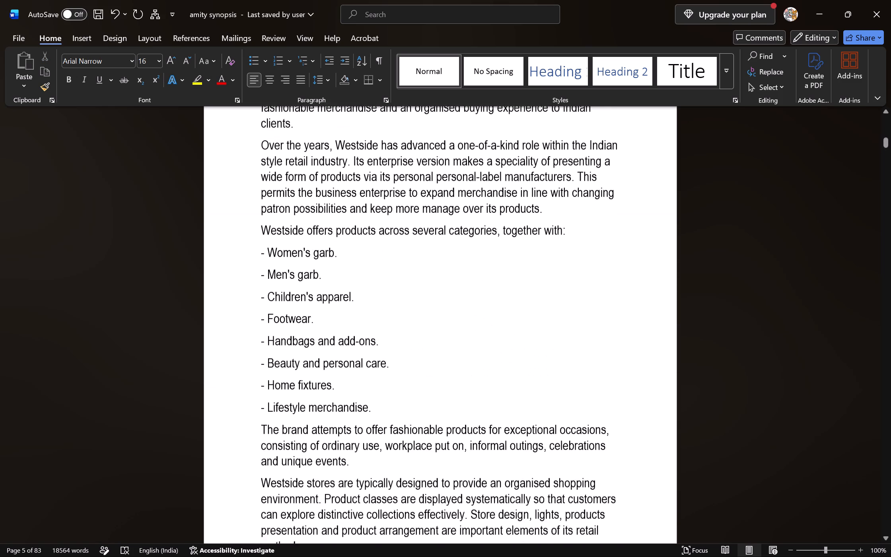
pyautogui.scroll(-10, 269, 403)
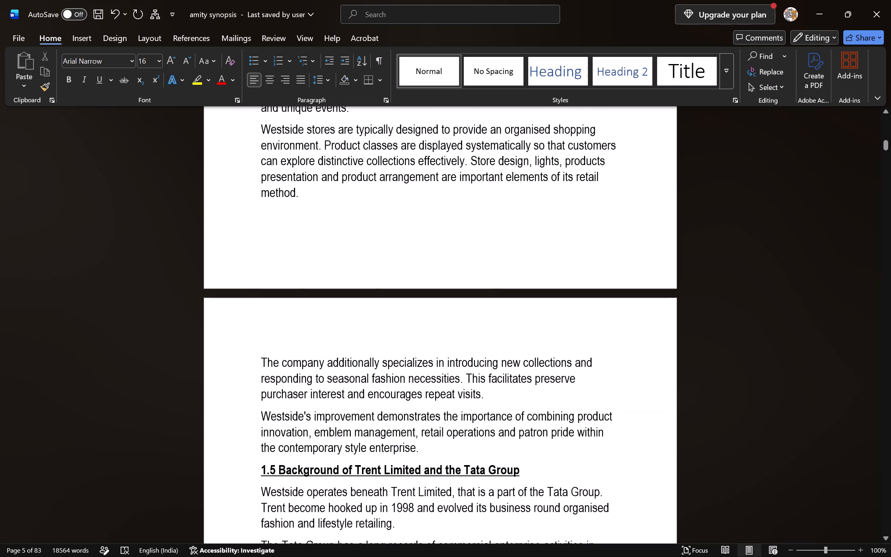
pyautogui.scroll(-13, 269, 403)
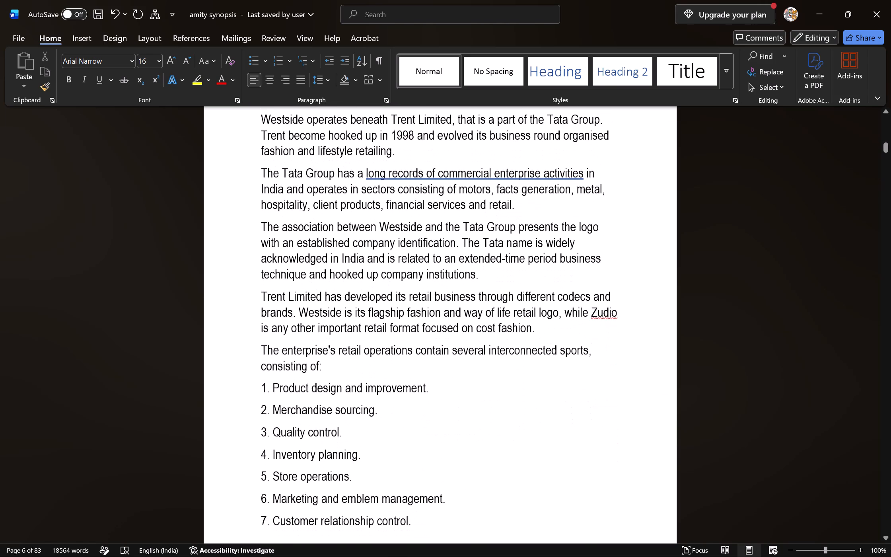
pyautogui.click(259, 351)
pyautogui.hotkey('shift', 'Down')
pyautogui.hotkey('shift', 'Down')
pyautogui.hotkey('shift', 'Down')
pyautogui.hotkey('shift', 'Down')
pyautogui.hotkey('shift', 'Down')
pyautogui.hotkey('shift', 'Down')
pyautogui.hotkey('shift', 'Down')
pyautogui.hotkey('shift', 'Down')
pyautogui.hotkey('shift', 'Down')
pyautogui.hotkey('shift', 'Down')
pyautogui.hotkey('shift', 'Down')
pyautogui.hotkey('shift', 'Down')
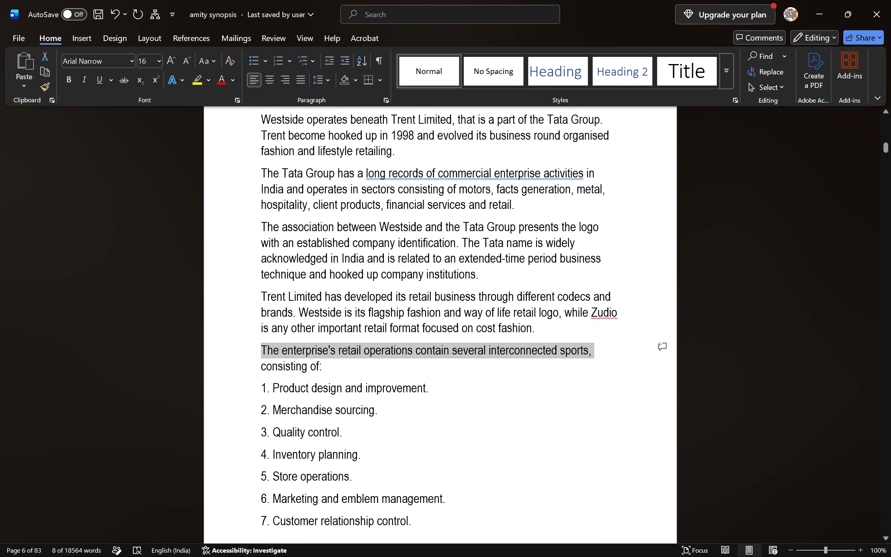
pyautogui.hotkey('shift', 'Down')
pyautogui.hotkey('shift', 'Down')
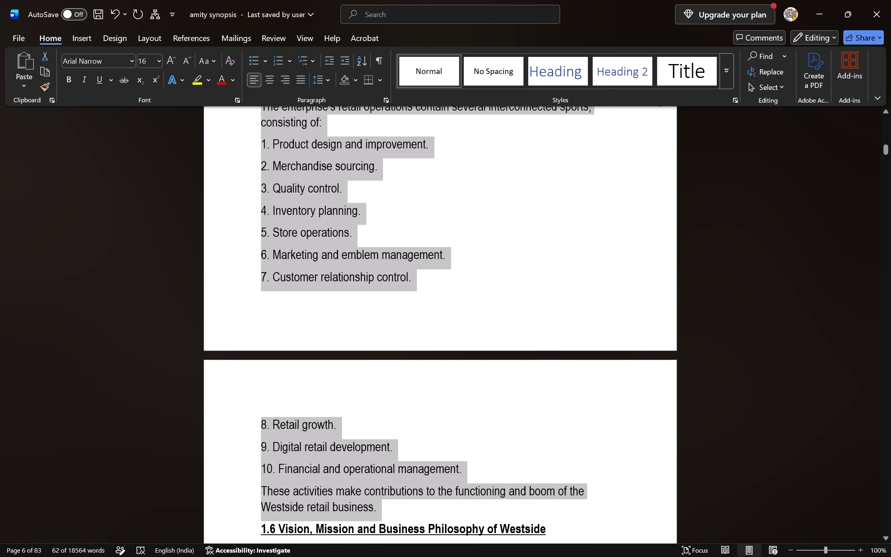
pyautogui.press('BackSpace')
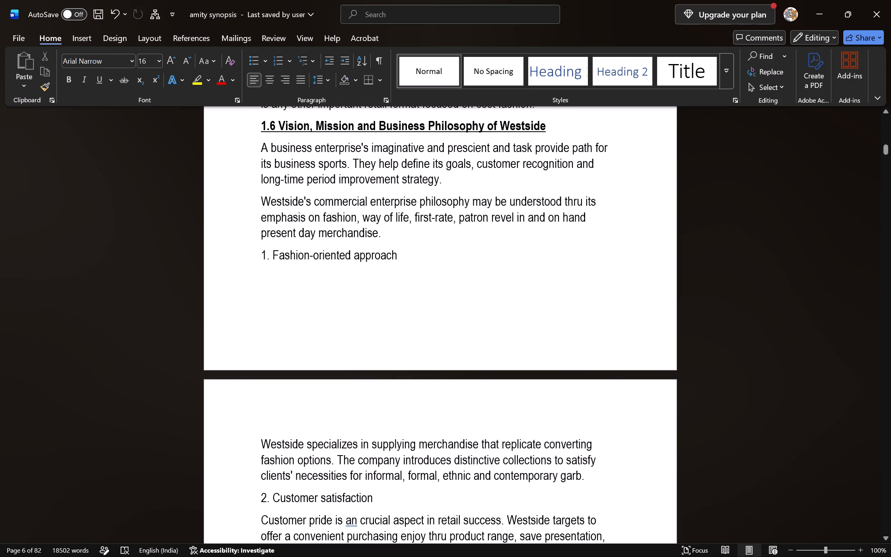
# Make the heading "1.17 Challenges Faced with the aid of Westside" bold and underlined.
pyautogui.scroll(-7, 258, 351)
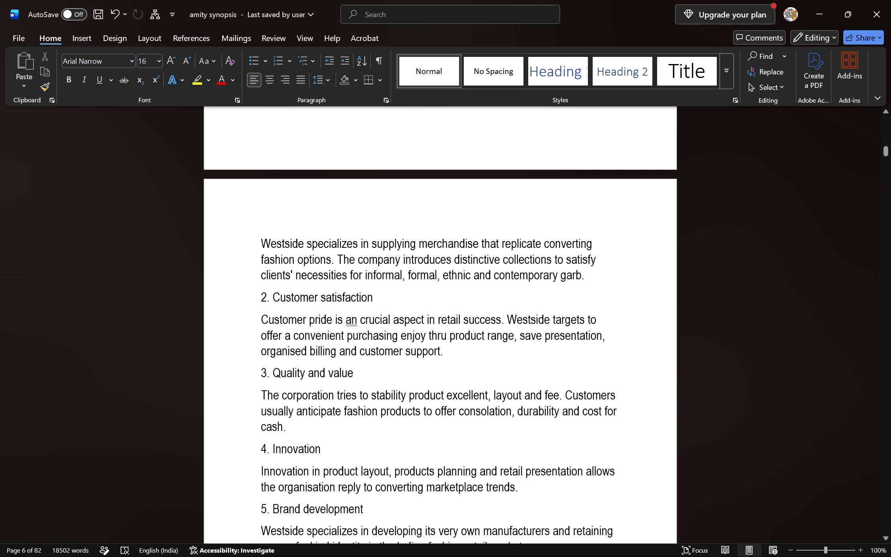
pyautogui.scroll(-5, 258, 351)
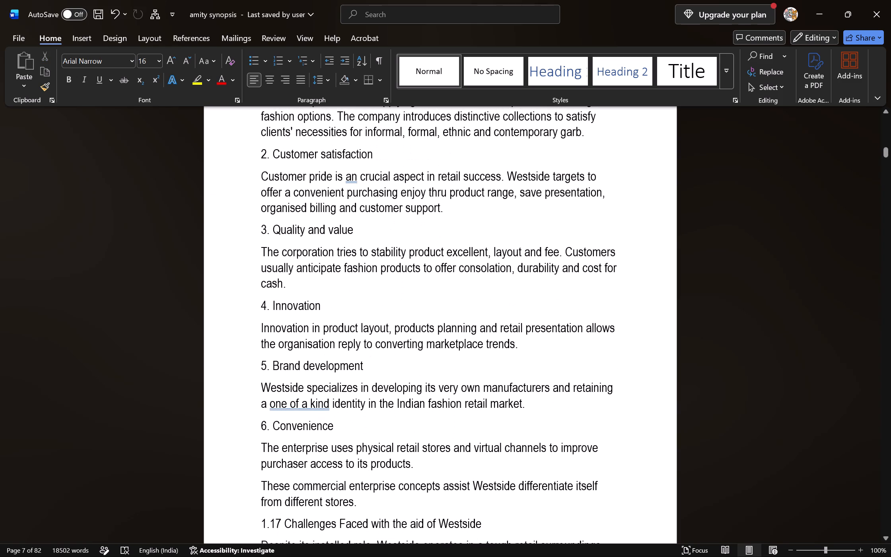
pyautogui.scroll(-2, 256, 416)
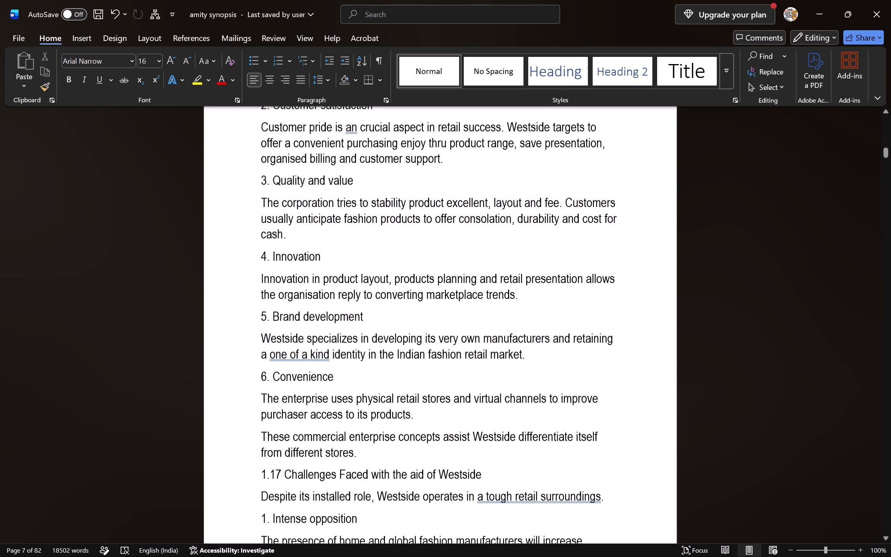
pyautogui.scroll(8, 252, 413)
pyautogui.scroll(17, 253, 405)
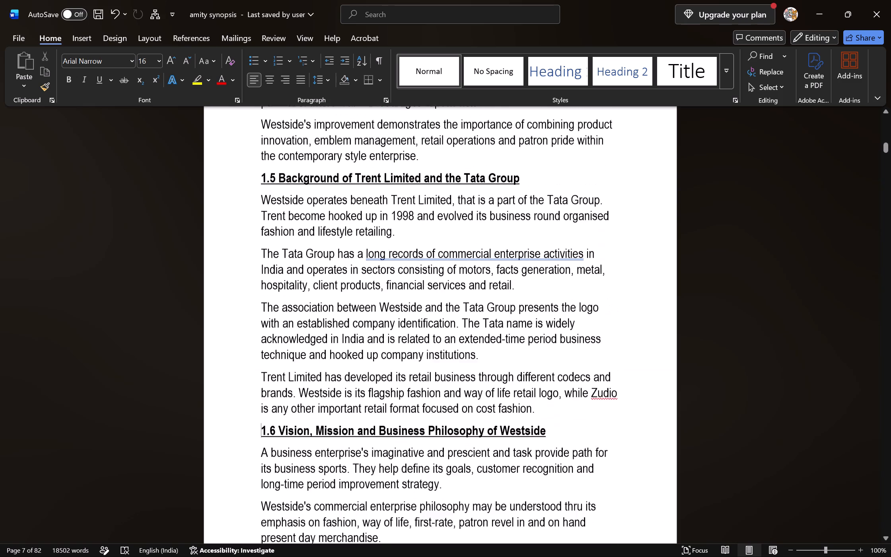
pyautogui.scroll(-9, 253, 405)
pyautogui.scroll(-15, 253, 401)
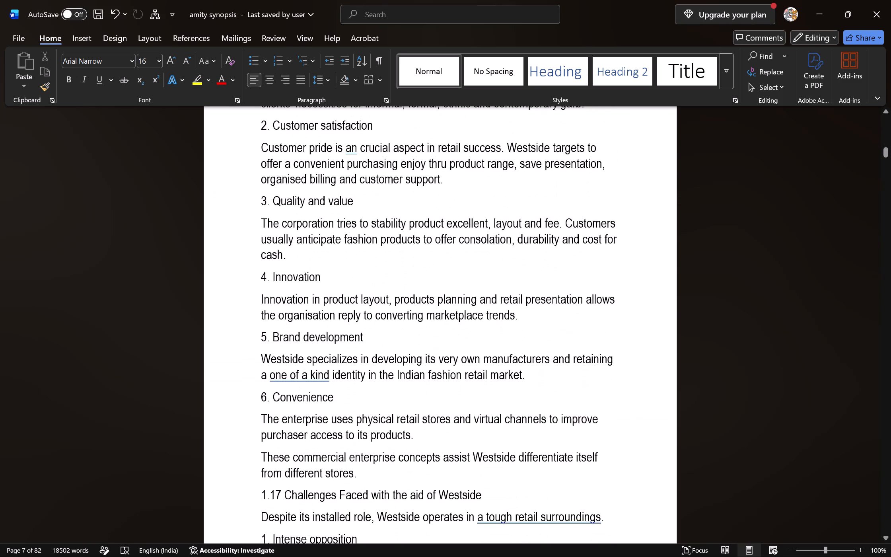
pyautogui.scroll(-3, 255, 402)
pyautogui.doubleClick(261, 408)
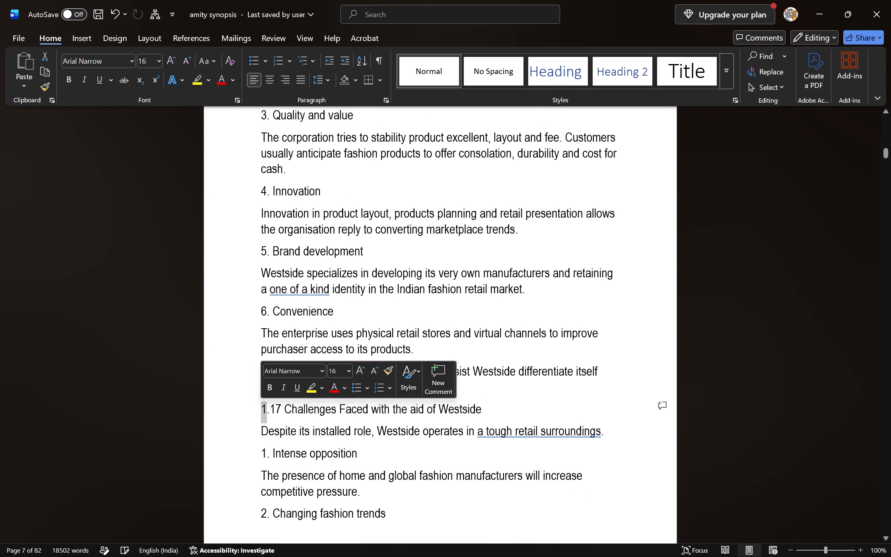
pyautogui.click(261, 408)
pyautogui.click(66, 80)
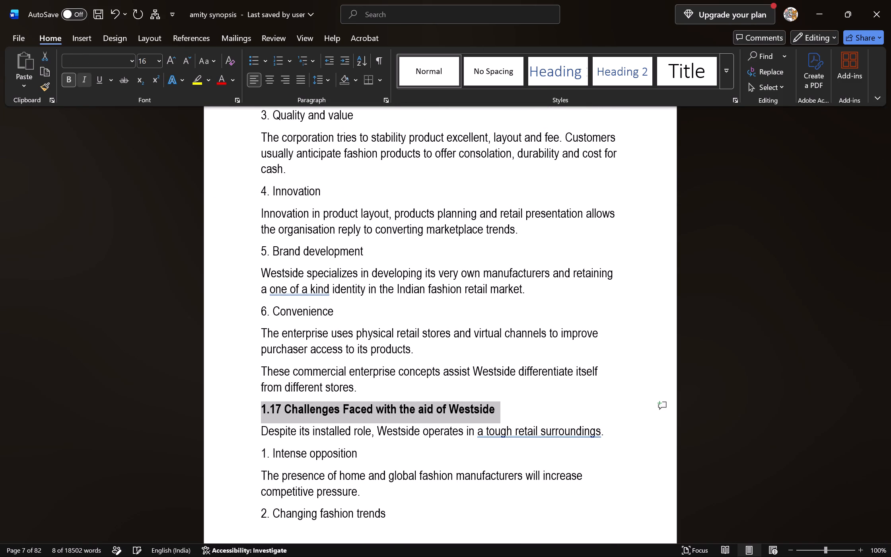
pyautogui.click(95, 79)
# Delete everything from the heading "1.18 Opportunities for Future Growth" up to the heading "CHAPTER 2: REVIEW OF LITERATURE", including the blank lines.
pyautogui.scroll(-6, 204, 156)
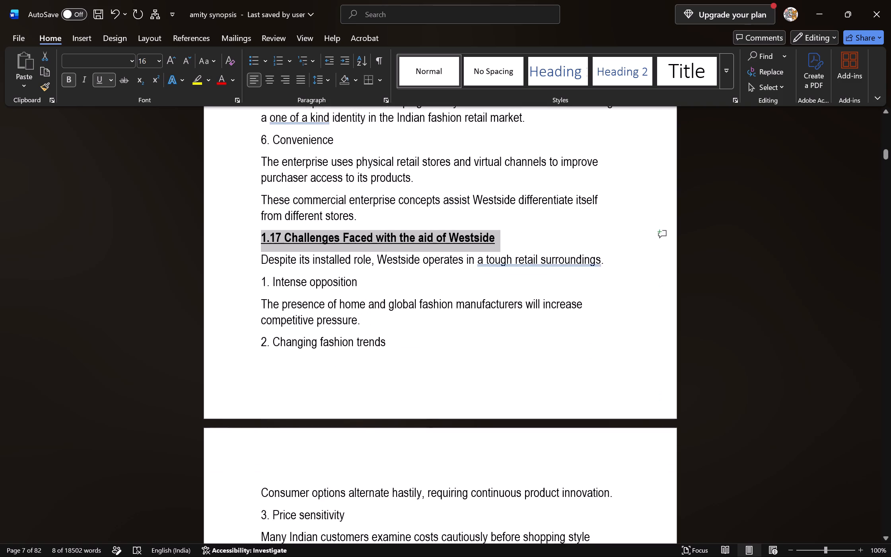
pyautogui.scroll(-7, 204, 158)
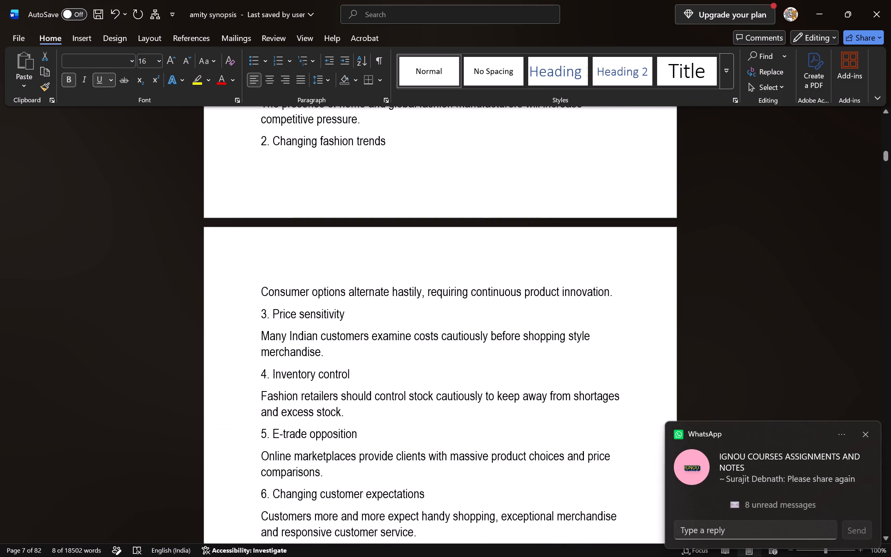
pyautogui.scroll(-13, 203, 159)
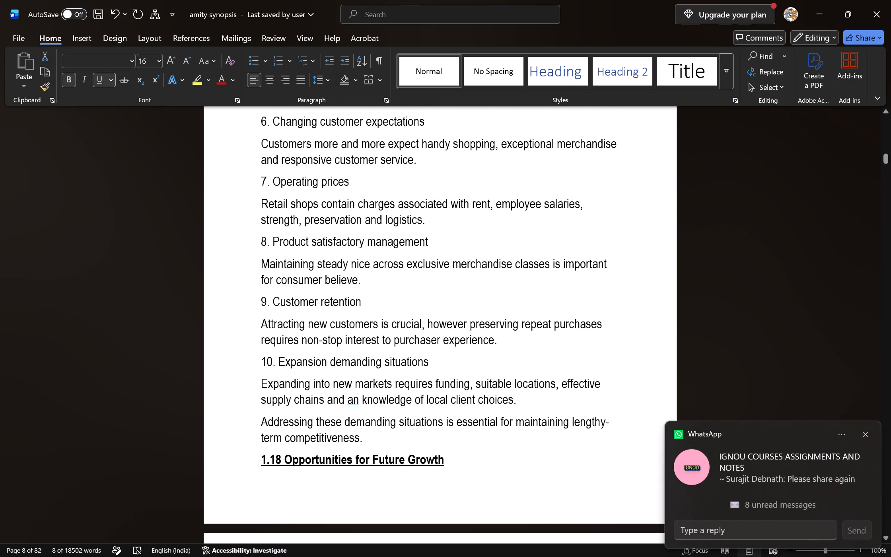
pyautogui.click(261, 459)
pyautogui.hotkey('shift', 'Down')
pyautogui.hotkey('shift', 'Down')
pyautogui.hotkey('shift', 'Down')
pyautogui.hotkey('shift', 'Down')
pyautogui.hotkey('shift', 'Down')
pyautogui.hotkey('shift', 'Down')
pyautogui.hotkey('shift', 'Down')
pyautogui.hotkey('shift', 'Down')
pyautogui.hotkey('shift', 'Down')
pyautogui.hotkey('shift', 'Down')
pyautogui.hotkey('shift', 'Down')
pyautogui.hotkey('shift', 'Down')
pyautogui.hotkey('shift', 'Down')
pyautogui.hotkey('shift', 'Down')
pyautogui.hotkey('shift', 'Down')
pyautogui.hotkey('shift', 'Down')
pyautogui.hotkey('shift', 'Down')
pyautogui.hotkey('shift', 'Down')
pyautogui.hotkey('shift', 'Down')
pyautogui.hotkey('shift', 'Down')
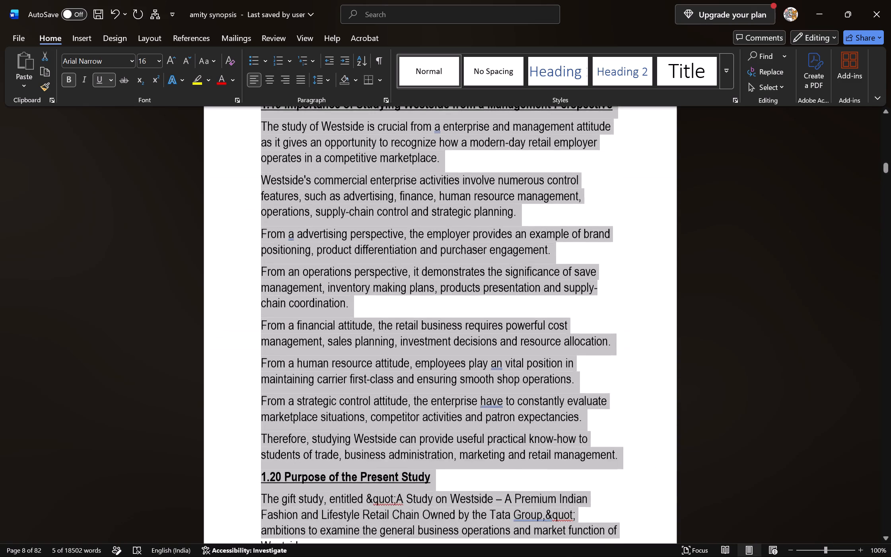
pyautogui.hotkey('shift', 'Down')
pyautogui.hotkey('shift', 'Down')
pyautogui.hotkey('shift', 'Down')
pyautogui.hotkey('shift', 'Down')
pyautogui.hotkey('shift', 'Down')
pyautogui.hotkey('shift', 'Down')
pyautogui.hotkey('shift', 'Down')
pyautogui.hotkey('shift', 'Down')
pyautogui.hotkey('shift', 'Down')
pyautogui.hotkey('shift', 'Down')
pyautogui.hotkey('shift', 'Down')
pyautogui.hotkey('shift', 'Down')
pyautogui.hotkey('shift', 'Down')
pyautogui.hotkey('shift', 'Down')
pyautogui.hotkey('shift', 'Down')
pyautogui.hotkey('shift', 'Down')
pyautogui.hotkey('shift', 'Down')
pyautogui.hotkey('shift', 'Down')
pyautogui.hotkey('shift', 'Down')
pyautogui.hotkey('shift', 'Down')
pyautogui.hotkey('shift', 'Down')
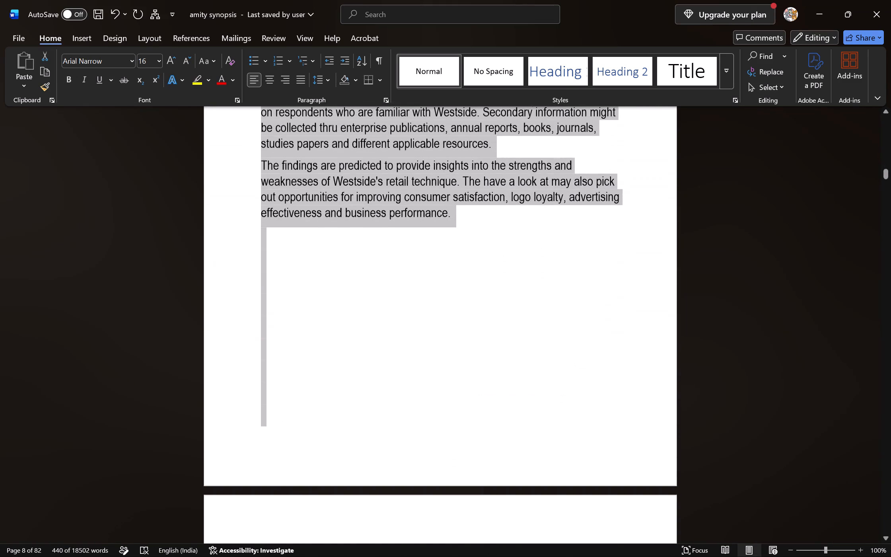
pyautogui.hotkey('shift', 'Up')
pyautogui.hotkey('shift', 'Up')
pyautogui.hotkey('shift', 'Up')
pyautogui.hotkey('shift', 'Up')
pyautogui.hotkey('shift', 'Up')
pyautogui.hotkey('shift', 'Up')
pyautogui.hotkey('shift', 'Up')
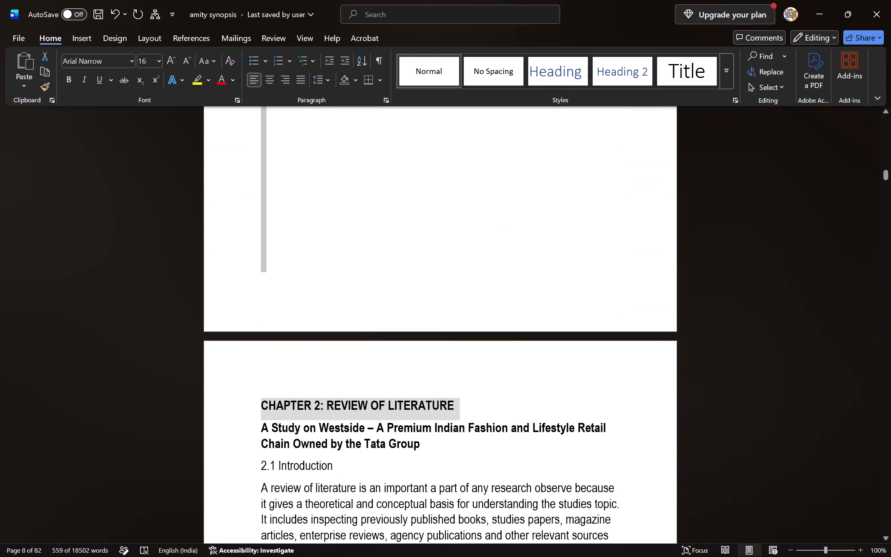
pyautogui.press('BackSpace')
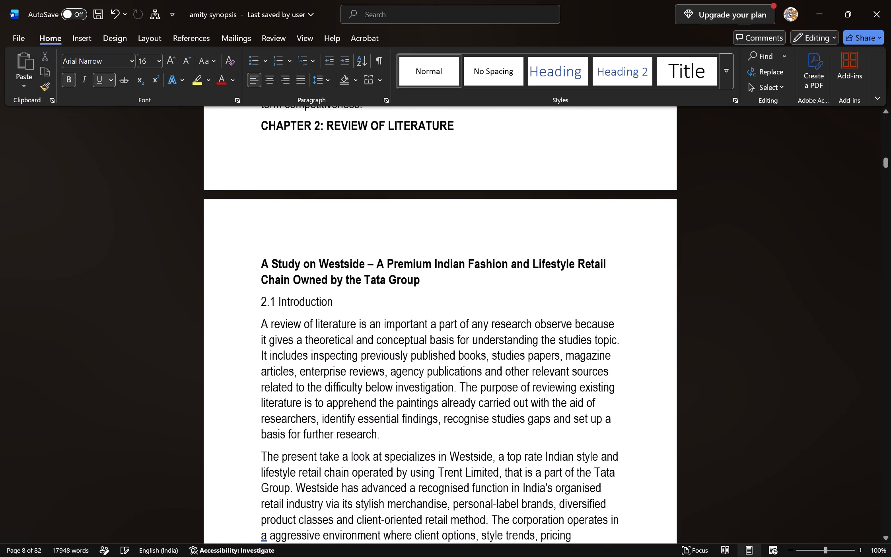
# Insert a blank line before the heading "CHAPTER 2: REVIEW OF LITERATURE" to push it onto the next page.
pyautogui.press('Return')
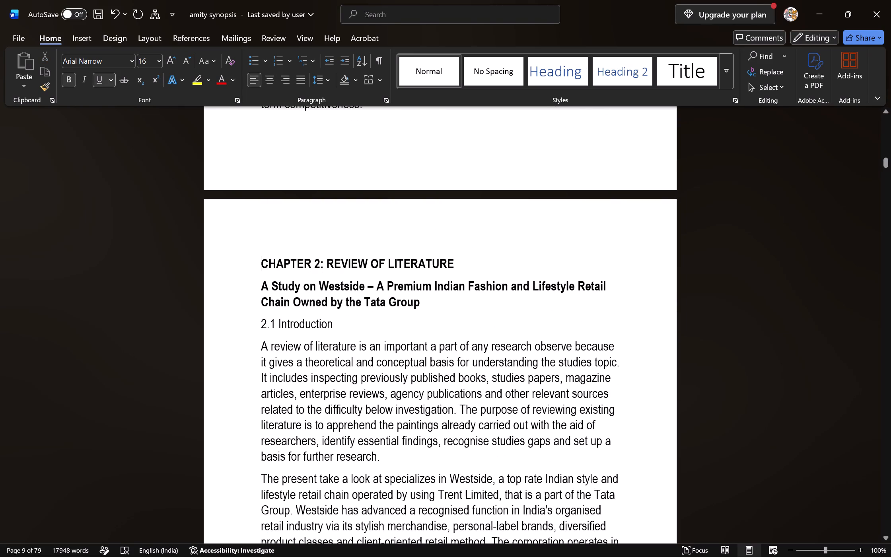
# Format the heading "CHAPTER 2: REVIEW OF LITERATURE" like the Chapter 1 heading, in underlined bold Agency FB, size 24.
pyautogui.moveTo(262, 265); pyautogui.dragTo(432, 265)
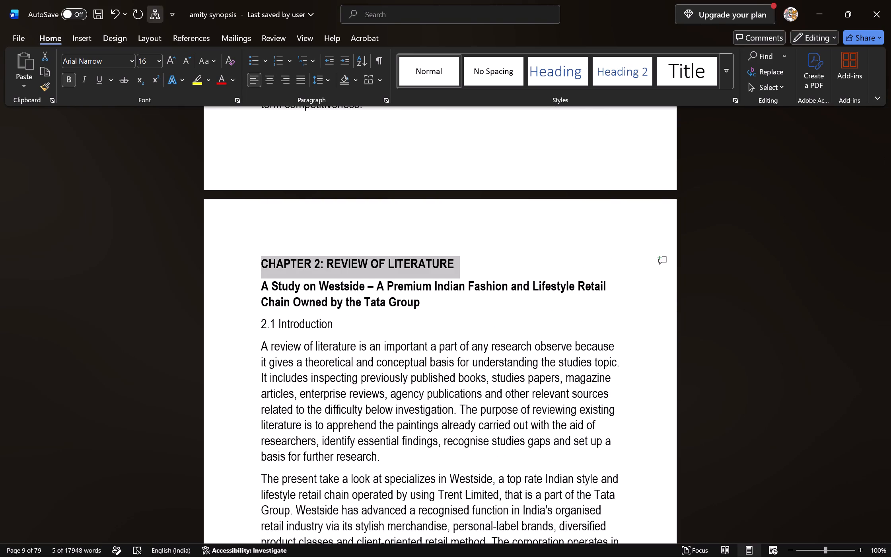
pyautogui.doubleClick(154, 14)
# Review the shortened Chapter 1 text and headings between section 1.5 and the start of Chapter 2.
pyautogui.scroll(4, 310, 284)
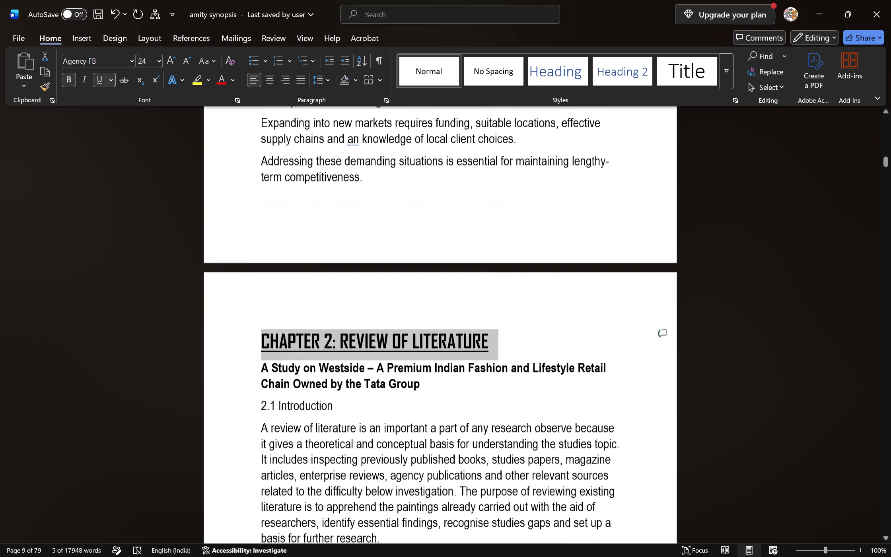
pyautogui.scroll(8, 310, 284)
pyautogui.scroll(18, 312, 275)
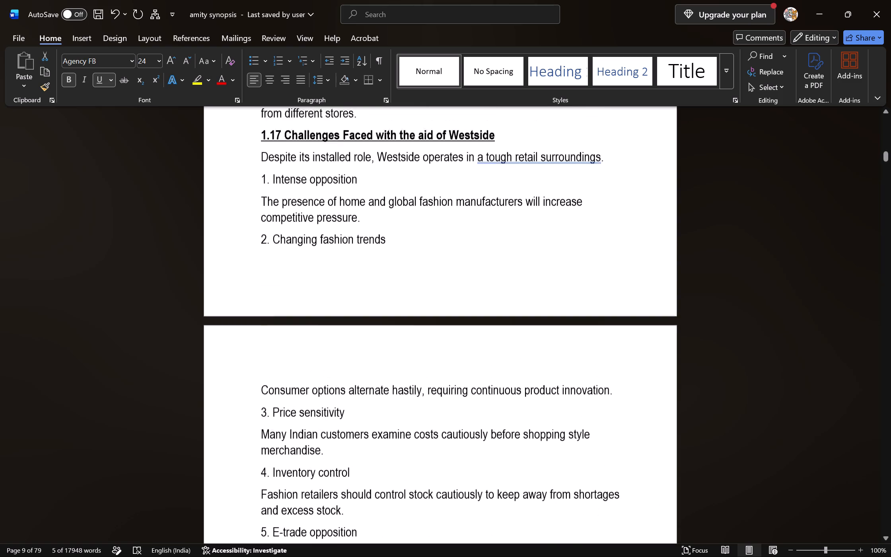
pyautogui.scroll(15, 311, 276)
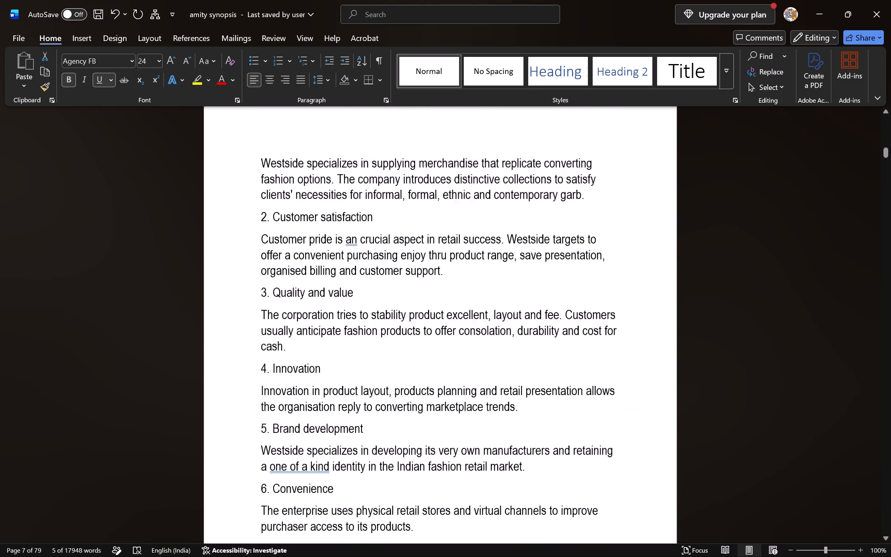
pyautogui.scroll(13, 310, 274)
pyautogui.scroll(11, 310, 274)
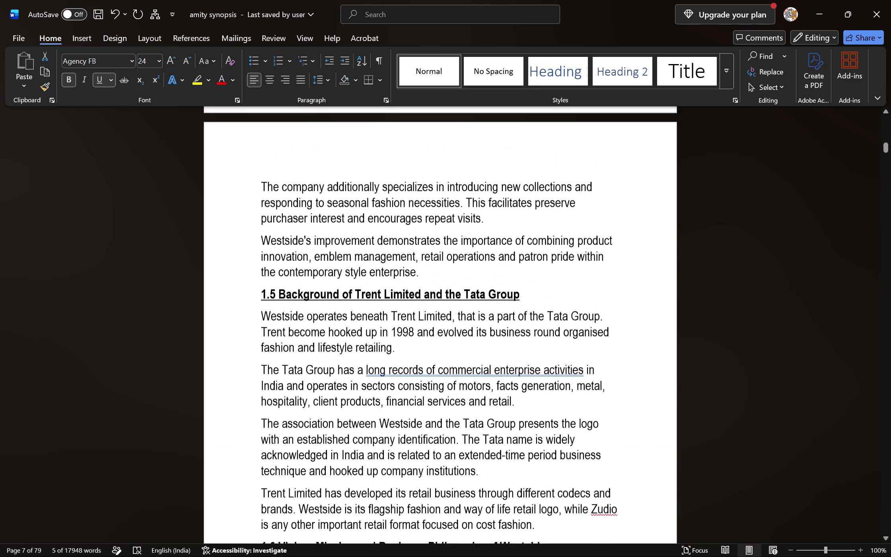
pyautogui.scroll(-20, 310, 274)
pyautogui.scroll(-17, 310, 274)
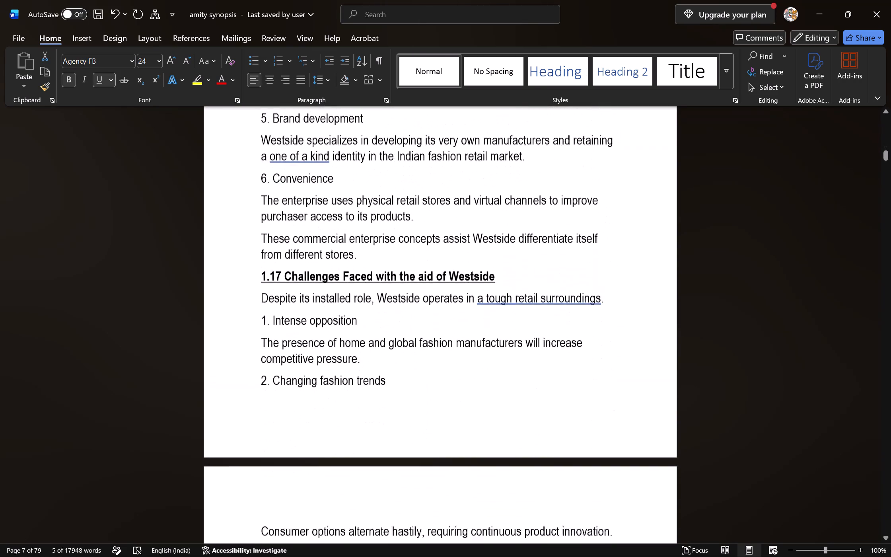
pyautogui.scroll(-15, 310, 274)
pyautogui.scroll(-13, 310, 274)
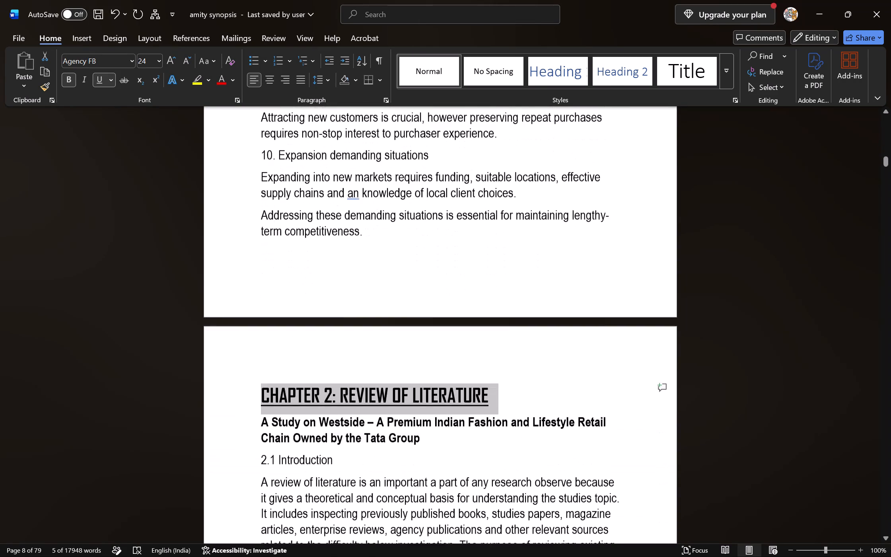
pyautogui.scroll(-4, 310, 274)
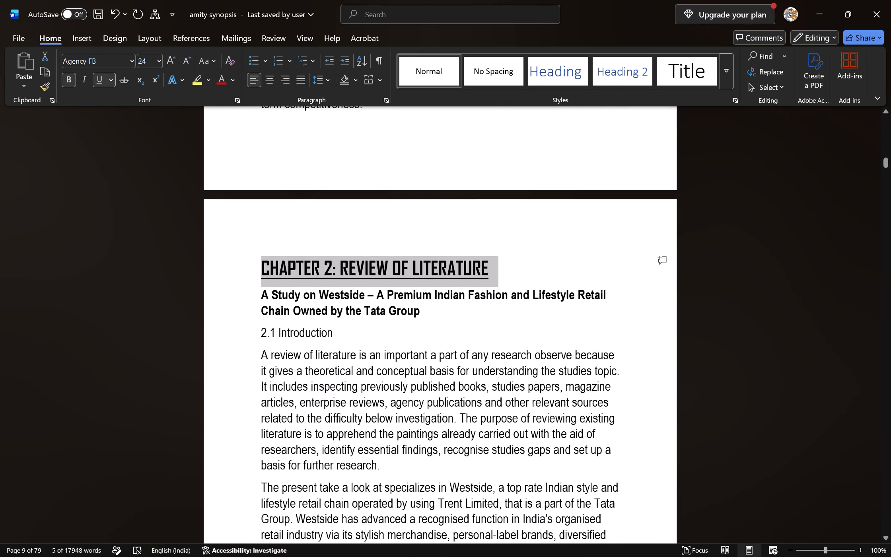
# Replace the subtitle "A Study on Westside – A Premium Indian Fashion and Lifestyle Retail Chain" under the Chapter 2 heading with a blank line.
pyautogui.click(257, 302)
pyautogui.hotkey('shift', 'Down')
pyautogui.hotkey('shift', 'Down')
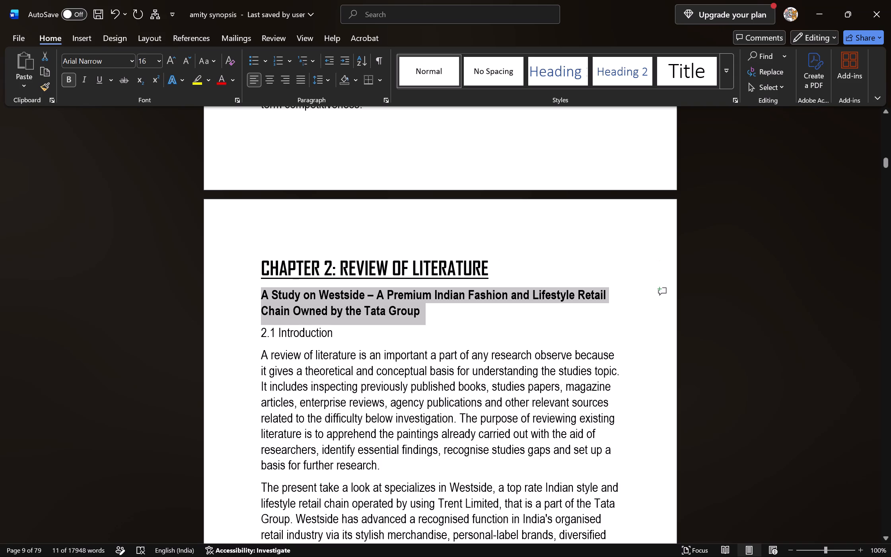
pyautogui.press('BackSpace')
pyautogui.press('Return')
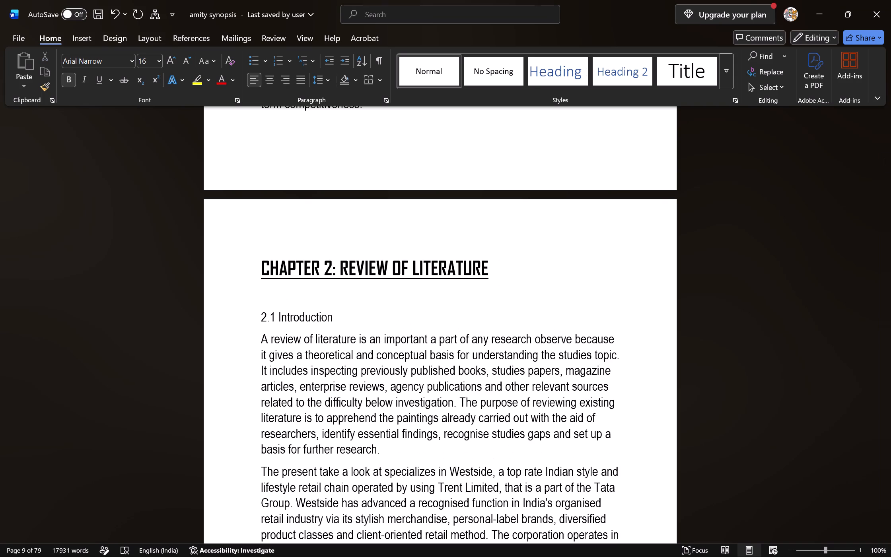
# Make the section heading "2.1 Introduction" bold and underlined.
pyautogui.hotkey('shift', 'Down')
pyautogui.click(69, 83)
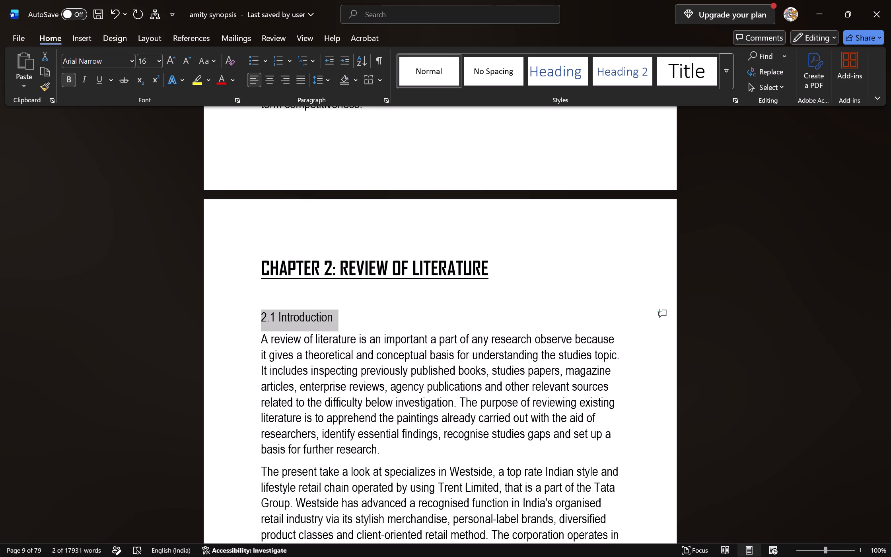
pyautogui.click(101, 80)
# Make the heading "2.2 Literature on the Development of Organised Retailing in India" bold and underlined.
pyautogui.scroll(-3, 318, 289)
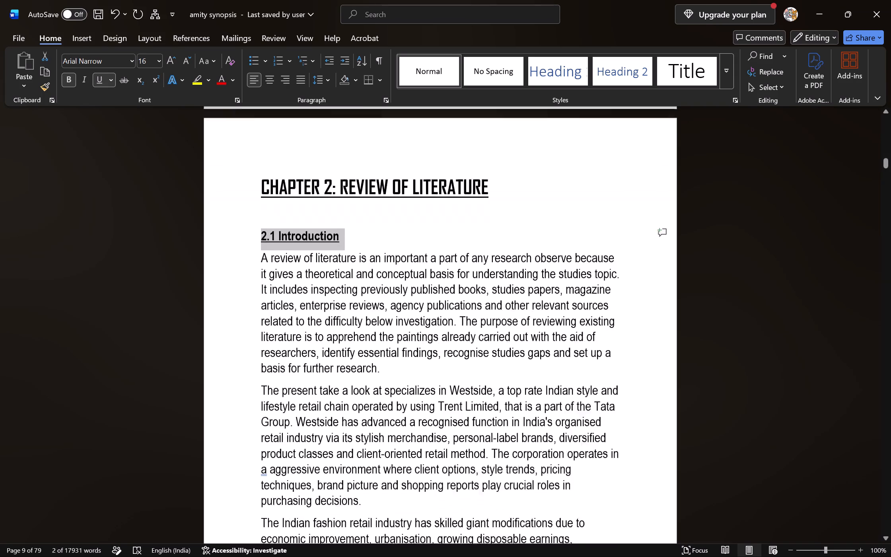
pyautogui.scroll(-16, 318, 289)
pyautogui.scroll(-6, 318, 289)
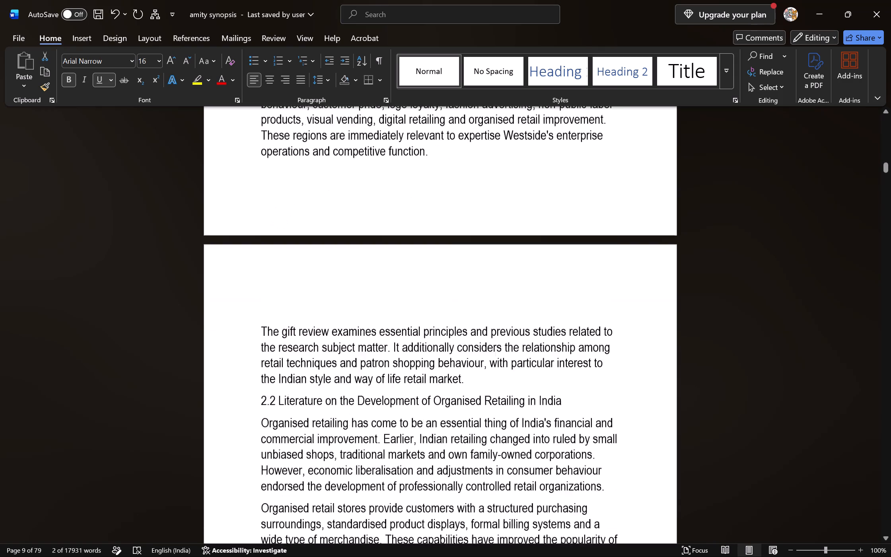
pyautogui.doubleClick(259, 317)
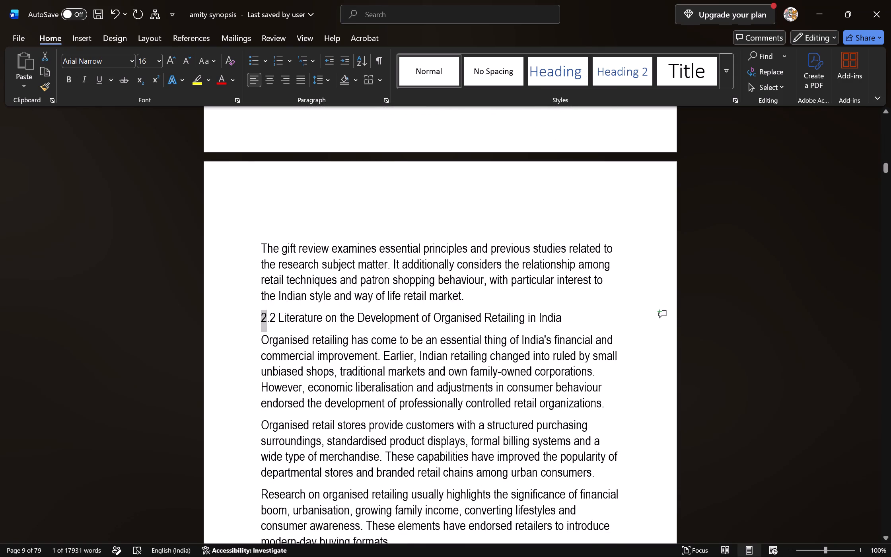
pyautogui.doubleClick(259, 317)
pyautogui.tripleClick(259, 317)
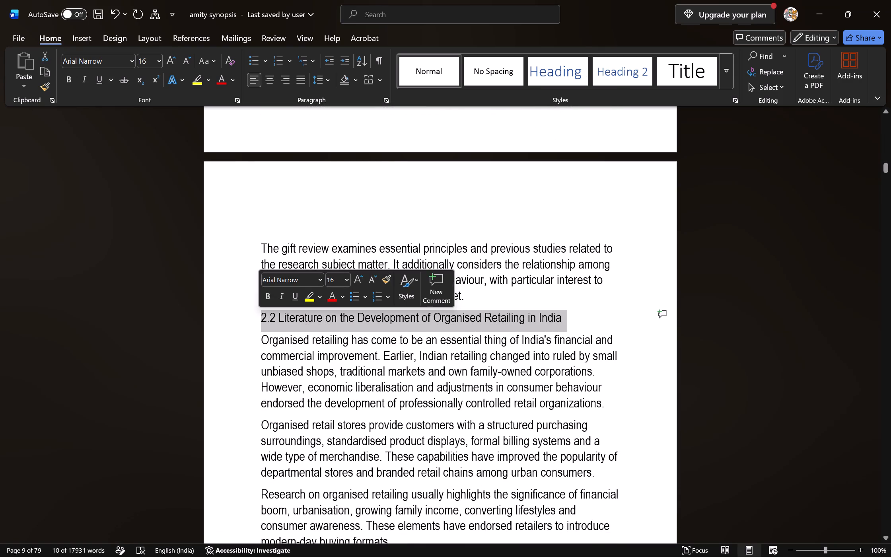
pyautogui.click(69, 83)
pyautogui.click(97, 82)
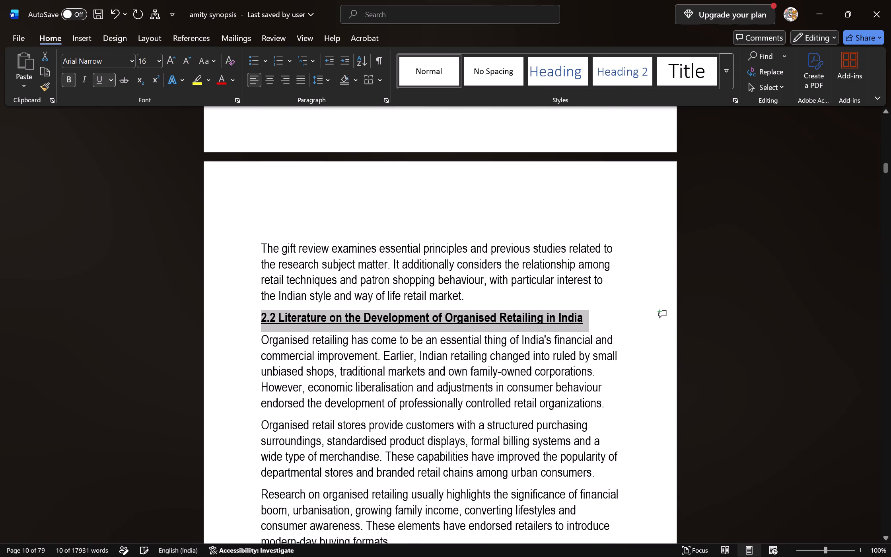
# Delete the end of section 2.1, from "Several researchers have studied retail control" up to heading 2.2.
pyautogui.scroll(8, 301, 207)
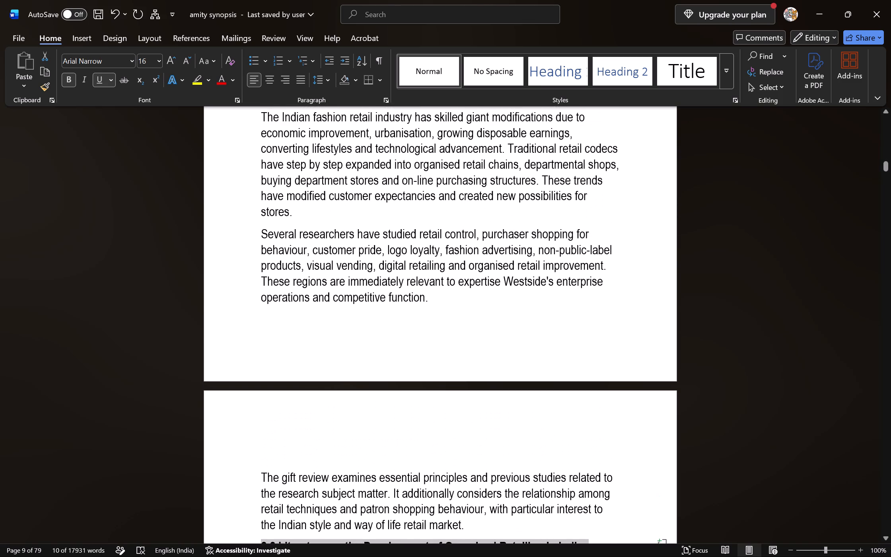
pyautogui.click(257, 240)
pyautogui.hotkey('shift', 'Down')
pyautogui.hotkey('shift', 'Down')
pyautogui.hotkey('shift', 'Down')
pyautogui.hotkey('shift', 'Down')
pyautogui.hotkey('shift', 'Down')
pyautogui.hotkey('shift', 'Down')
pyautogui.hotkey('shift', 'Down')
pyautogui.hotkey('shift', 'Down')
pyautogui.hotkey('shift', 'Down')
pyautogui.hotkey('shift', 'Down')
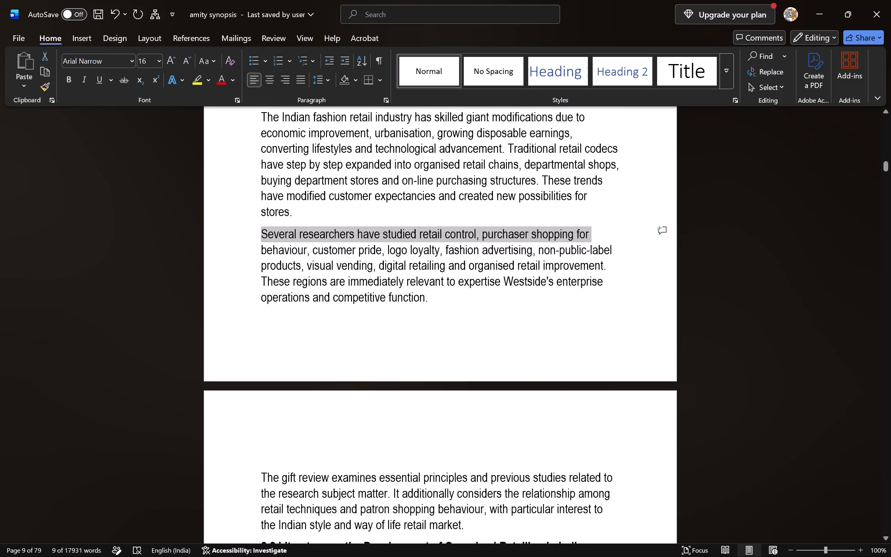
pyautogui.hotkey('shift', 'Down')
pyautogui.hotkey('shift', 'Up')
pyautogui.press('BackSpace')
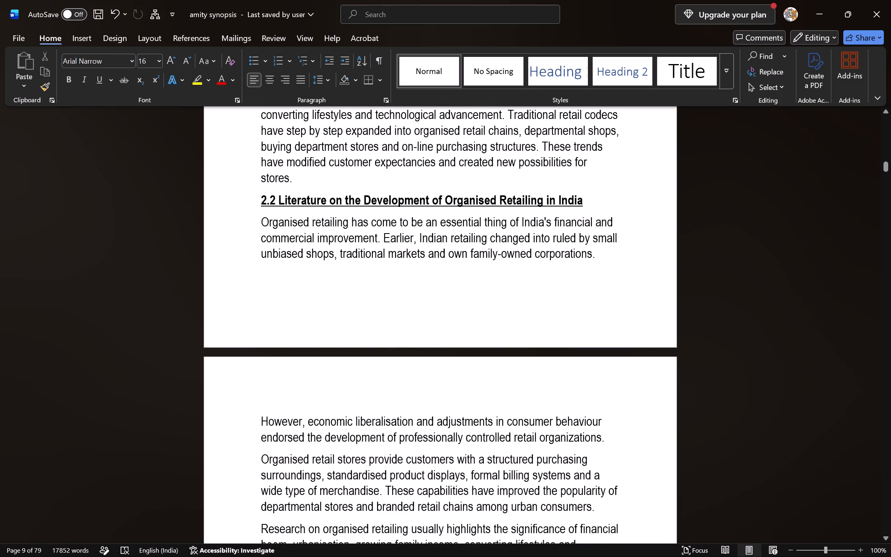
# Make the heading "2.3 Literature on Consumer Buying Behaviour" bold and underlined.
pyautogui.scroll(-15, 406, 196)
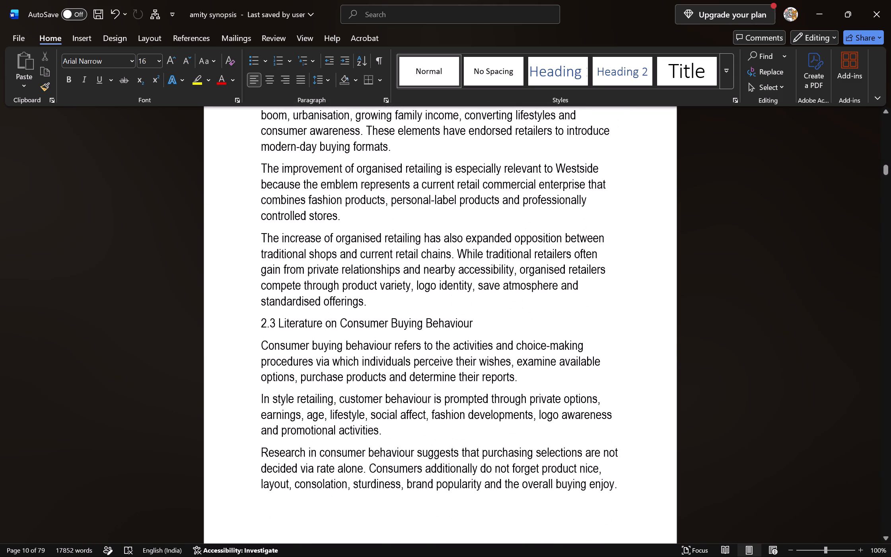
pyautogui.tripleClick(258, 326)
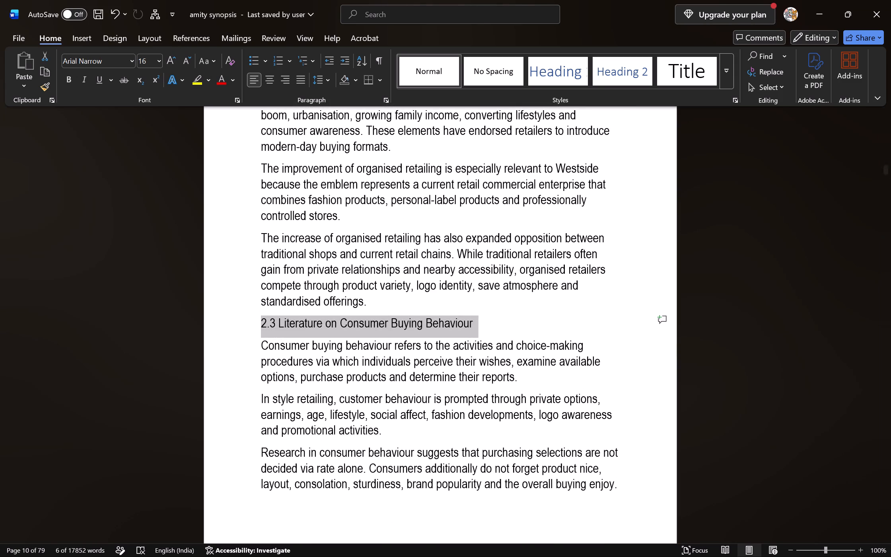
pyautogui.click(64, 82)
pyautogui.click(97, 81)
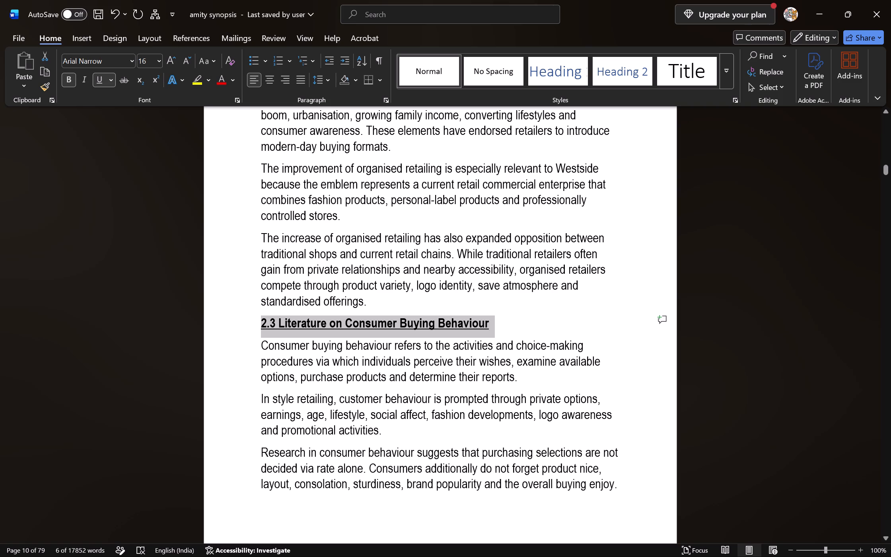
# Delete the last paragraph of section 2.2, beginning "The increase of organised retailing has also expanded opposition".
pyautogui.click(259, 238)
pyautogui.hotkey('shift', 'Down')
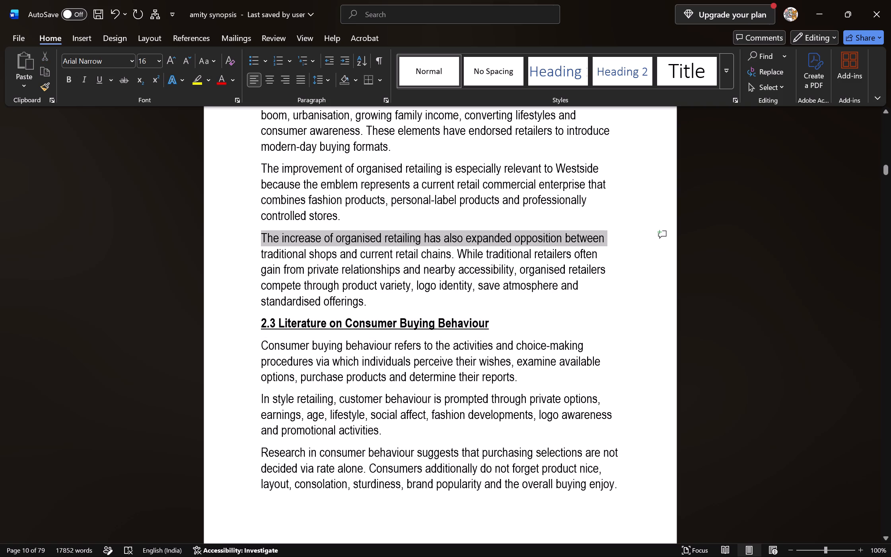
pyautogui.hotkey('shift', 'Down')
pyautogui.hotkey('shift', 'Down')
pyautogui.hotkey('shift', 'Down')
pyautogui.hotkey('shift', 'Down')
pyautogui.press('BackSpace')
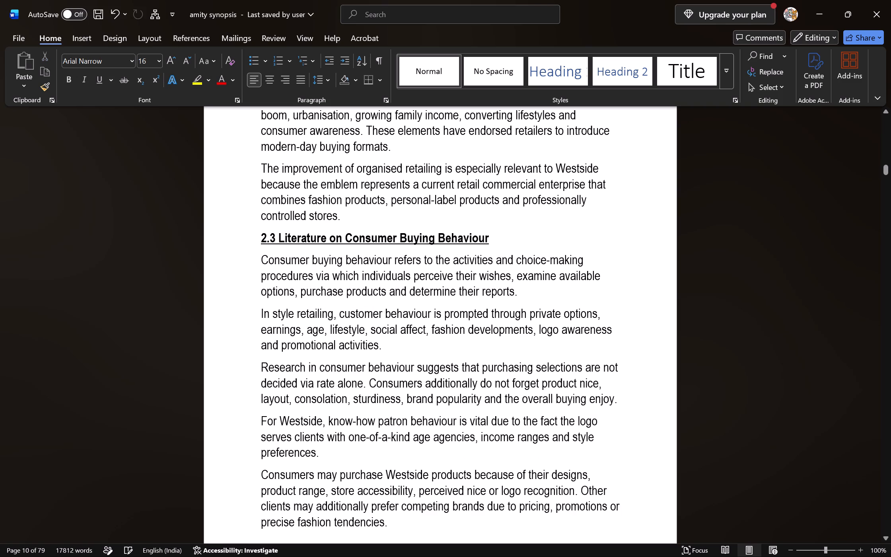
# Delete the closing paragraph of section 2.3, beginning "Therefore, reading patron buying behaviour can help discover the elements".
pyautogui.scroll(-12, 451, 288)
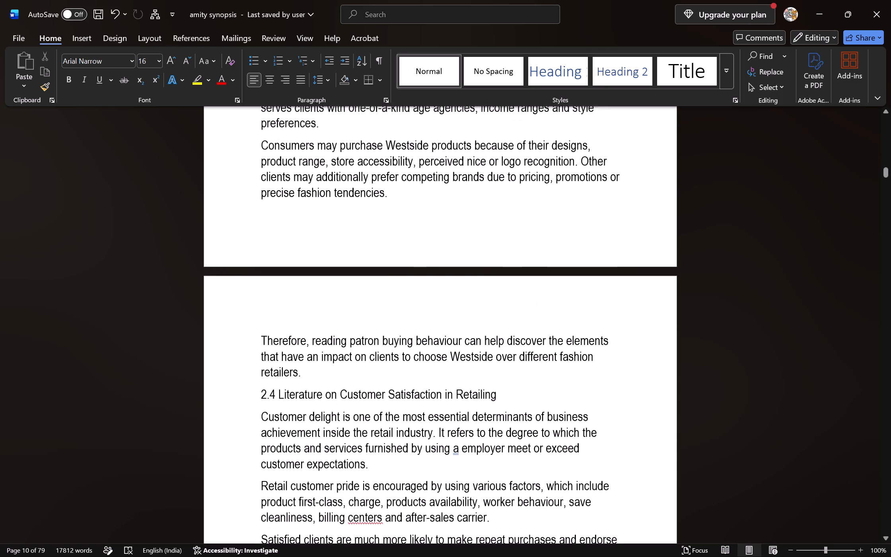
pyautogui.scroll(5, 451, 288)
pyautogui.scroll(-4, 451, 288)
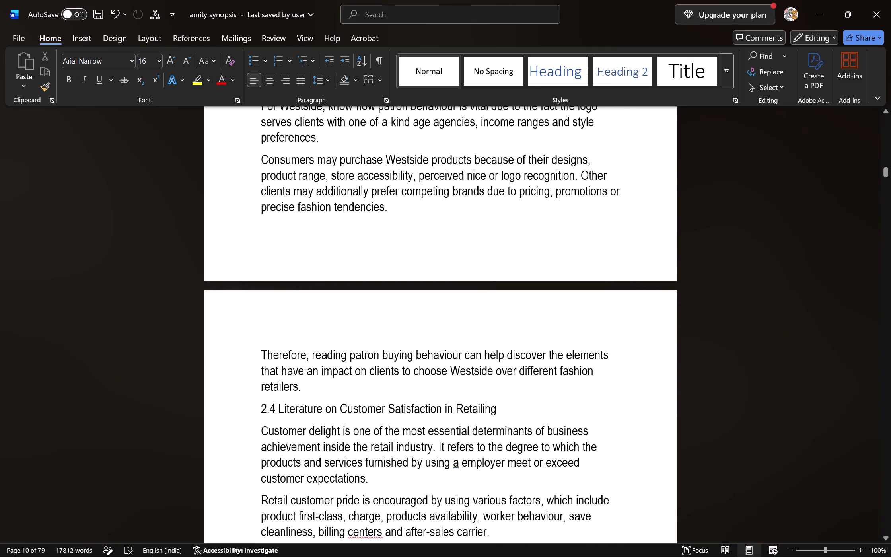
pyautogui.click(259, 352)
pyautogui.hotkey('shift', 'Down')
pyautogui.hotkey('shift', 'Down')
pyautogui.hotkey('shift', 'Down')
pyautogui.press('BackSpace')
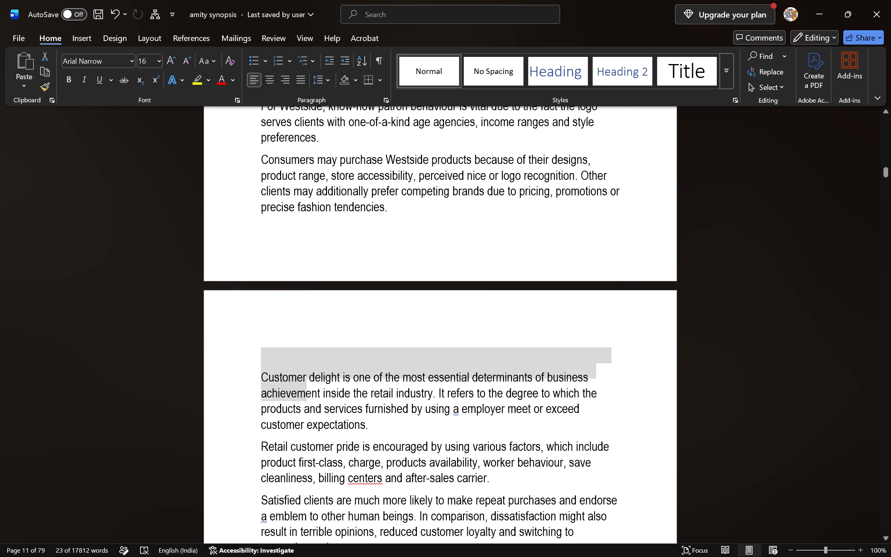
# Make the heading "2.4 Literature on Customer Satisfaction in Retailing" bold and underlined.
pyautogui.tripleClick(260, 356)
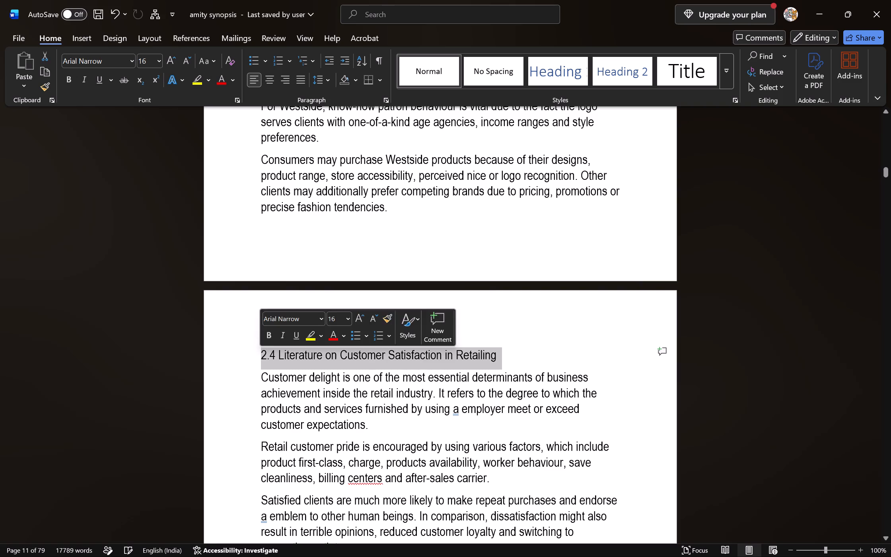
pyautogui.click(63, 86)
pyautogui.click(98, 77)
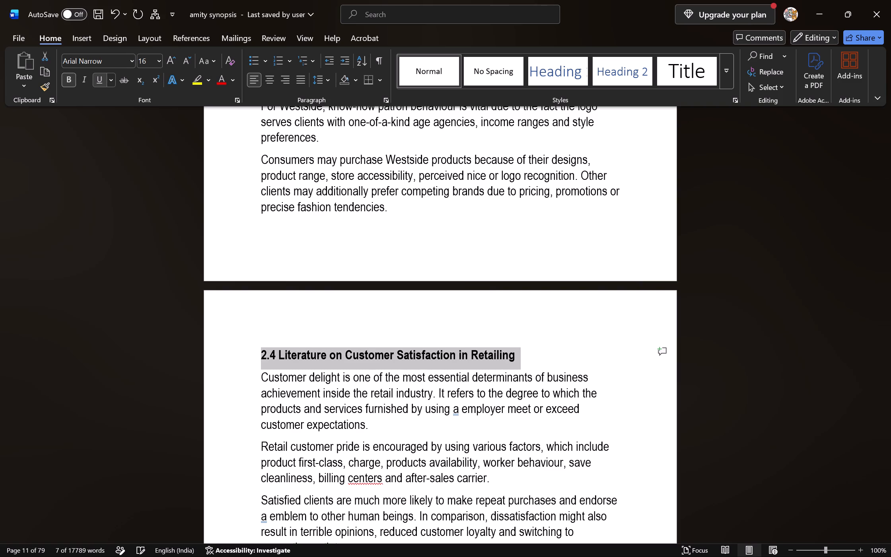
# Make the heading "2.5 Literature on Brand Image and Brand Loyalty" bold and underlined.
pyautogui.scroll(-14, 251, 172)
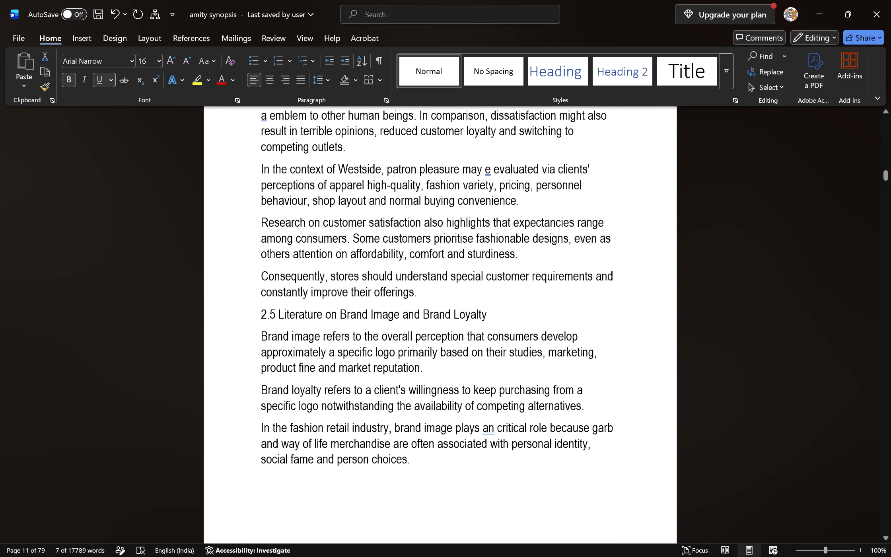
pyautogui.doubleClick(263, 317)
pyautogui.doubleClick(263, 317)
pyautogui.click(263, 317)
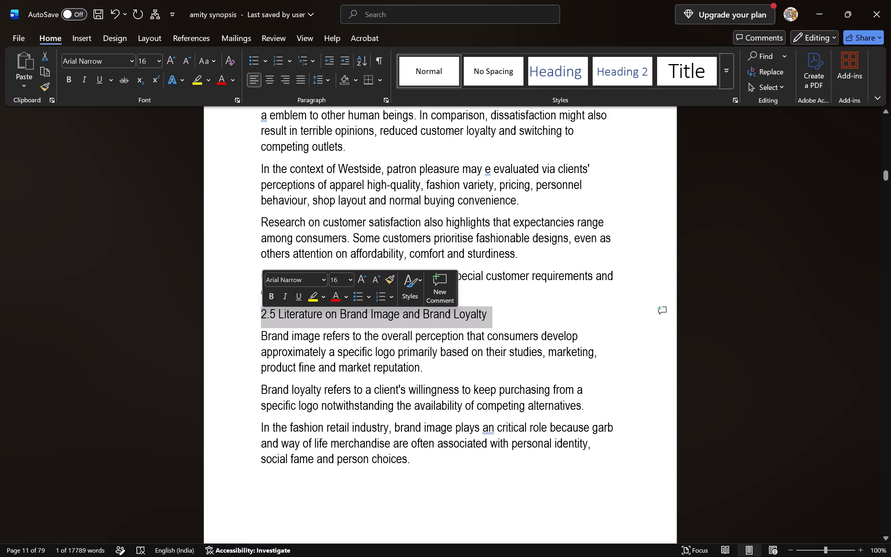
pyautogui.click(68, 78)
pyautogui.click(97, 82)
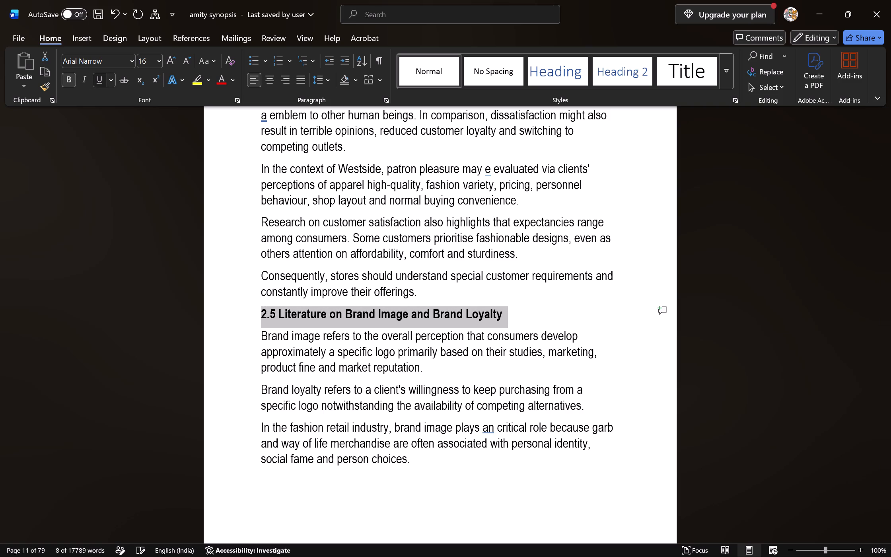
# Delete the end of section 2.5, from "Brand loyalty may be reinforced via:" through its numbered list and closing paragraph, up to heading 2.6.
pyautogui.scroll(-11, 270, 289)
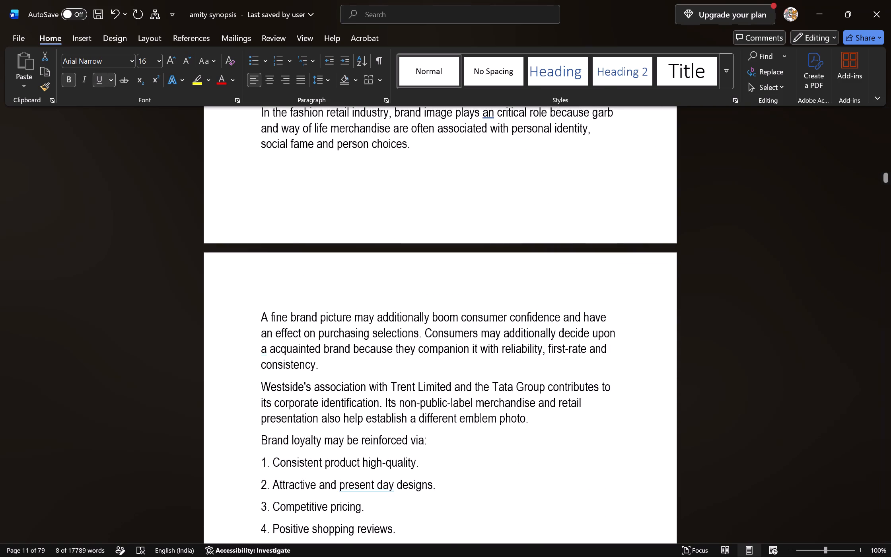
pyautogui.scroll(-1, 343, 439)
pyautogui.click(260, 358)
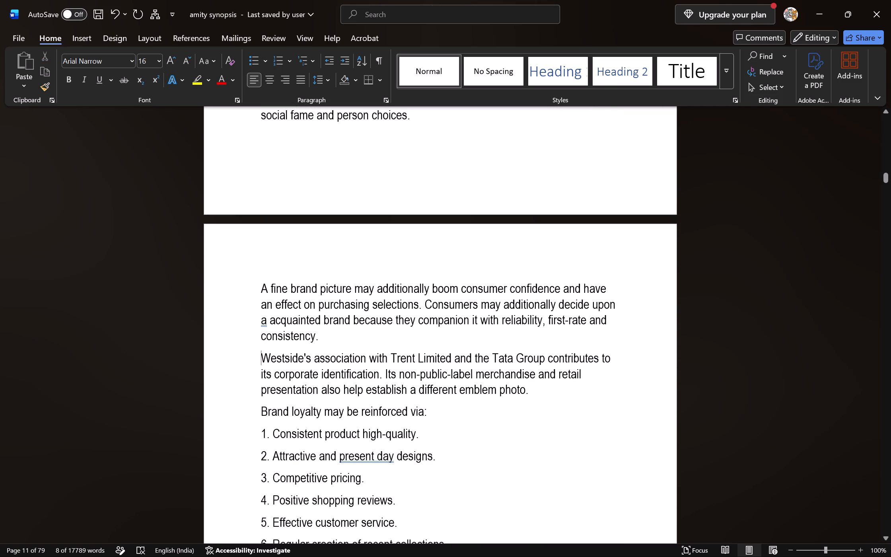
pyautogui.click(261, 418)
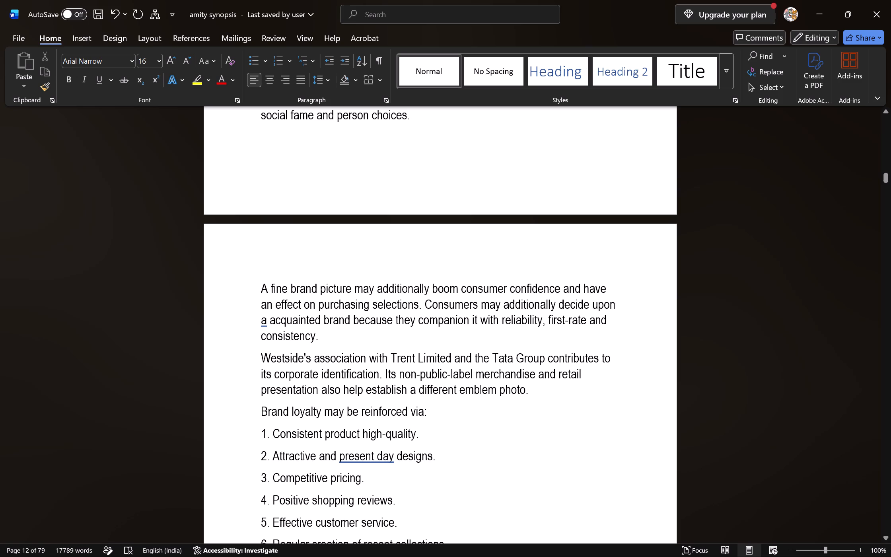
pyautogui.hotkey('shift', 'Down')
pyautogui.hotkey('shift', 'Down')
pyautogui.hotkey('shift', 'Down')
pyautogui.hotkey('shift', 'Down')
pyautogui.hotkey('shift', 'Down')
pyautogui.hotkey('shift', 'Down')
pyautogui.hotkey('shift', 'Down')
pyautogui.hotkey('shift', 'Down')
pyautogui.hotkey('shift', 'Down')
pyautogui.hotkey('shift', 'Down')
pyautogui.hotkey('shift', 'Down')
pyautogui.hotkey('shift', 'Down')
pyautogui.hotkey('shift', 'Down')
pyautogui.hotkey('shift', 'Down')
pyautogui.hotkey('shift', 'Up')
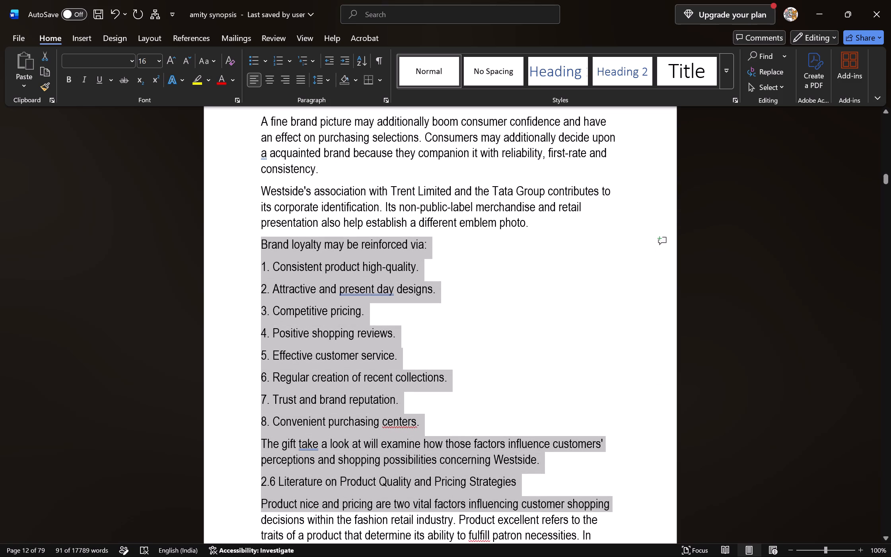
pyautogui.hotkey('shift', 'Up')
pyautogui.hotkey('shift', 'Up')
pyautogui.hotkey('shift', 'Up')
pyautogui.hotkey('shift', 'Down')
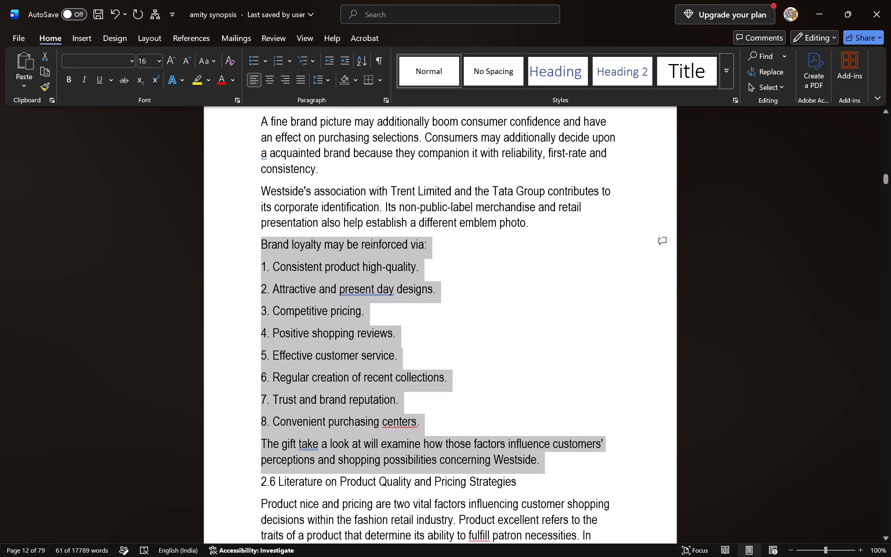
pyautogui.press('BackSpace')
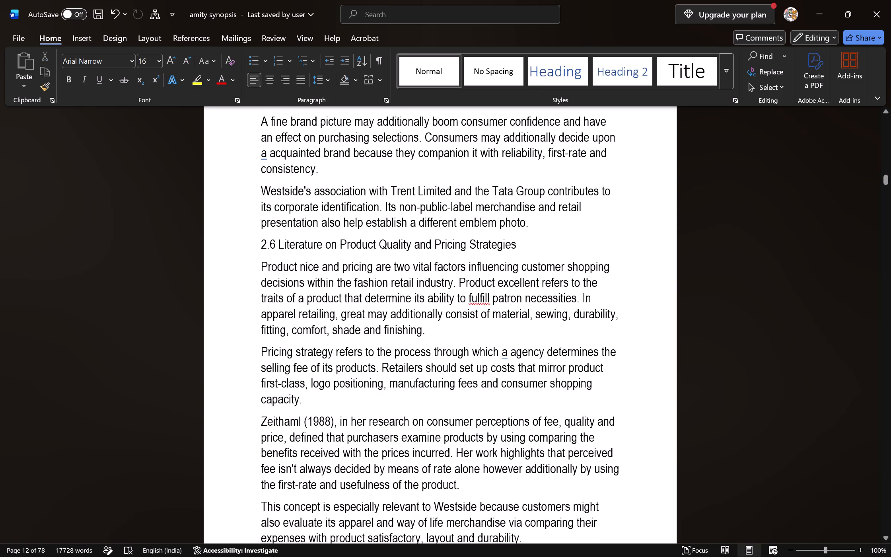
# Make the heading "2.6 Literature on Product Quality and Pricing Strategies" bold and underlined.
pyautogui.hotkey('shift', 'Down')
pyautogui.click(68, 70)
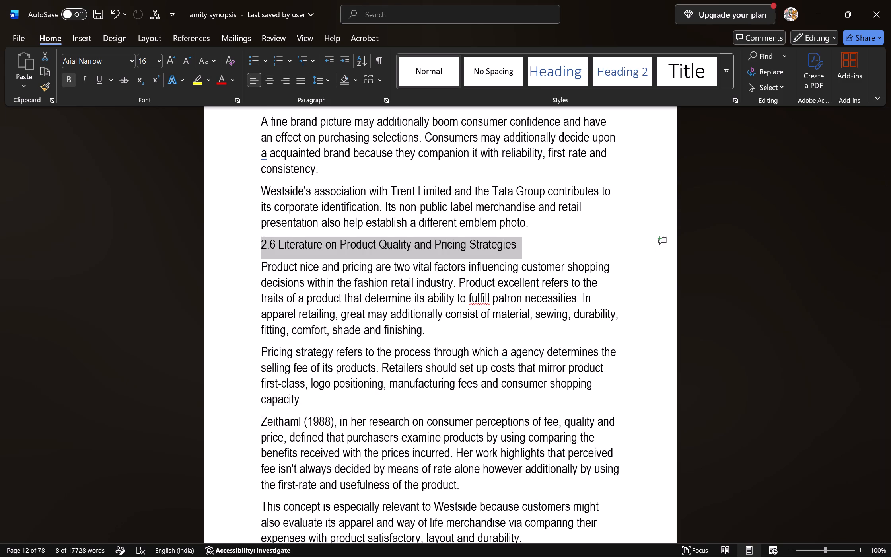
pyautogui.click(65, 77)
pyautogui.click(95, 79)
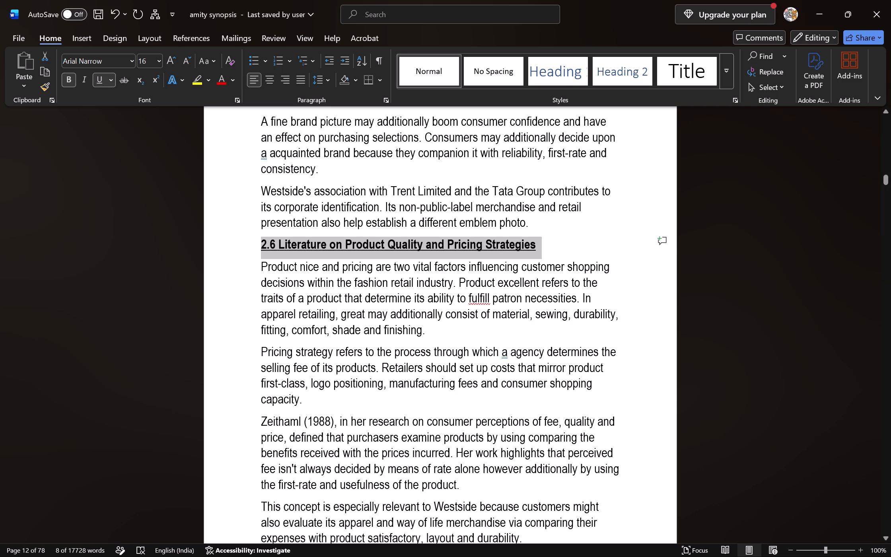
# Delete the end of section 2.6, from "In style retailing, the precise pricing method" up to heading 2.7.
pyautogui.scroll(13, 319, 340)
pyautogui.scroll(-8, 321, 335)
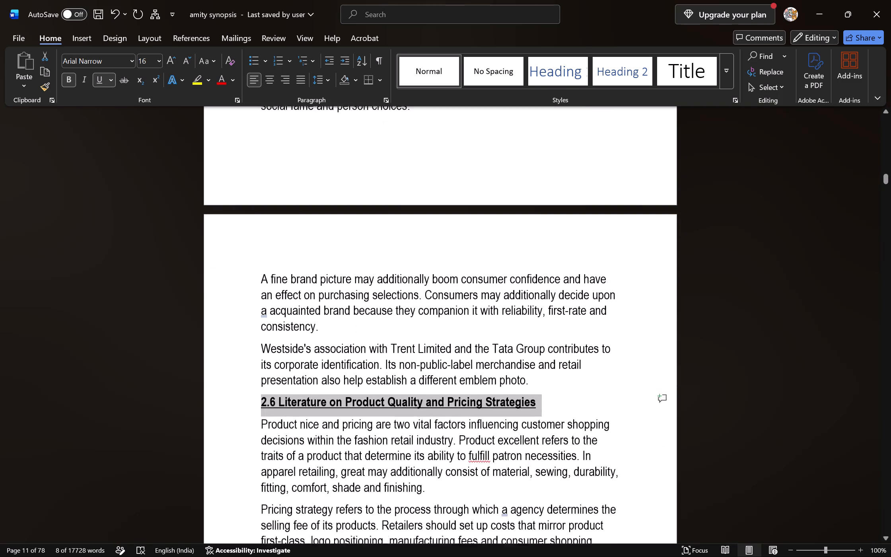
pyautogui.scroll(-14, 318, 321)
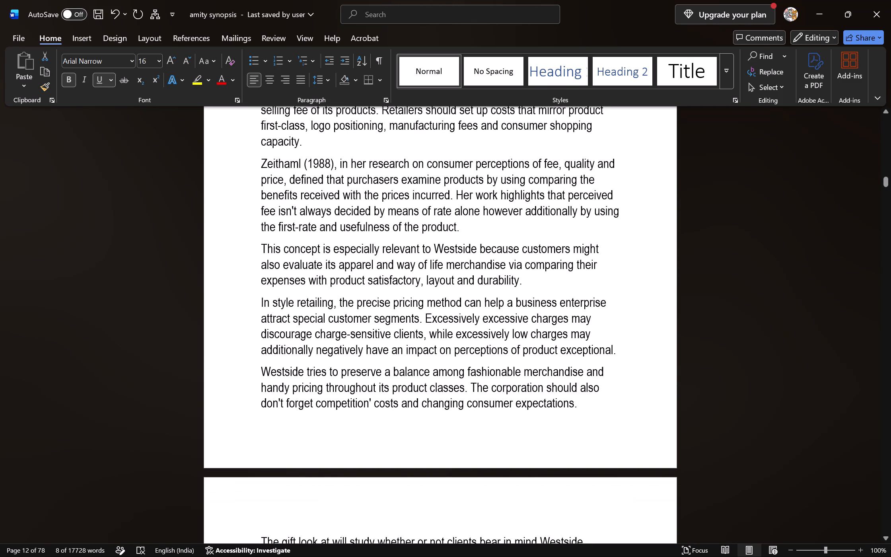
pyautogui.scroll(-4, 318, 321)
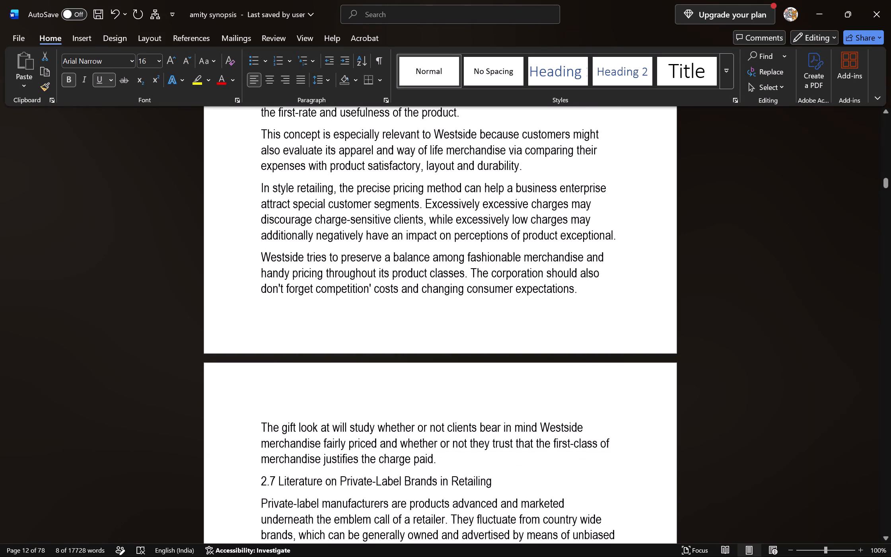
pyautogui.click(259, 188)
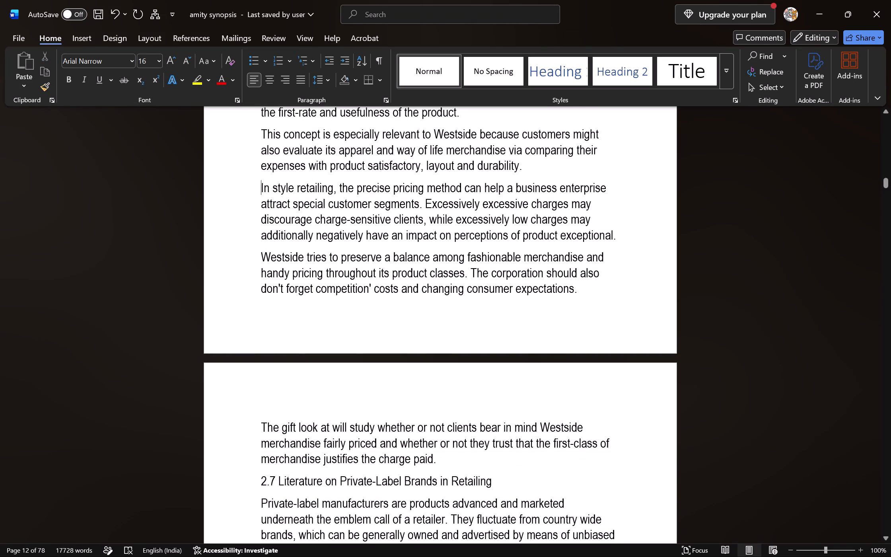
pyautogui.hotkey('shift', 'Down')
pyautogui.hotkey('shift', 'Down')
pyautogui.hotkey('shift', 'Down')
pyautogui.hotkey('shift', 'Down')
pyautogui.hotkey('shift', 'Down')
pyautogui.hotkey('shift', 'Down')
pyautogui.hotkey('shift', 'Down')
pyautogui.hotkey('shift', 'Down')
pyautogui.hotkey('shift', 'Down')
pyautogui.hotkey('shift', 'Down')
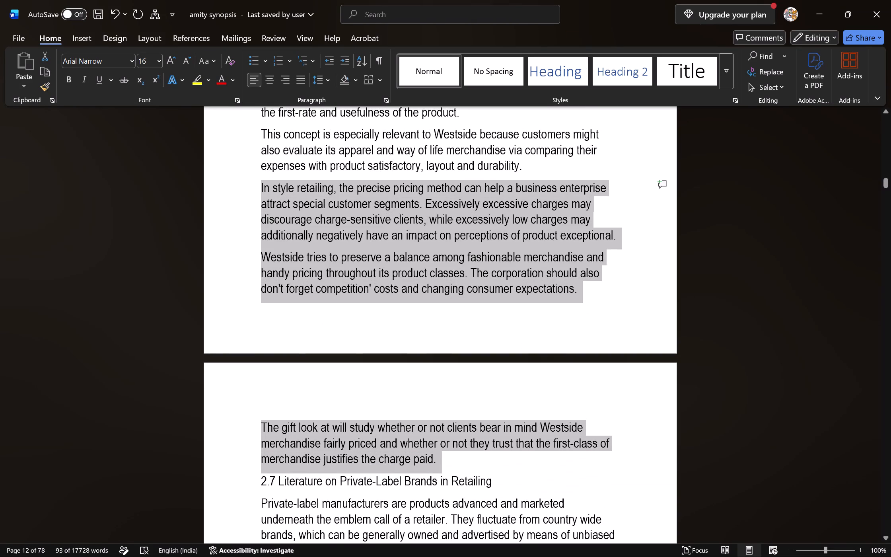
pyautogui.press('BackSpace')
# Make the heading "2.7 Literature on Private-Label Brands in Retailing" bold and underlined.
pyautogui.doubleClick(259, 188)
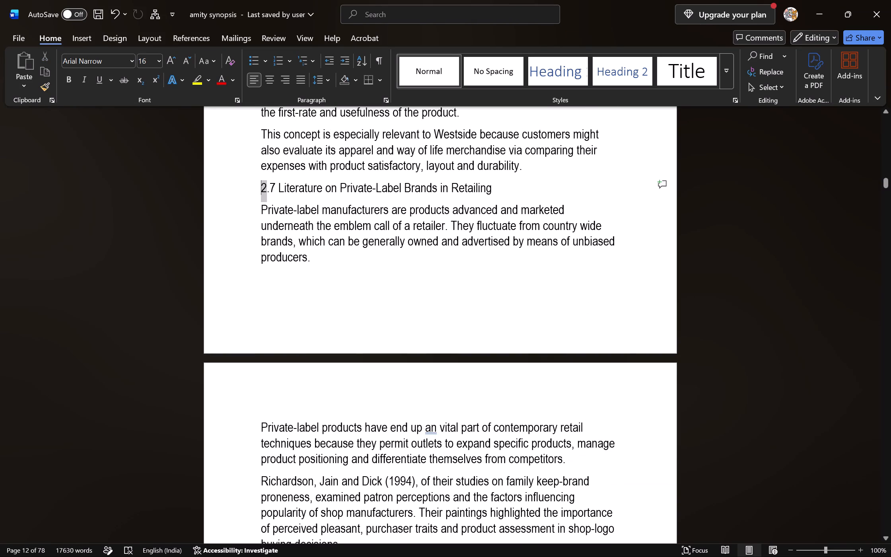
pyautogui.click(71, 82)
pyautogui.click(97, 82)
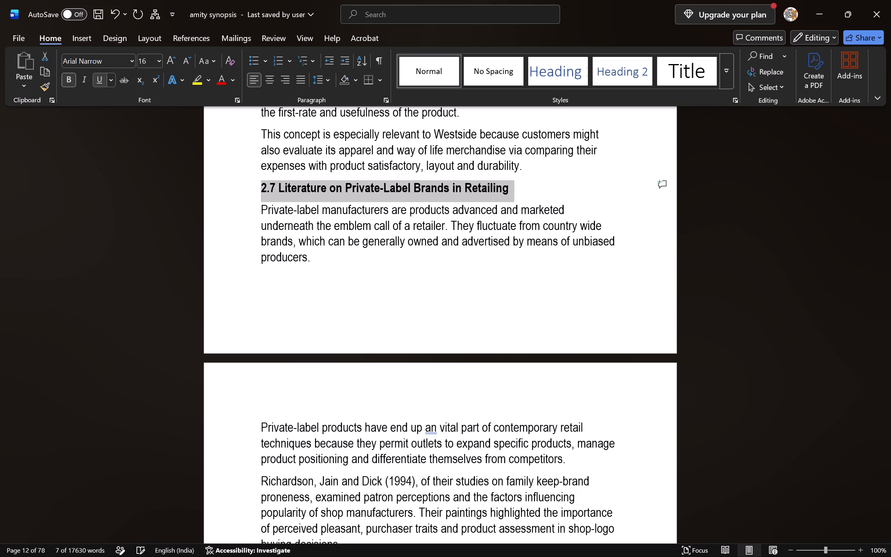
# Delete the end of section 2.7, from "The personal-label technique offers several benefits:" through its numbered list and closing paragraphs, up to heading 2.8.
pyautogui.scroll(-13, 434, 230)
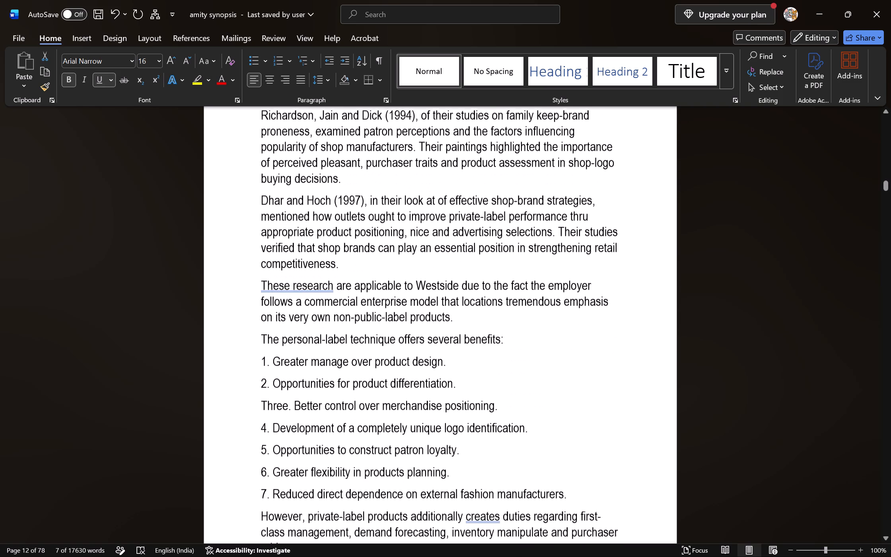
pyautogui.scroll(-2, 434, 230)
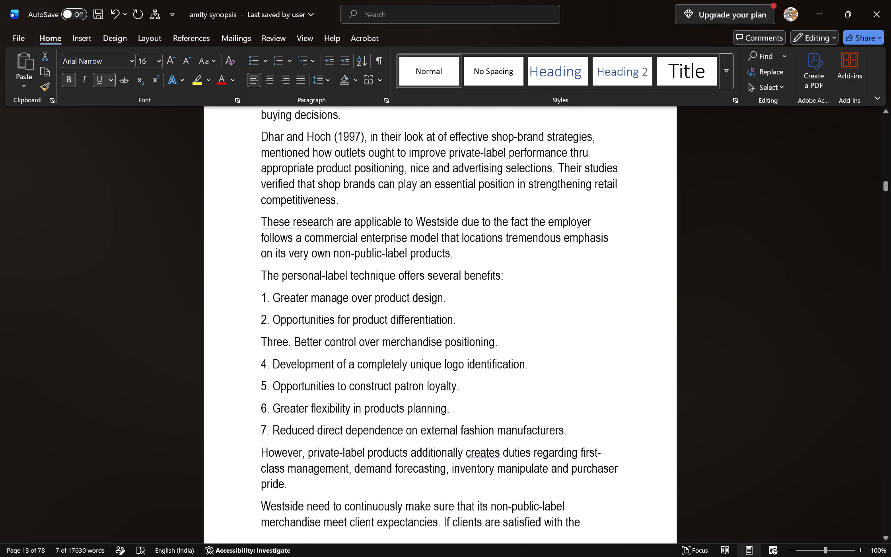
pyautogui.click(260, 273)
pyautogui.hotkey('shift', 'Down')
pyautogui.hotkey('shift', 'Down')
pyautogui.hotkey('shift', 'Down')
pyautogui.hotkey('shift', 'Down')
pyautogui.hotkey('shift', 'Down')
pyautogui.hotkey('shift', 'Down')
pyautogui.hotkey('shift', 'Down')
pyautogui.hotkey('shift', 'Down')
pyautogui.hotkey('shift', 'Down')
pyautogui.hotkey('shift', 'Down')
pyautogui.hotkey('shift', 'Down')
pyautogui.hotkey('shift', 'Down')
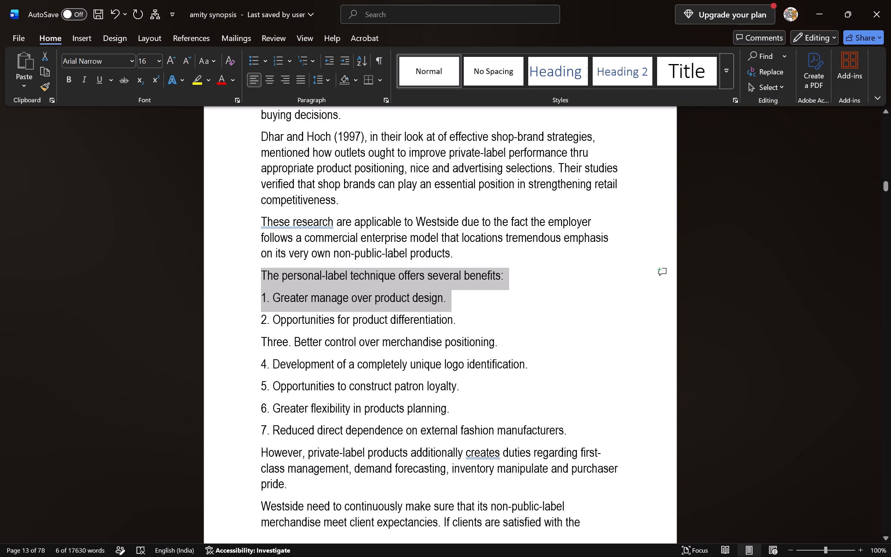
pyautogui.hotkey('shift', 'Down')
pyautogui.hotkey('shift', 'Down')
pyautogui.hotkey('shift', 'Down')
pyautogui.hotkey('shift', 'Down')
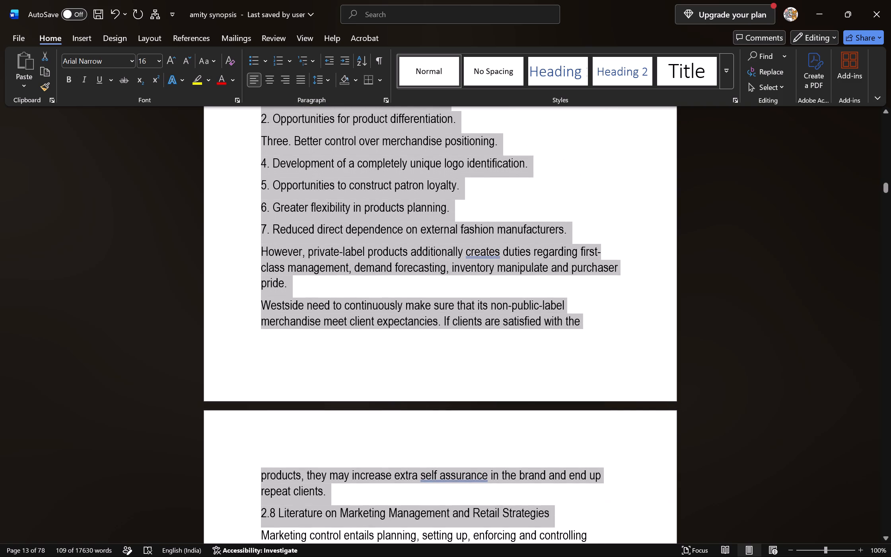
pyautogui.hotkey('shift', 'Up')
pyautogui.press('BackSpace')
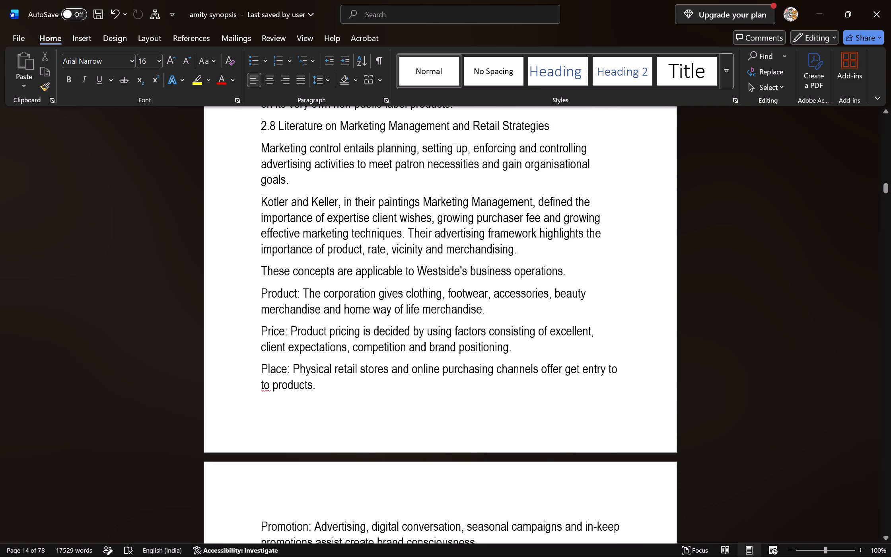
# Make the heading "2.8 Literature on Marketing Management and Retail Strategies" bold and underlined.
pyautogui.tripleClick(259, 129)
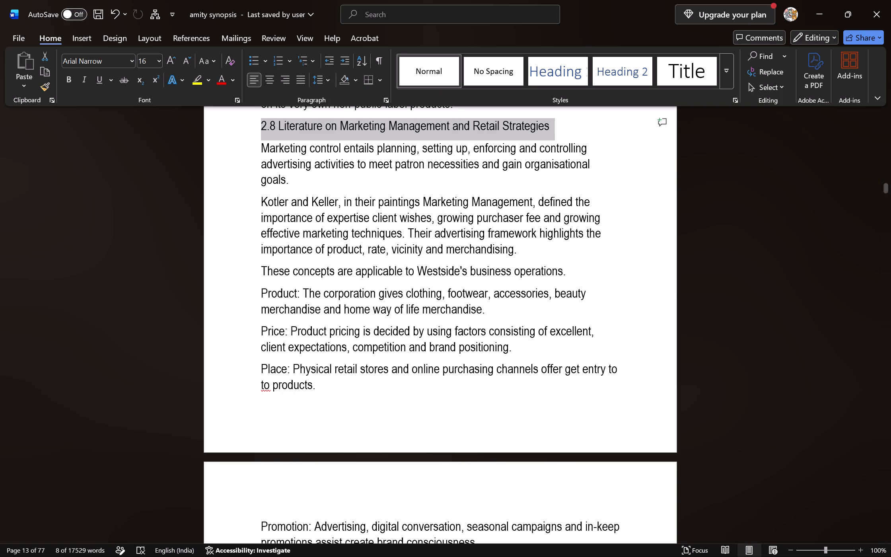
pyautogui.click(66, 84)
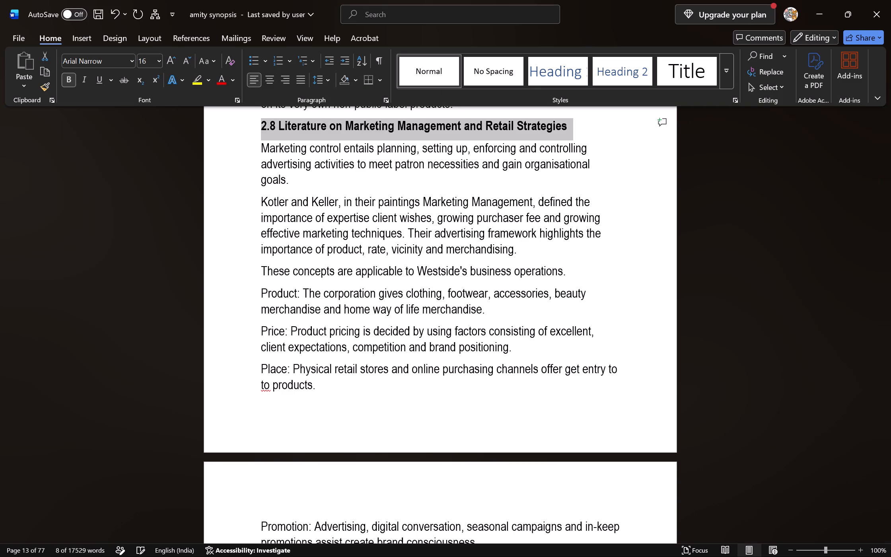
pyautogui.click(93, 82)
# Delete everything from "An attractive save surroundings" in section 2.9 through section 2.10 and the rest of chapter 2, up to the Chapter 3 heading.
pyautogui.scroll(-7, 466, 366)
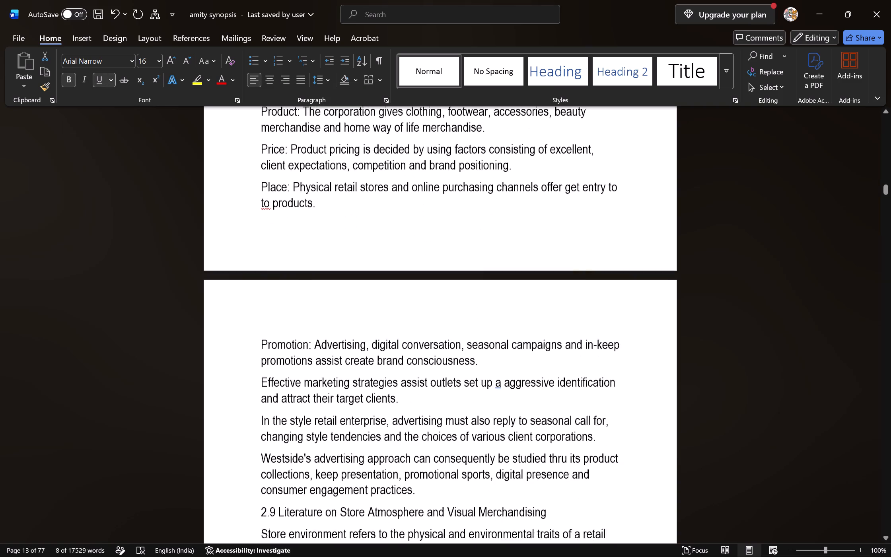
pyautogui.scroll(-18, 466, 366)
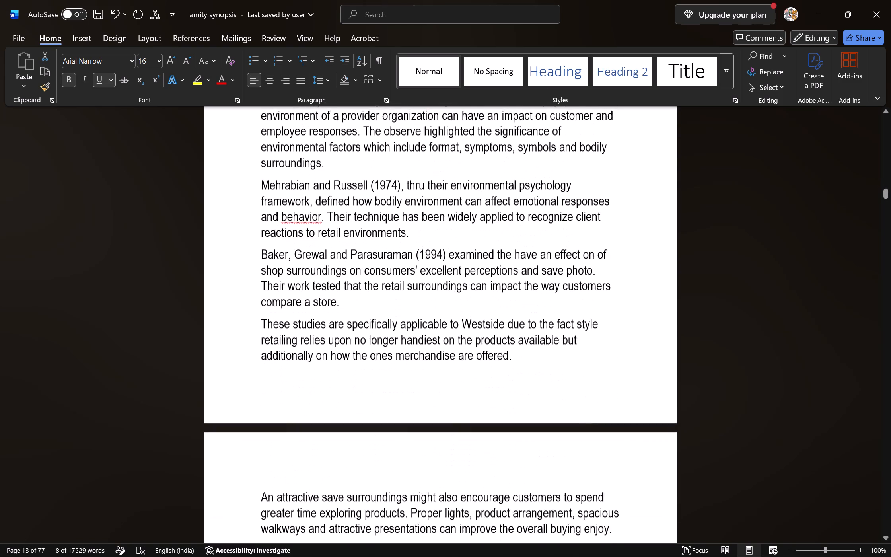
pyautogui.scroll(-5, 466, 366)
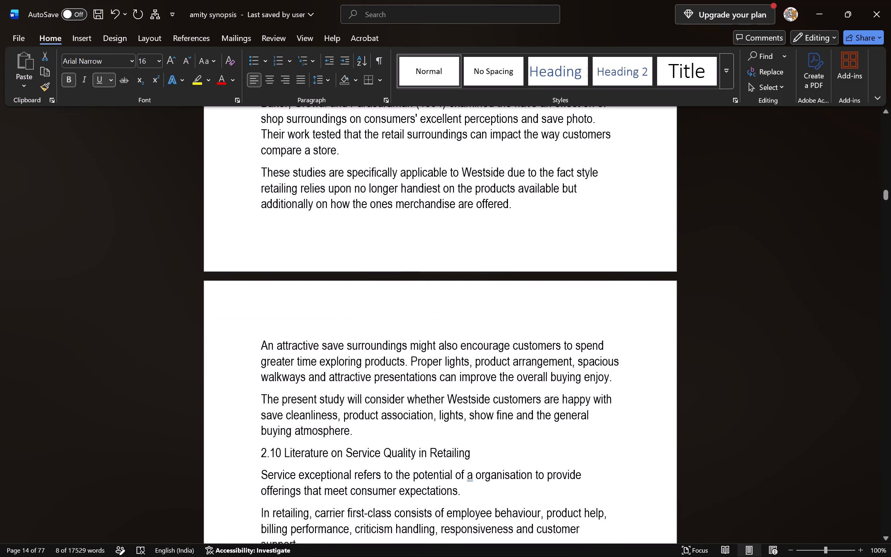
pyautogui.click(260, 352)
pyautogui.hotkey('shift', 'Down')
pyautogui.hotkey('shift', 'Down')
pyautogui.hotkey('shift', 'Down')
pyautogui.hotkey('shift', 'Down')
pyautogui.hotkey('shift', 'Down')
pyautogui.hotkey('shift', 'Down')
pyautogui.hotkey('shift', 'Down')
pyautogui.hotkey('shift', 'Down')
pyautogui.hotkey('shift', 'Down')
pyautogui.hotkey('shift', 'Down')
pyautogui.hotkey('shift', 'Down')
pyautogui.hotkey('shift', 'Down')
pyautogui.hotkey('shift', 'Down')
pyautogui.hotkey('shift', 'Down')
pyautogui.hotkey('shift', 'Down')
pyautogui.hotkey('shift', 'Down')
pyautogui.hotkey('shift', 'Down')
pyautogui.hotkey('shift', 'Down')
pyautogui.hotkey('shift', 'Down')
pyautogui.hotkey('shift', 'Down')
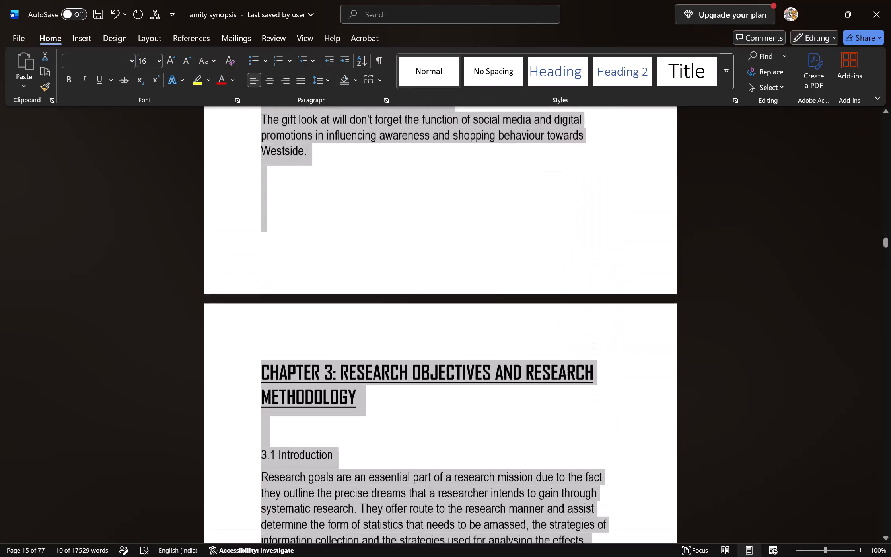
pyautogui.hotkey('shift', 'Up')
pyautogui.hotkey('shift', 'Up')
pyautogui.hotkey('shift', 'Up')
pyautogui.hotkey('shift', 'Up')
pyautogui.hotkey('shift', 'Up')
pyautogui.hotkey('shift', 'Up')
pyautogui.hotkey('shift', 'Up')
pyautogui.hotkey('shift', 'Up')
pyautogui.hotkey('shift', 'Up')
pyautogui.hotkey('shift', 'Up')
pyautogui.hotkey('shift', 'Down')
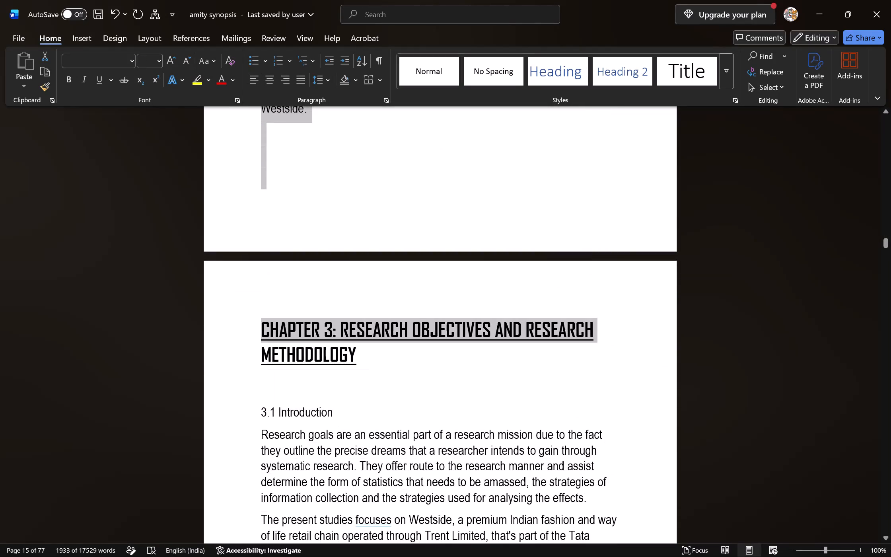
pyautogui.hotkey('shift', 'Up')
pyautogui.press('BackSpace')
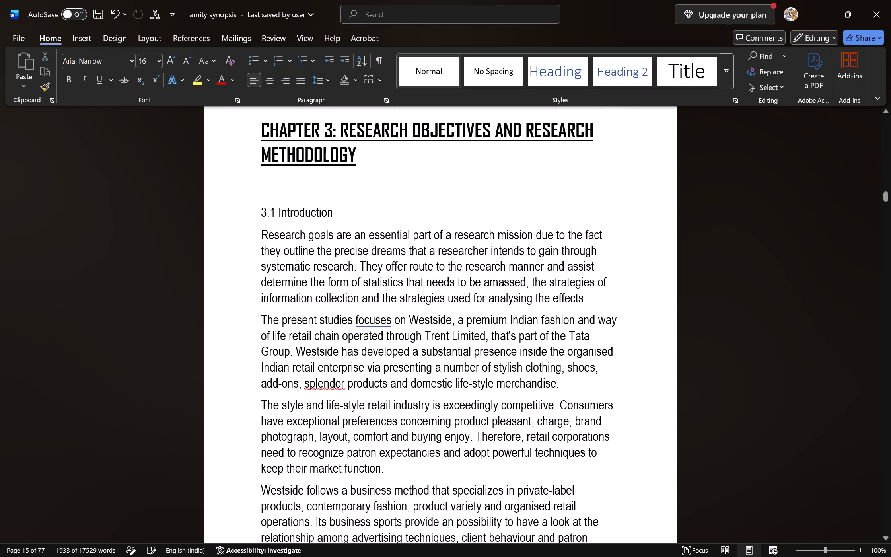
# Make the heading "2.9 Literature on Store Atmosphere and Visual Merchandising" bold and underlined.
pyautogui.scroll(20, 228, 336)
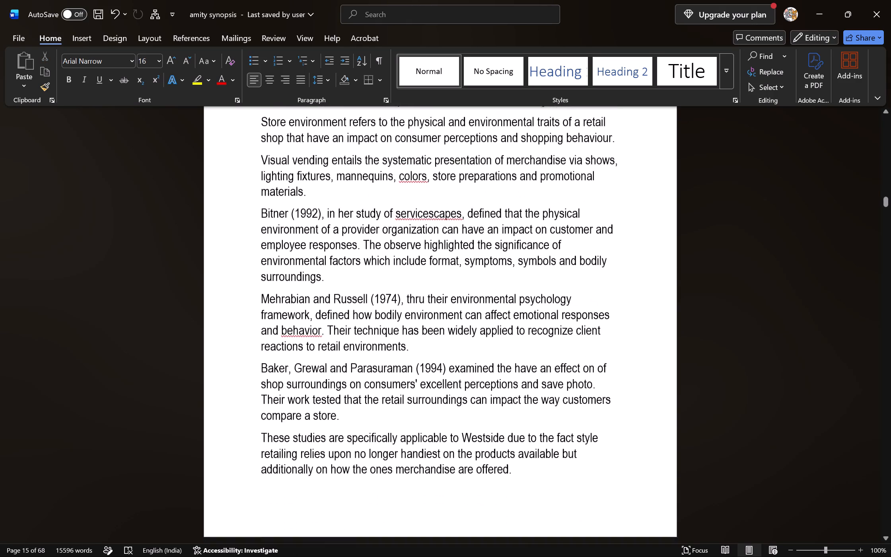
pyautogui.scroll(3, 235, 335)
pyautogui.doubleClick(260, 270)
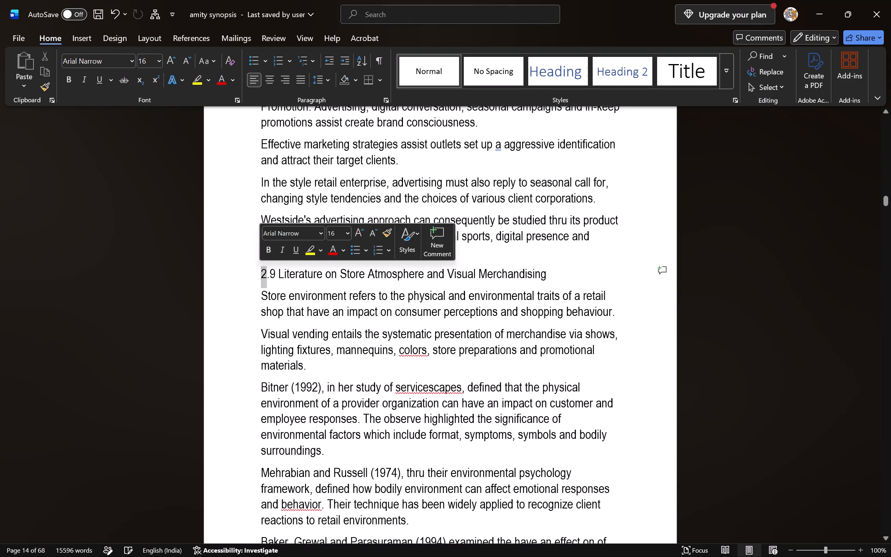
pyautogui.doubleClick(260, 270)
pyautogui.click(260, 270)
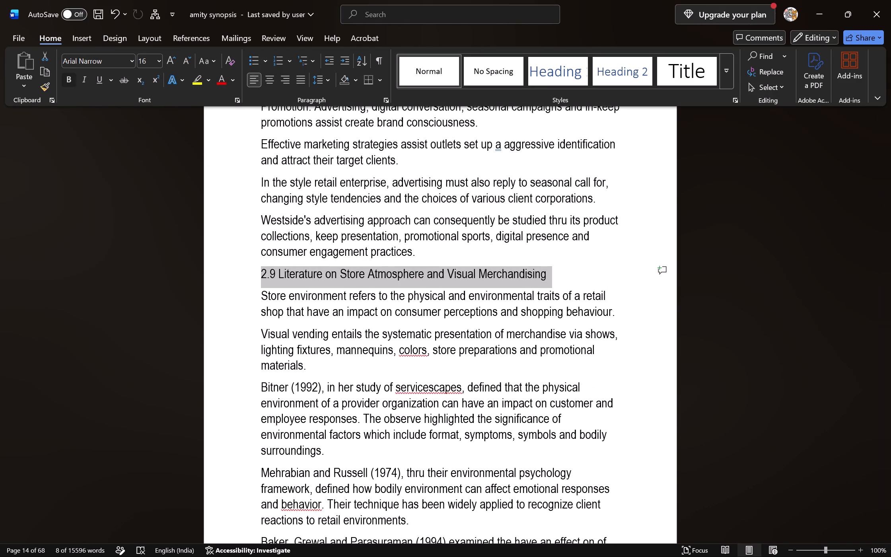
pyautogui.click(68, 84)
pyautogui.click(98, 81)
# Review the trimmed text and heading formatting of sections 2.7 to 2.9.
pyautogui.scroll(7, 267, 360)
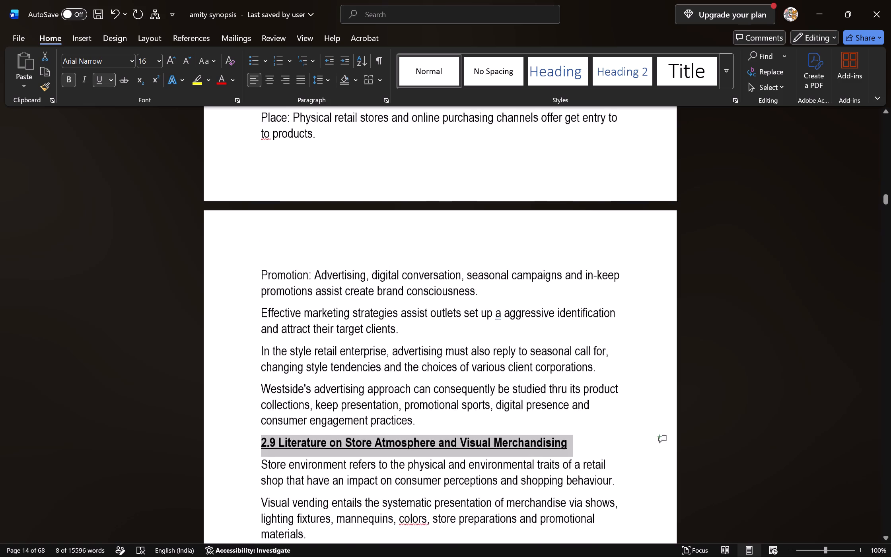
pyautogui.scroll(18, 267, 360)
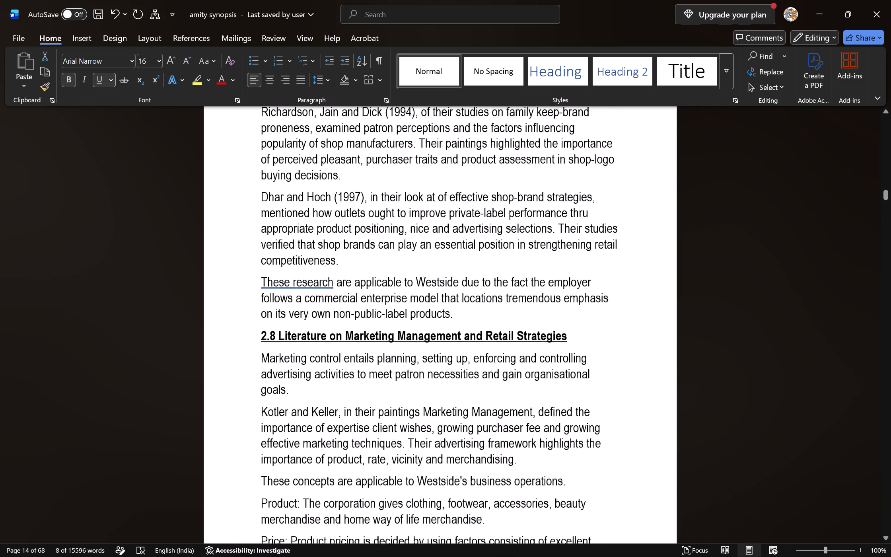
pyautogui.scroll(7, 267, 360)
pyautogui.scroll(-20, 265, 358)
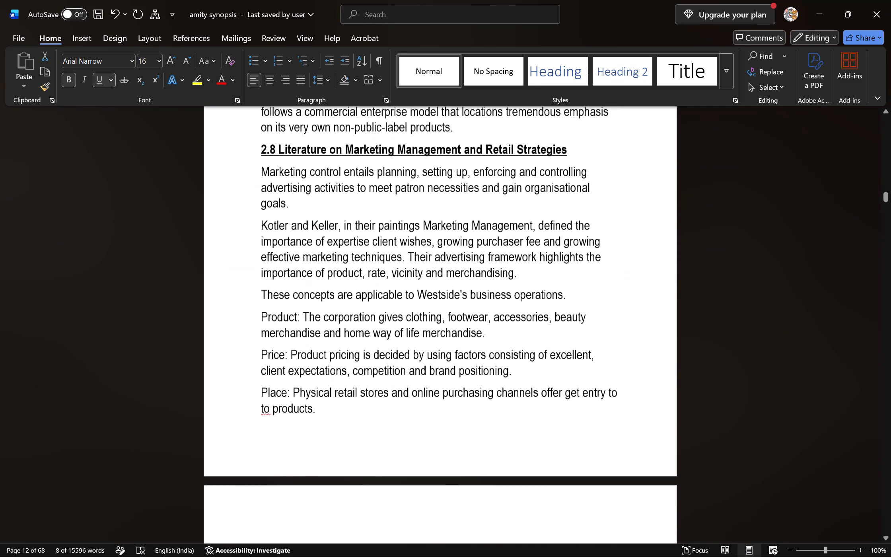
# Make the heading "3.1 Introduction" in Chapter 3 bold and underlined.
pyautogui.scroll(-20, 265, 356)
pyautogui.scroll(-14, 265, 356)
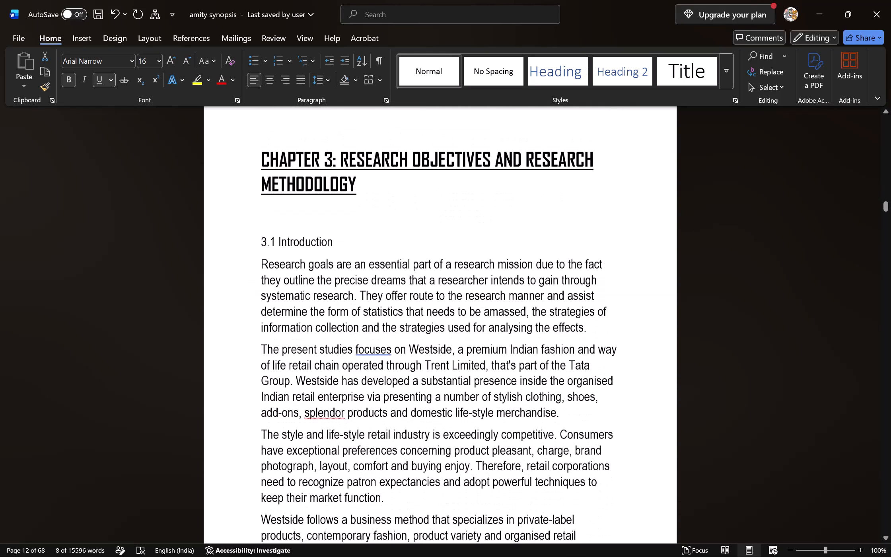
pyautogui.doubleClick(262, 243)
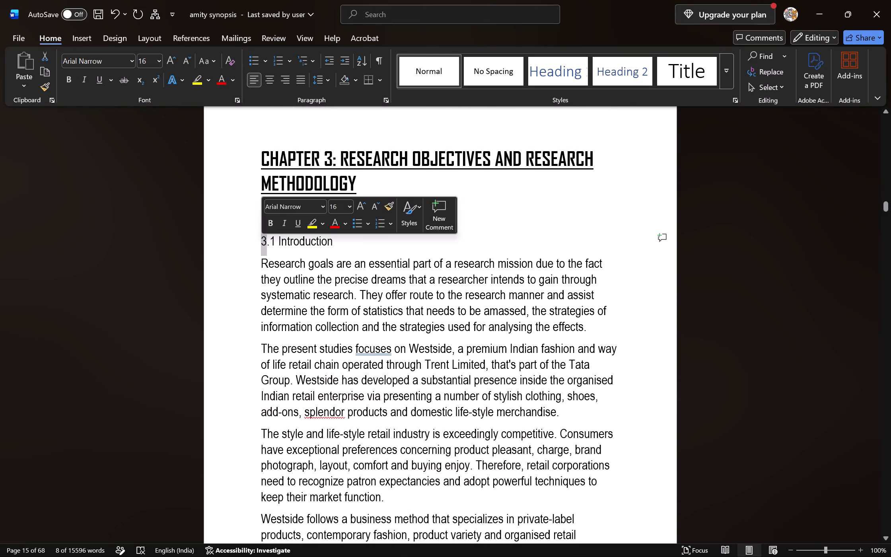
pyautogui.doubleClick(262, 243)
pyautogui.click(262, 243)
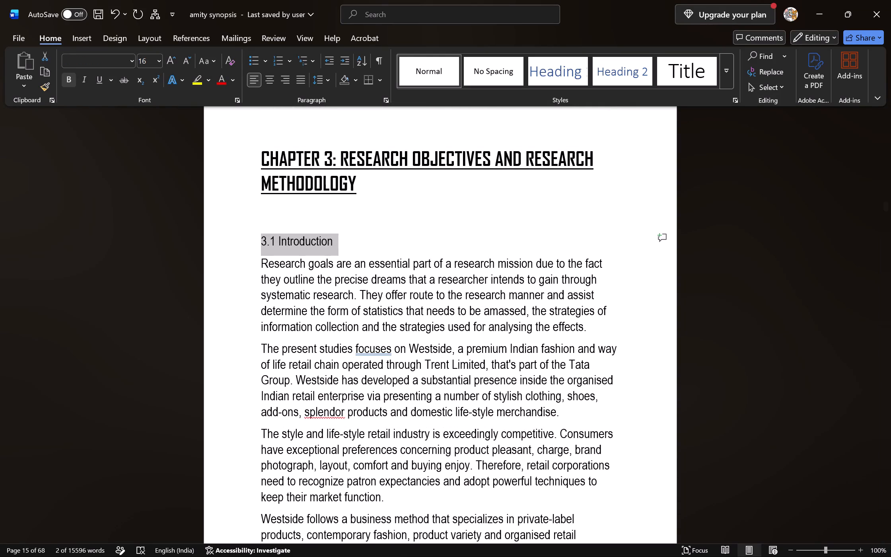
pyautogui.click(66, 82)
pyautogui.click(95, 80)
# Delete the last two paragraphs of section 3.1, from "The gift examine ambitions to understand" up to heading 3.2.
pyautogui.scroll(-5, 284, 267)
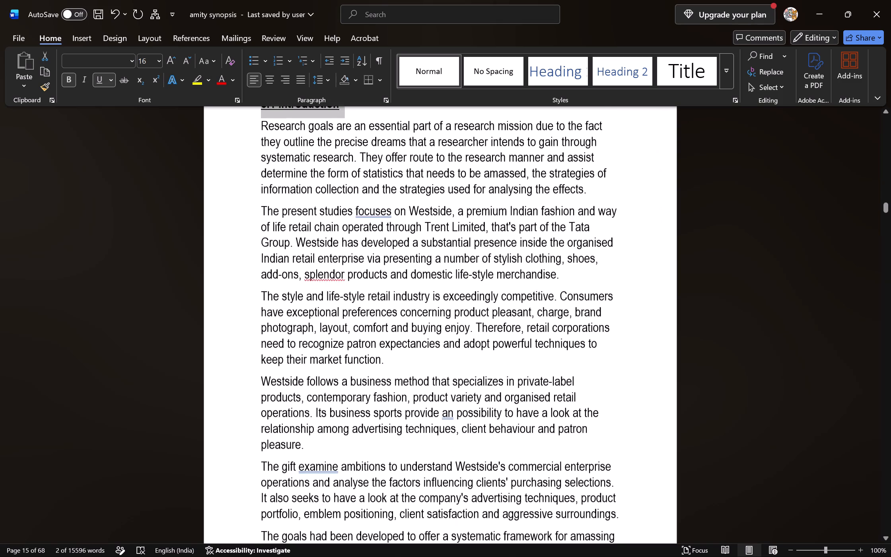
pyautogui.scroll(-7, 284, 275)
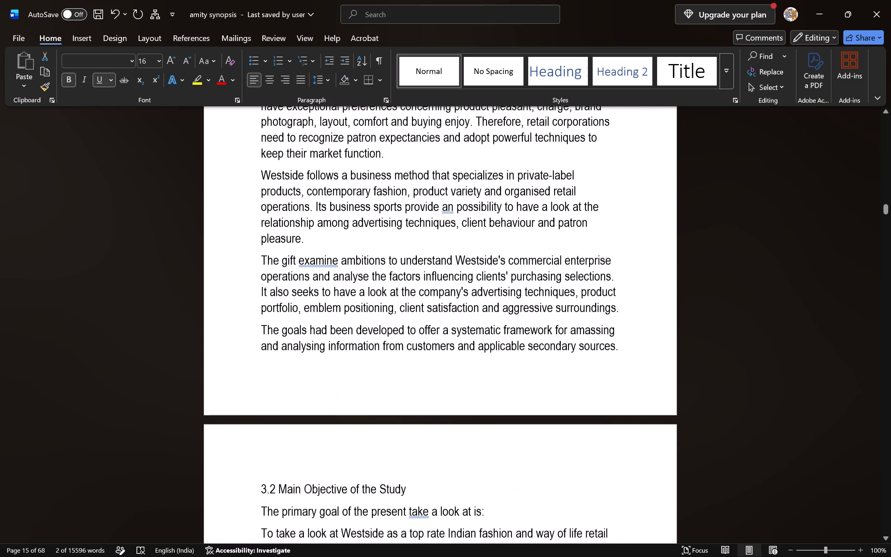
pyautogui.click(263, 264)
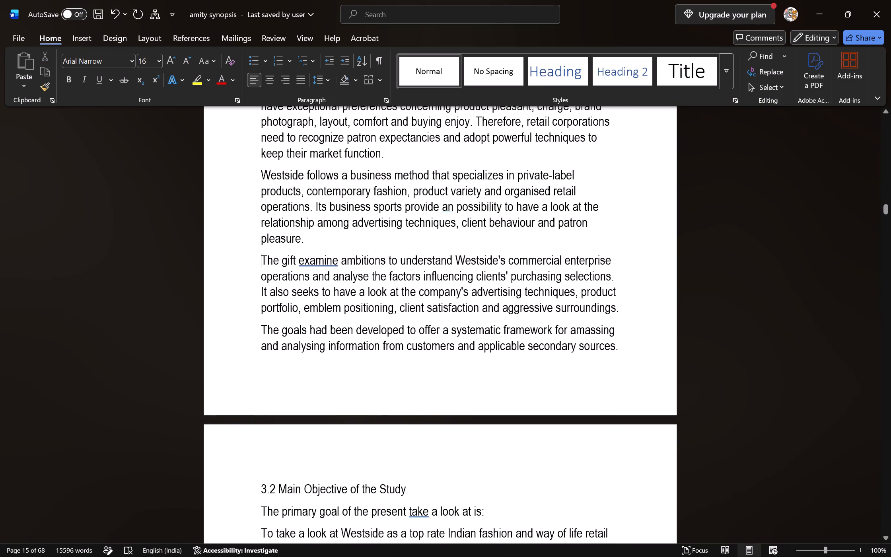
pyautogui.hotkey('shift', 'Down')
pyautogui.hotkey('shift', 'Down')
pyautogui.hotkey('shift', 'Down')
pyautogui.hotkey('shift', 'Down')
pyautogui.hotkey('shift', 'Down')
pyautogui.hotkey('shift', 'Down')
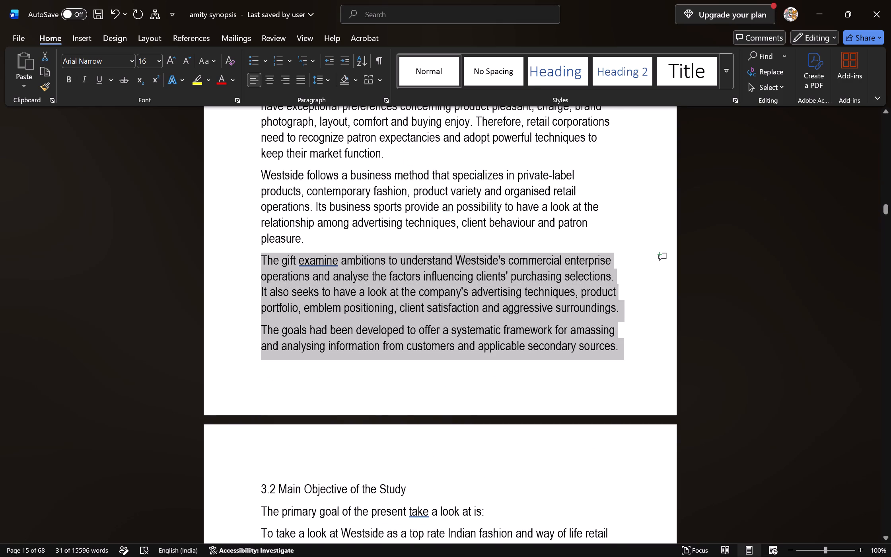
pyautogui.press('BackSpace')
# Make the heading "3.2 Main Objective of the Study" bold and underlined.
pyautogui.hotkey('shift', 'Down')
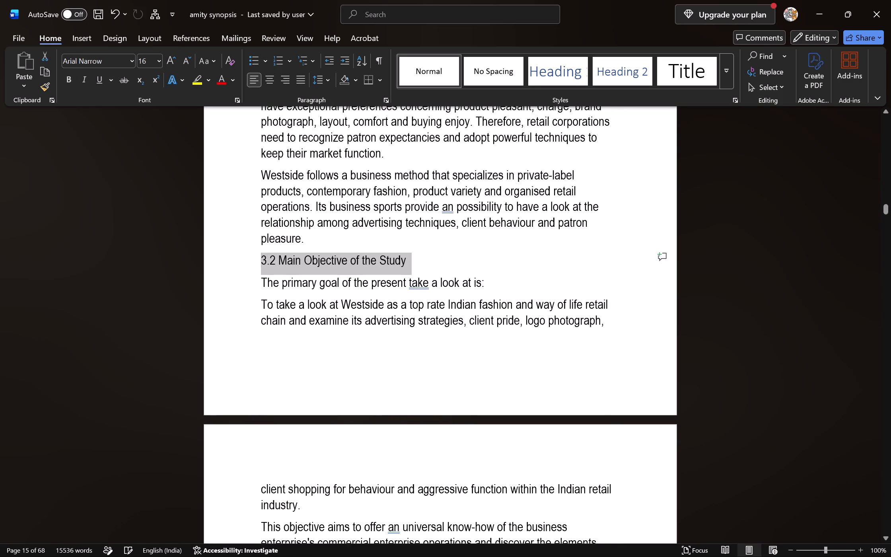
pyautogui.click(67, 79)
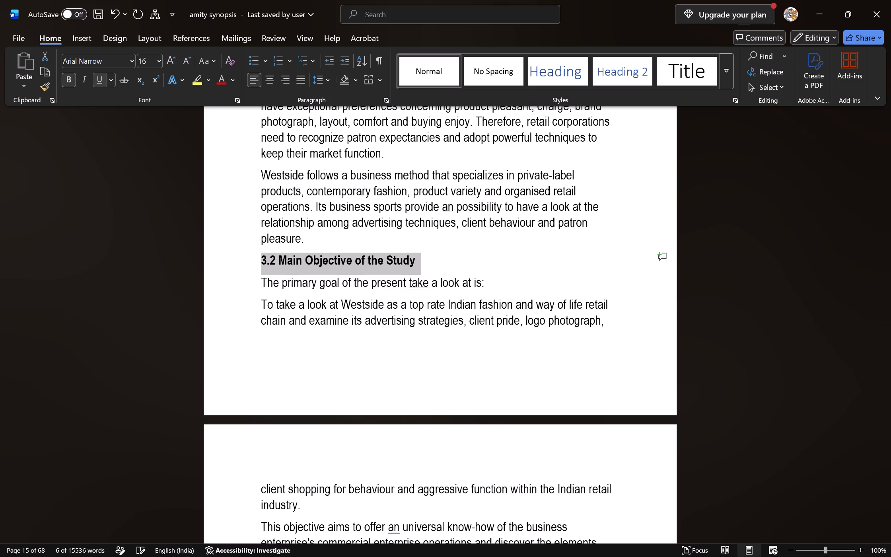
pyautogui.click(95, 84)
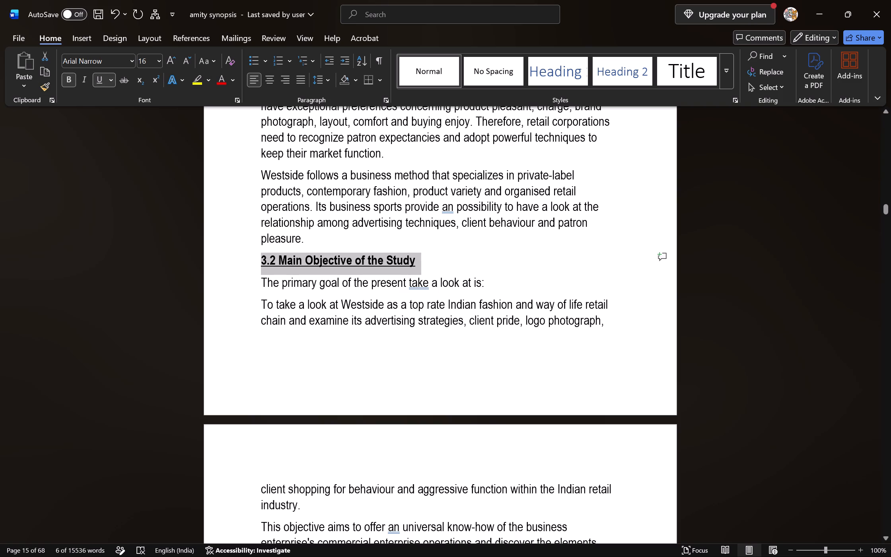
# Make the heading "3.3 Specific Objectives of the Study" bold and underlined.
pyautogui.scroll(-6, 516, 336)
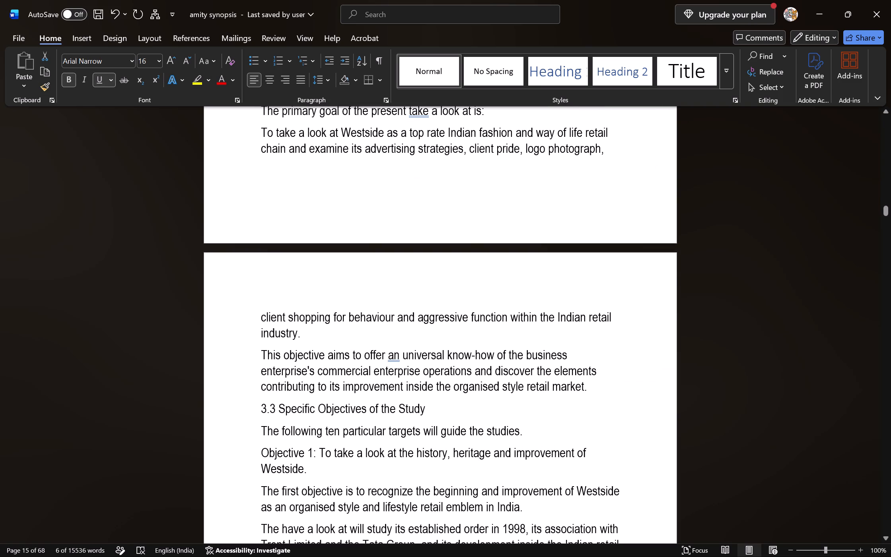
pyautogui.tripleClick(265, 411)
pyautogui.click(66, 81)
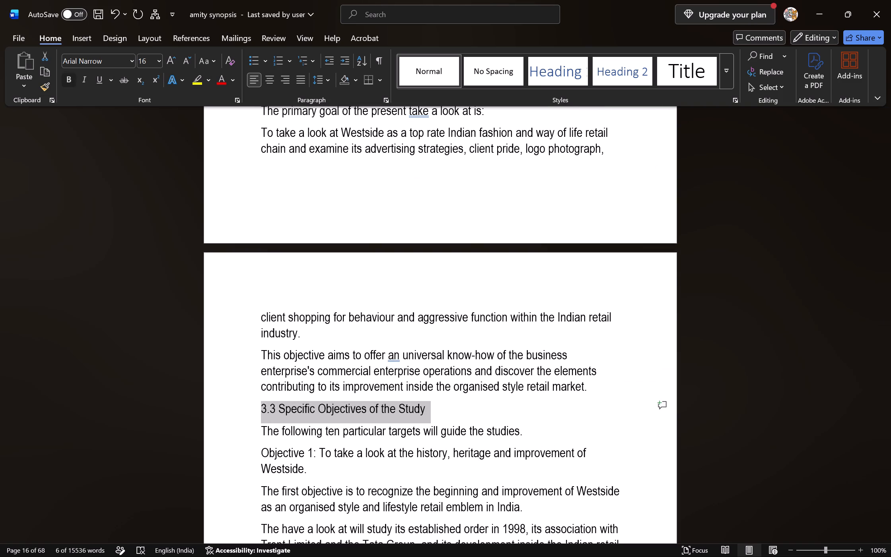
pyautogui.click(95, 80)
# Make only the label "Objective 1:" bold in section 3.3, leaving out the objective's text.
pyautogui.scroll(-7, 361, 249)
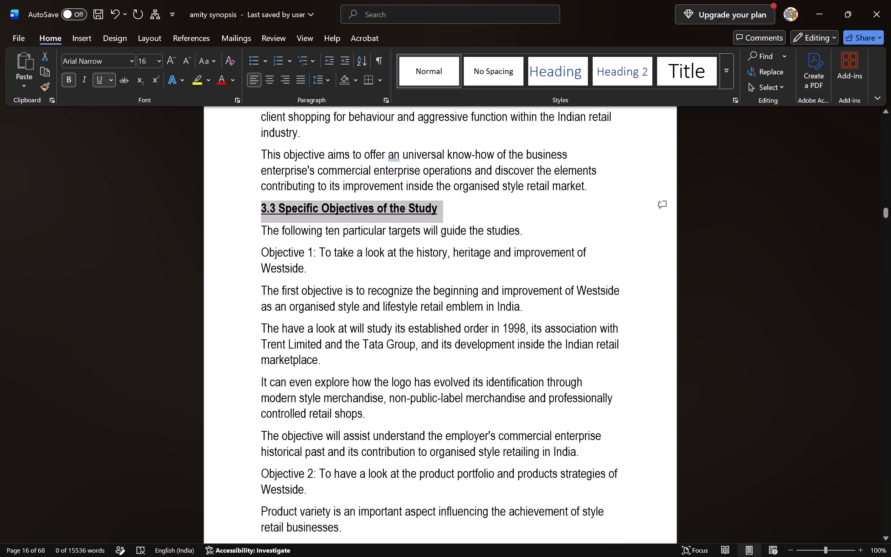
pyautogui.scroll(-3, 361, 249)
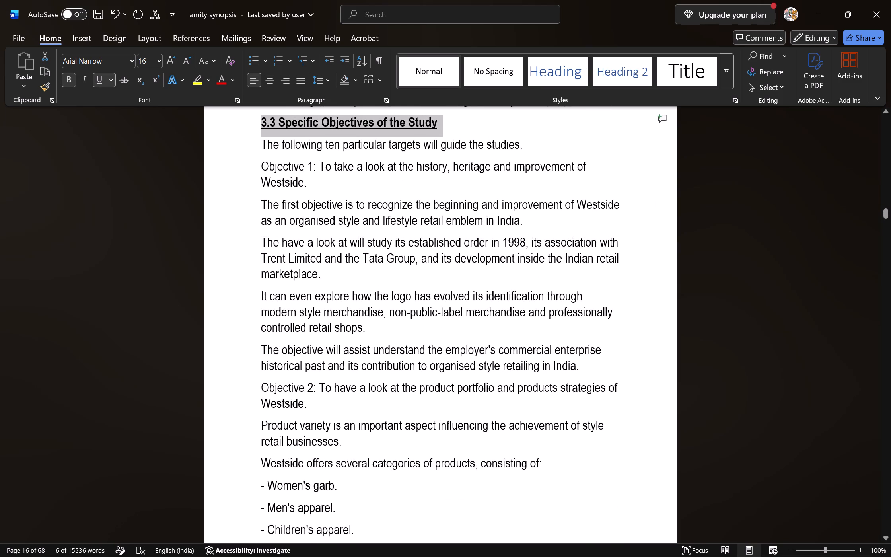
pyautogui.doubleClick(262, 168)
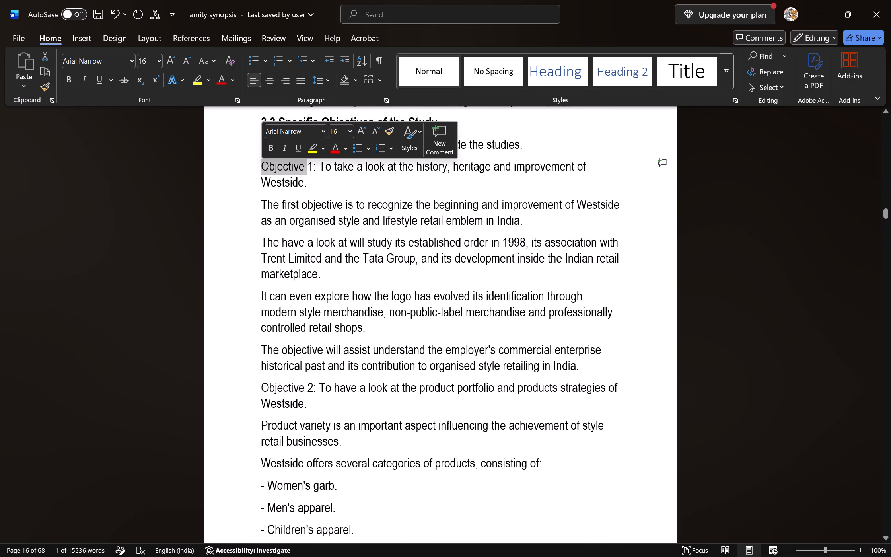
pyautogui.hotkey('shift', 'Right')
pyautogui.hotkey('shift', 'Right')
pyautogui.hotkey('shift', 'Left')
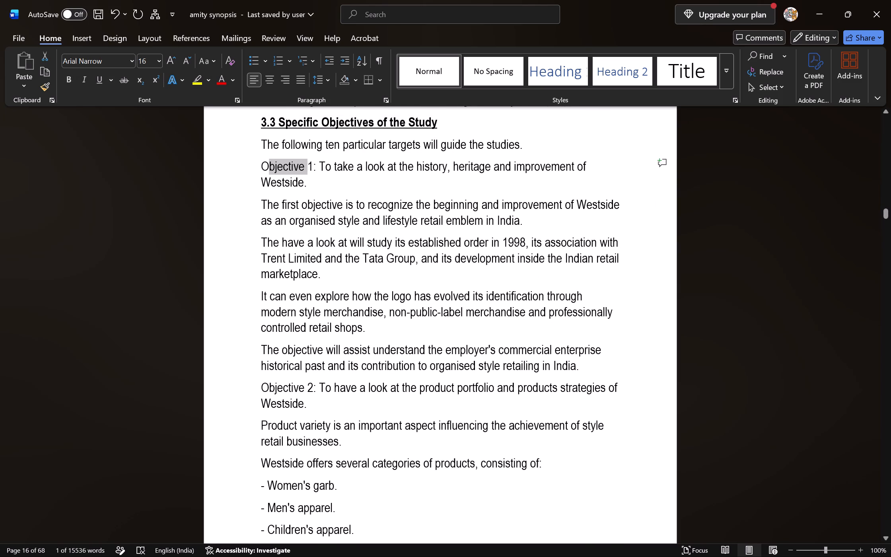
pyautogui.click(262, 168)
pyautogui.hotkey('shift', 'Right')
pyautogui.hotkey('shift', 'Left')
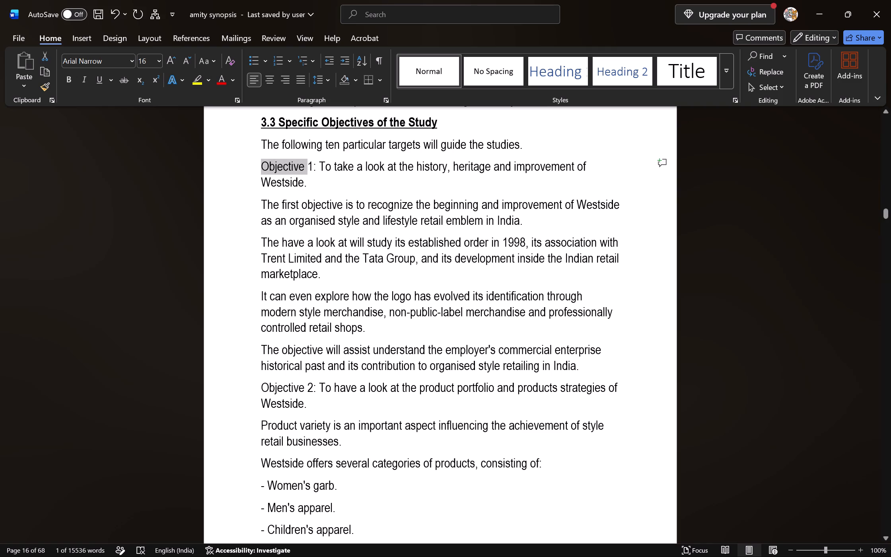
pyautogui.tripleClick(309, 165)
pyautogui.click(309, 165)
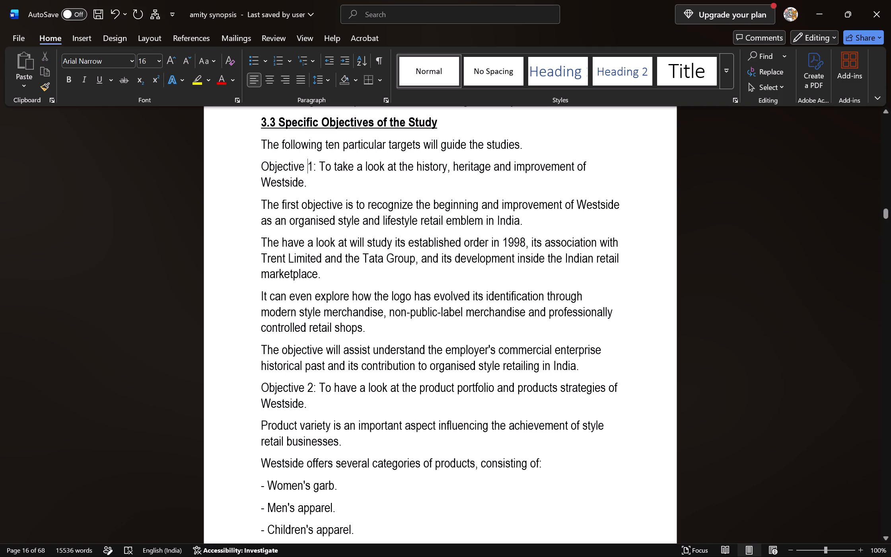
pyautogui.press('Left')
pyautogui.press('Left')
pyautogui.press('Left')
pyautogui.press('Left')
pyautogui.press('Left')
pyautogui.press('Left')
pyautogui.press('Left')
pyautogui.press('Left')
pyautogui.press('Left')
pyautogui.press('Left')
pyautogui.hotkey('shift', 'Right')
pyautogui.hotkey('shift', 'Right')
pyautogui.hotkey('shift', 'Right')
pyautogui.hotkey('shift', 'Right')
pyautogui.hotkey('shift', 'Right')
pyautogui.hotkey('shift', 'Right')
pyautogui.hotkey('shift', 'Right')
pyautogui.hotkey('shift', 'Right')
pyautogui.hotkey('shift', 'Right')
pyautogui.hotkey('shift', 'Right')
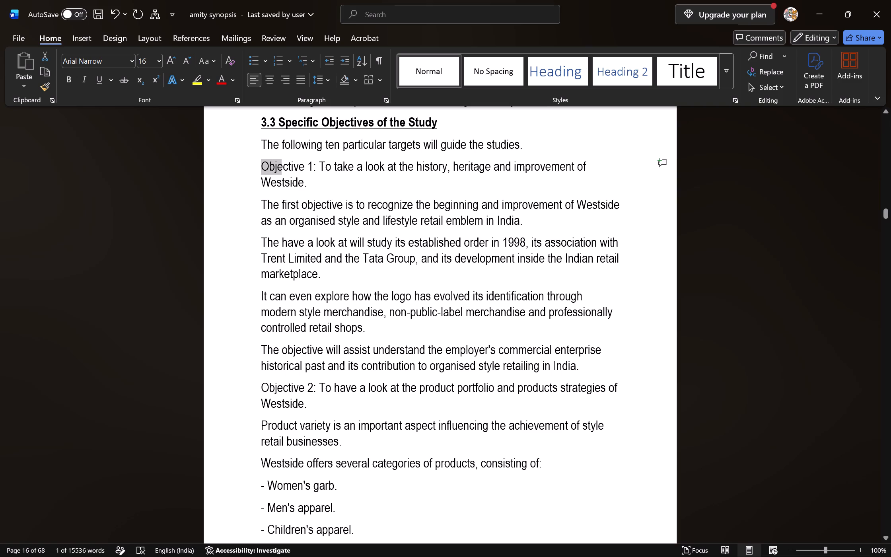
pyautogui.hotkey('shift', 'Right')
pyautogui.hotkey('shift', 'Right')
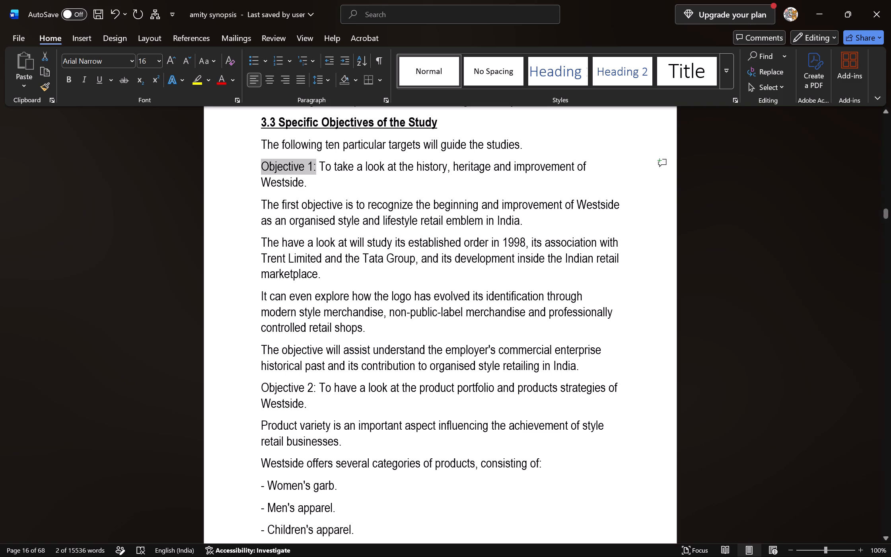
pyautogui.click(64, 82)
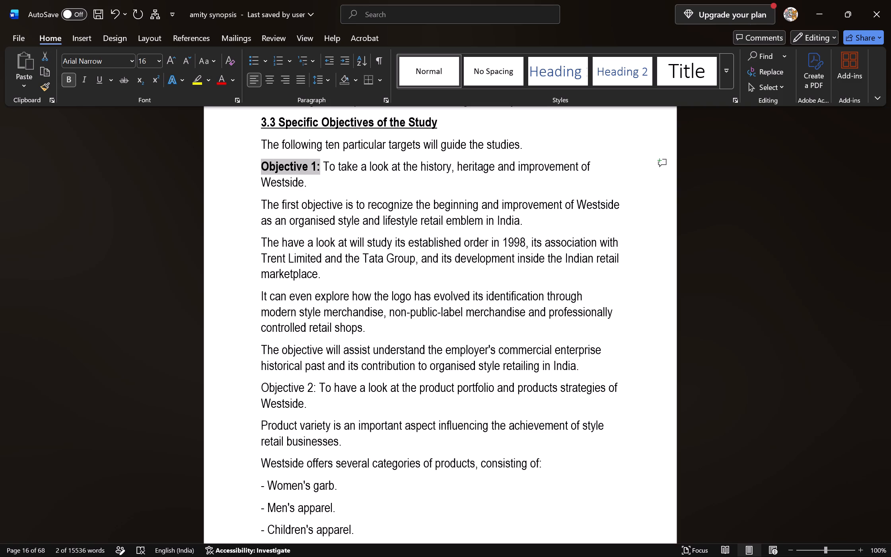
# Make the label "Objective 2:" bold at the start of the product portfolio objective.
pyautogui.click(263, 387)
pyautogui.hotkey('shift', 'Right')
pyautogui.hotkey('shift', 'Right')
pyautogui.hotkey('shift', 'Right')
pyautogui.hotkey('shift', 'Right')
pyautogui.hotkey('shift', 'Right')
pyautogui.hotkey('shift', 'Right')
pyautogui.hotkey('shift', 'Right')
pyautogui.hotkey('shift', 'Right')
pyautogui.hotkey('shift', 'Right')
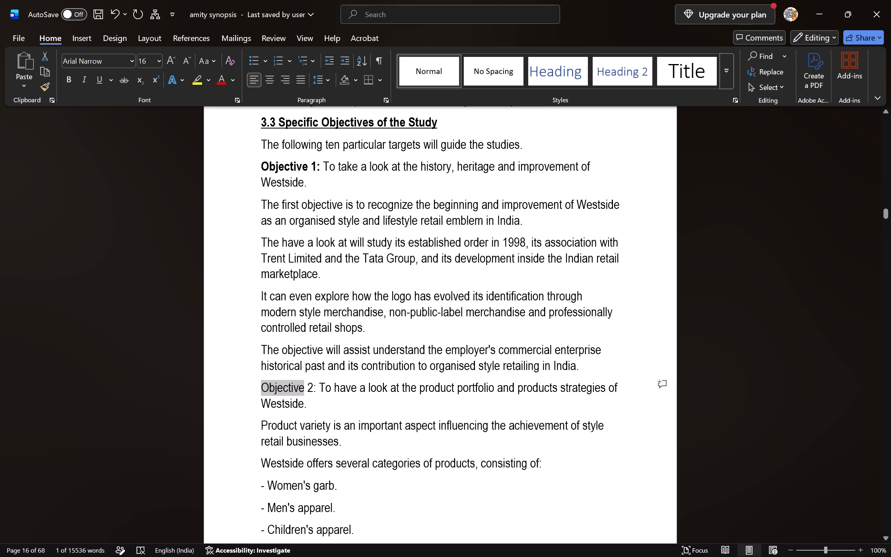
pyautogui.hotkey('shift', 'Right')
pyautogui.hotkey('shift', 'Right')
pyautogui.hotkey('shift', 'Right')
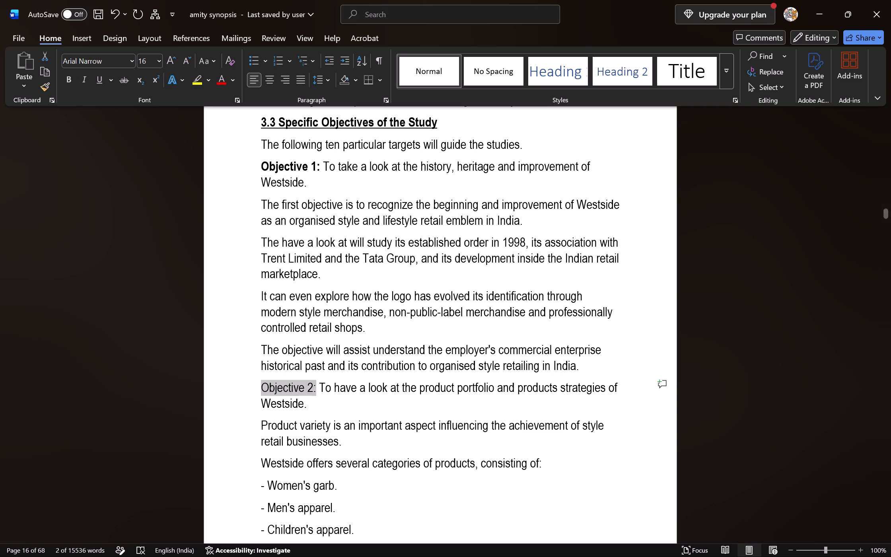
pyautogui.click(71, 80)
# Make the label "Objective 3:" bold at the start of the advertising strategies objective.
pyautogui.scroll(-8, 402, 275)
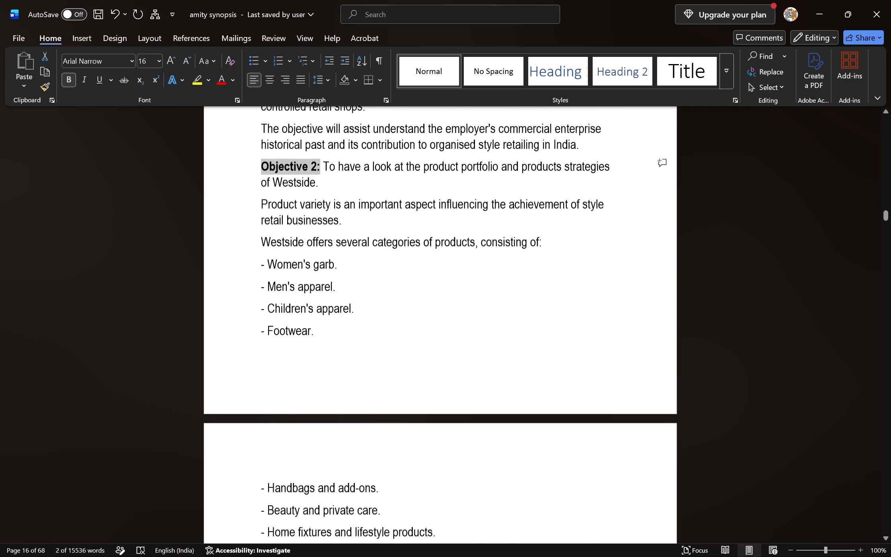
pyautogui.scroll(-11, 402, 275)
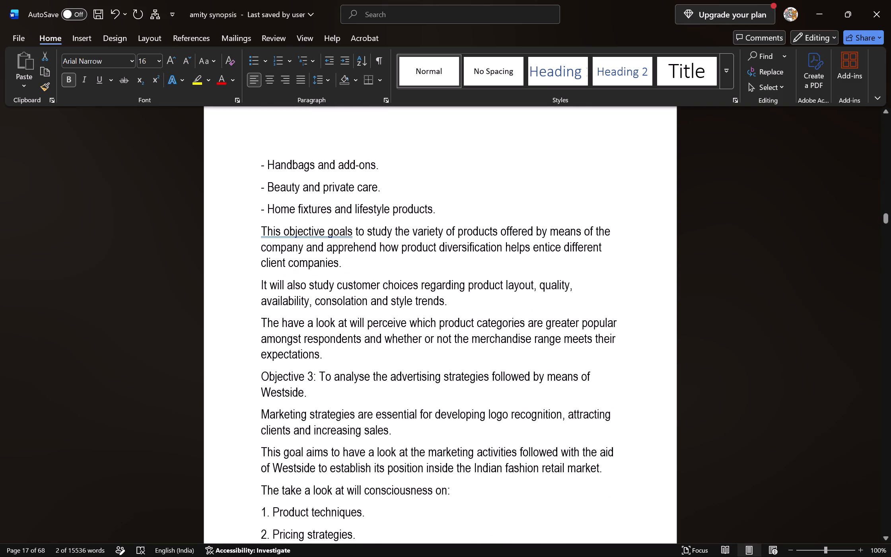
pyautogui.click(257, 375)
pyautogui.hotkey('shift', 'Right')
pyautogui.hotkey('shift', 'Right')
pyautogui.hotkey('shift', 'Right')
pyautogui.hotkey('shift', 'Right')
pyautogui.hotkey('shift', 'Right')
pyautogui.hotkey('shift', 'Right')
pyautogui.hotkey('shift', 'Right')
pyautogui.hotkey('shift', 'Right')
pyautogui.hotkey('shift', 'Right')
pyautogui.hotkey('shift', 'Right')
pyautogui.hotkey('shift', 'Right')
pyautogui.hotkey('shift', 'Right')
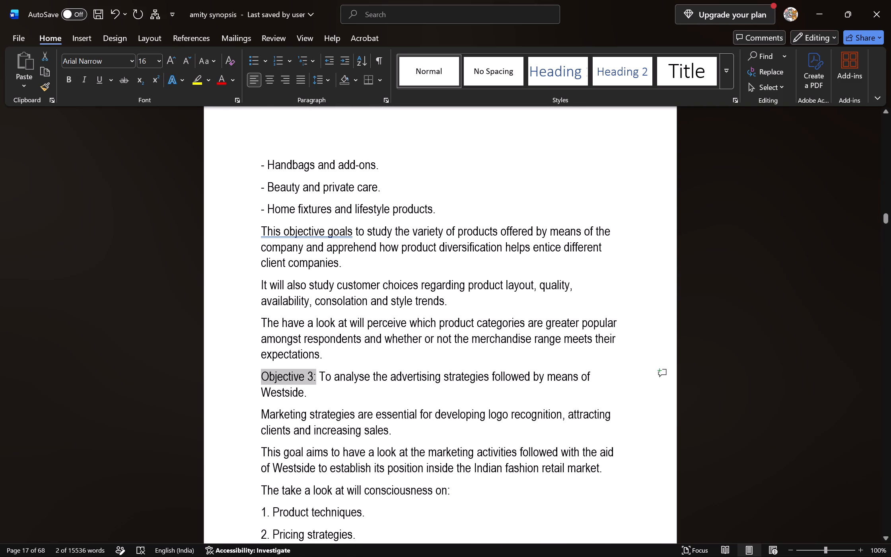
pyautogui.click(69, 80)
# Make the label "Objective 4:" bold at the start of the patron satisfaction objective.
pyautogui.scroll(-5, 300, 276)
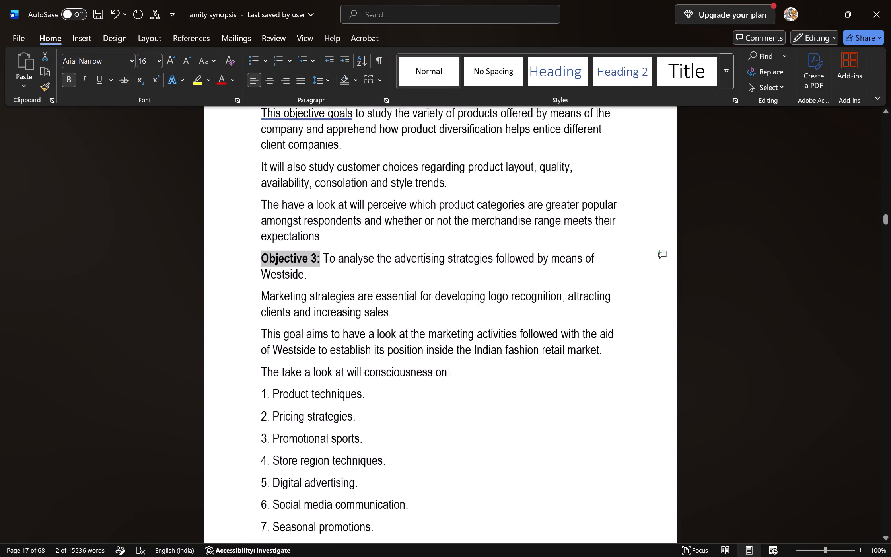
pyautogui.scroll(-16, 300, 277)
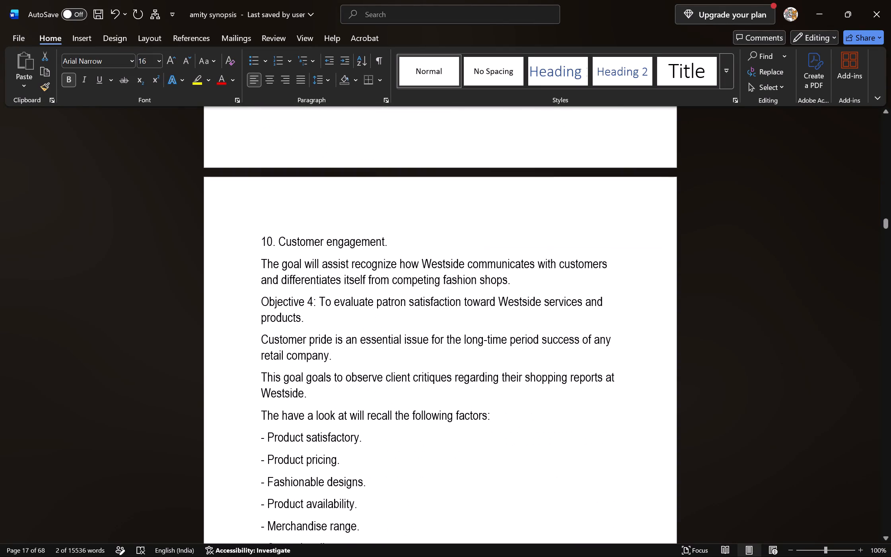
pyautogui.click(262, 302)
pyautogui.hotkey('shift', 'Right')
pyautogui.hotkey('shift', 'Right')
pyautogui.hotkey('shift', 'Right')
pyautogui.hotkey('shift', 'Right')
pyautogui.hotkey('shift', 'Right')
pyautogui.hotkey('shift', 'Right')
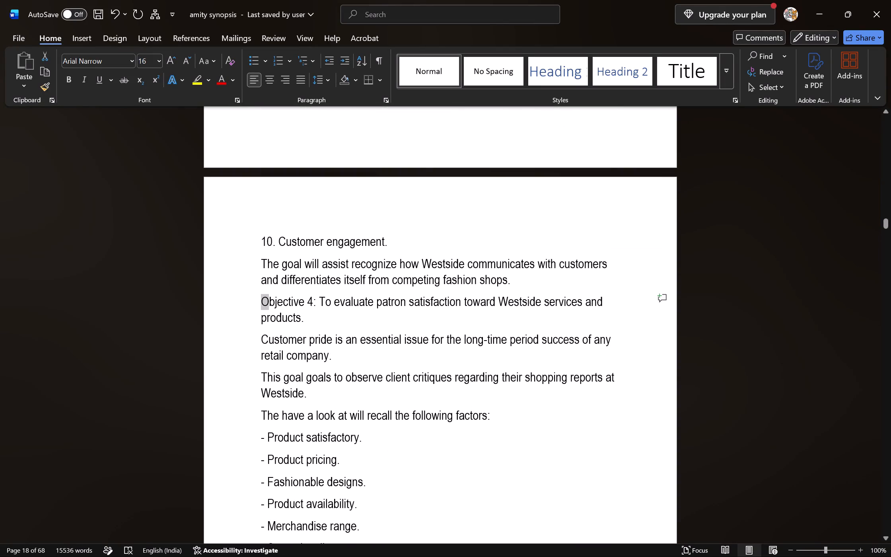
pyautogui.hotkey('shift', 'Right')
pyautogui.hotkey('shift', 'Right')
pyautogui.hotkey('shift', 'Right')
pyautogui.hotkey('shift', 'Right')
pyautogui.hotkey('shift', 'Right')
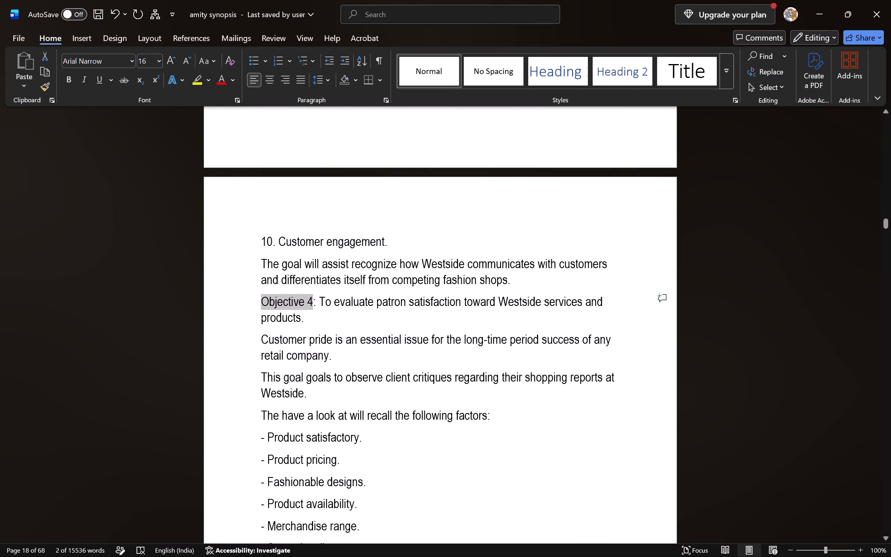
pyautogui.hotkey('shift', 'Right')
pyautogui.click(68, 80)
# Make the label "Objective 5:" bold at the start of the brand popularity objective.
pyautogui.scroll(-8, 319, 226)
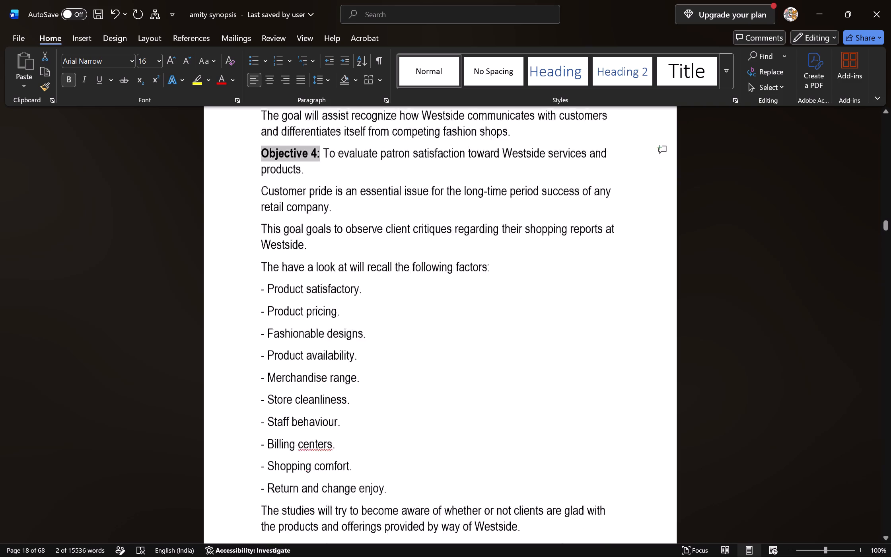
pyautogui.scroll(-7, 319, 221)
pyautogui.click(260, 308)
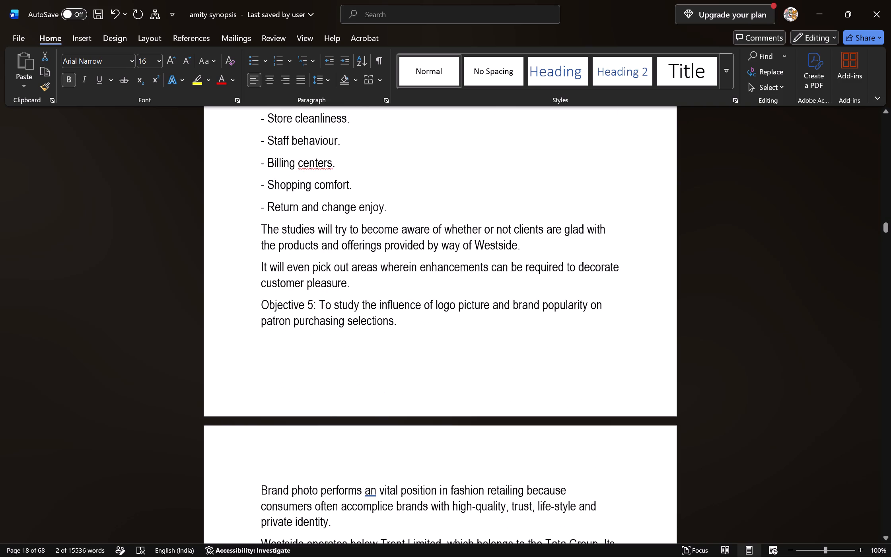
pyautogui.hotkey('shift', 'Right')
pyautogui.hotkey('shift', 'Right')
pyautogui.hotkey('shift', 'Right')
pyautogui.hotkey('shift', 'Right')
pyautogui.hotkey('shift', 'Right')
pyautogui.hotkey('shift', 'Right')
pyautogui.hotkey('shift', 'Right')
pyautogui.hotkey('shift', 'Right')
pyautogui.hotkey('shift', 'Right')
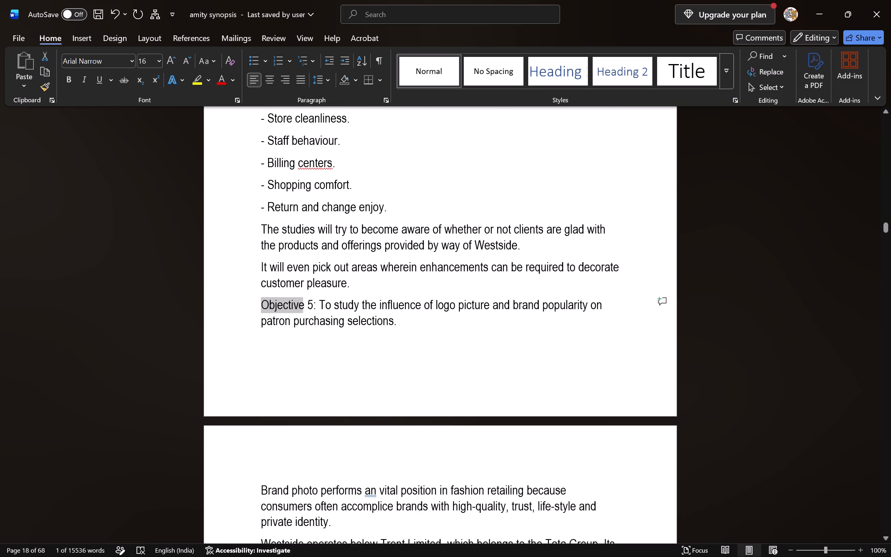
pyautogui.hotkey('shift', 'Right')
pyautogui.hotkey('shift', 'Right')
pyautogui.hotkey('shift', 'Right')
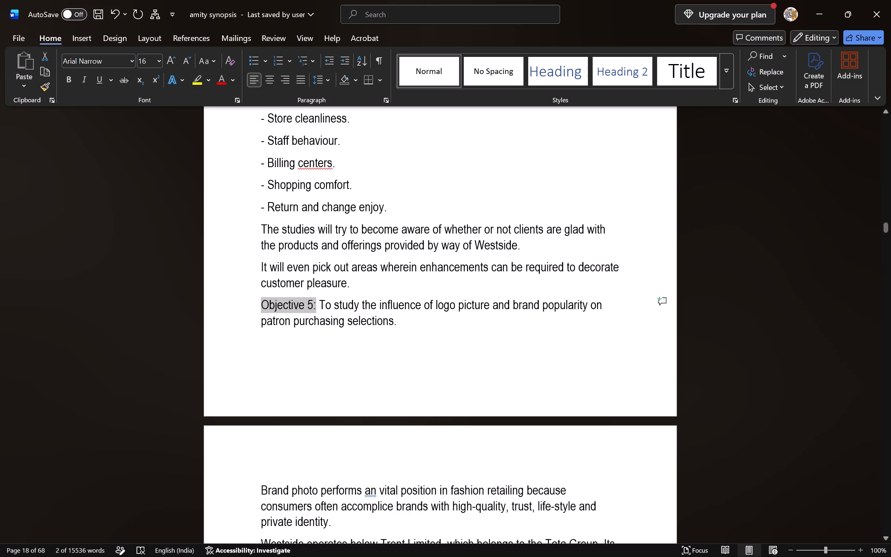
pyautogui.click(68, 76)
# Delete Objective 6 and Objective 7 with all their text, up to the heading "3.4 Research Questions".
pyautogui.scroll(-7, 332, 255)
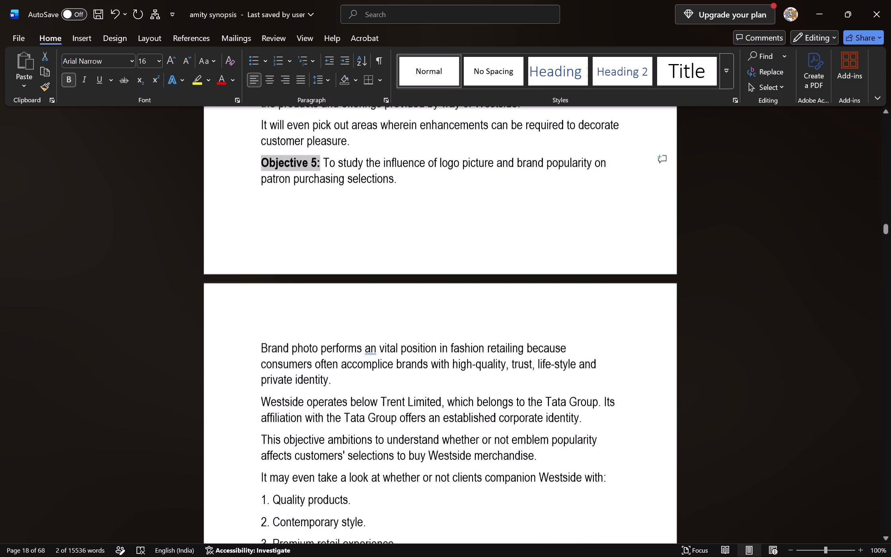
pyautogui.scroll(-5, 332, 255)
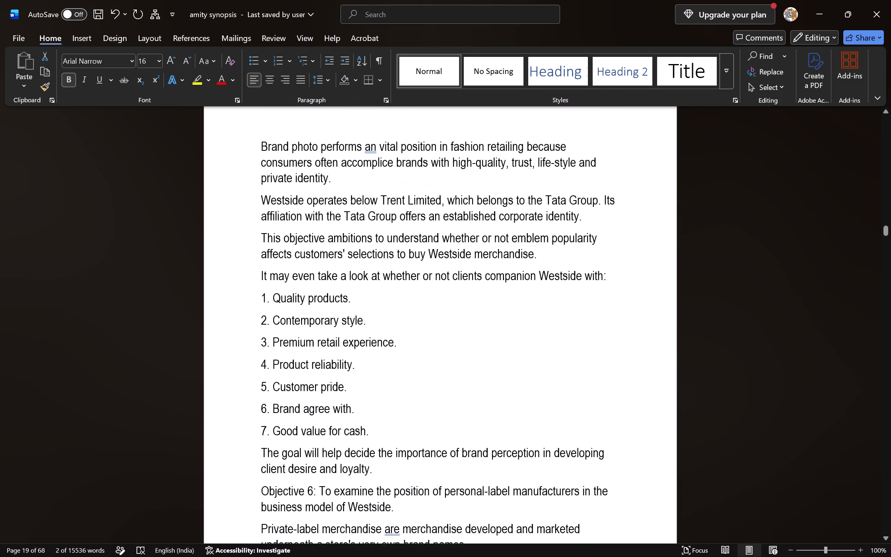
pyautogui.scroll(-7, 332, 255)
pyautogui.scroll(-8, 304, 314)
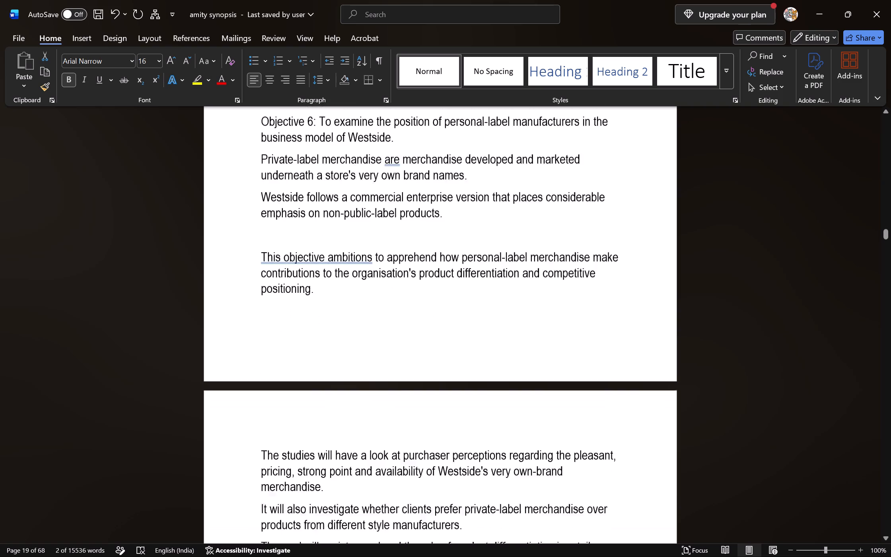
pyautogui.scroll(5, 304, 314)
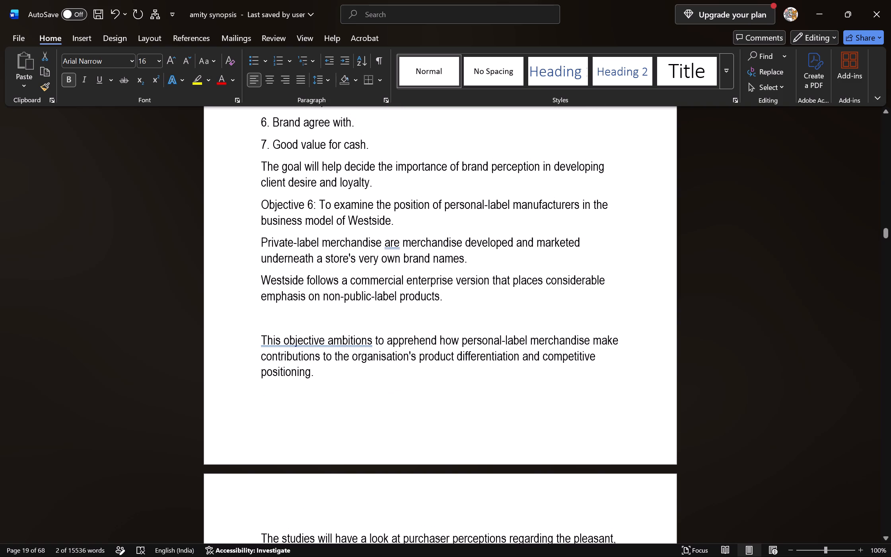
pyautogui.click(265, 207)
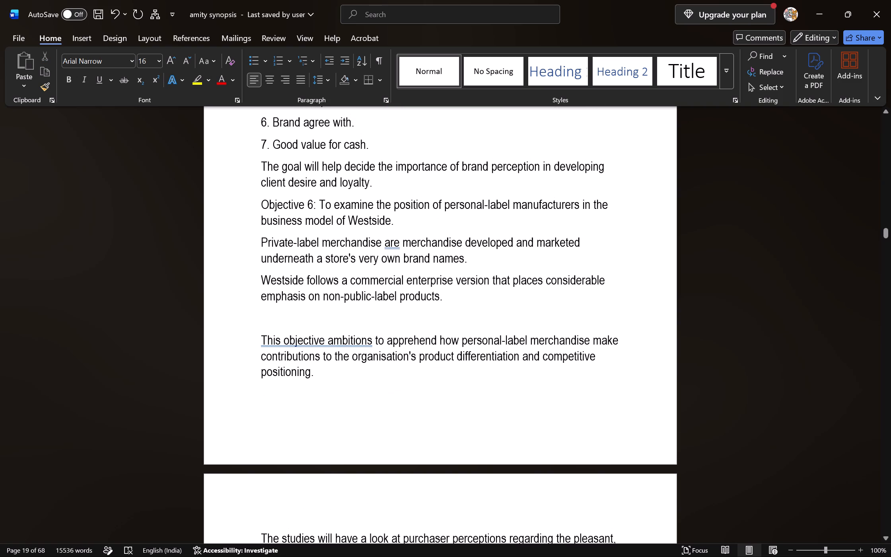
pyautogui.hotkey('shift', 'Down')
pyautogui.hotkey('shift', 'Down')
pyautogui.hotkey('shift', 'Down')
pyautogui.hotkey('shift', 'Down')
pyautogui.hotkey('shift', 'Down')
pyautogui.hotkey('shift', 'Down')
pyautogui.hotkey('shift', 'Down')
pyautogui.hotkey('shift', 'Down')
pyautogui.hotkey('shift', 'Down')
pyautogui.hotkey('shift', 'Down')
pyautogui.hotkey('shift', 'Down')
pyautogui.hotkey('shift', 'Down')
pyautogui.hotkey('shift', 'Down')
pyautogui.hotkey('shift', 'Down')
pyautogui.hotkey('shift', 'Down')
pyautogui.hotkey('shift', 'Down')
pyautogui.hotkey('shift', 'Down')
pyautogui.hotkey('shift', 'Down')
pyautogui.hotkey('shift', 'Down')
pyautogui.hotkey('shift', 'Down')
pyautogui.hotkey('shift', 'Down')
pyautogui.hotkey('shift', 'Down')
pyautogui.hotkey('shift', 'Down')
pyautogui.hotkey('shift', 'Down')
pyautogui.hotkey('shift', 'Down')
pyautogui.hotkey('shift', 'Down')
pyautogui.hotkey('shift', 'Down')
pyautogui.hotkey('shift', 'Down')
pyautogui.hotkey('shift', 'Down')
pyautogui.hotkey('shift', 'Down')
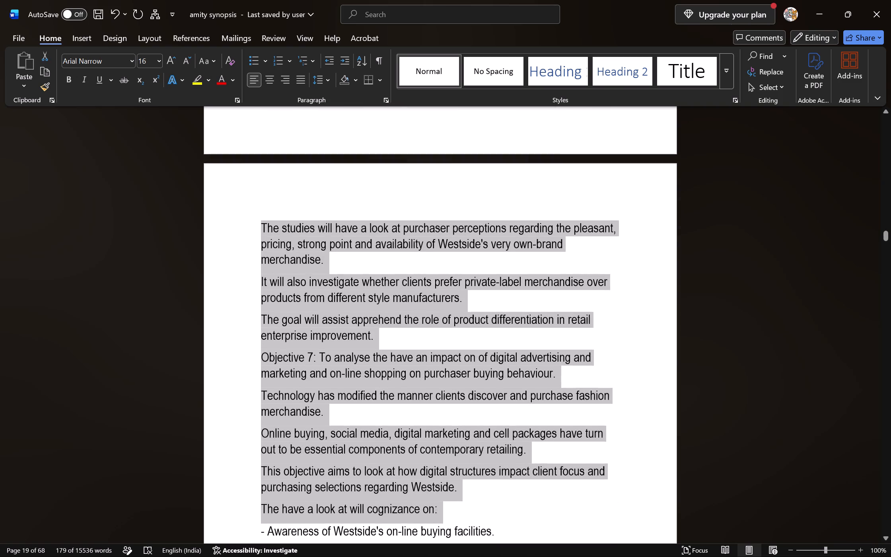
pyautogui.hotkey('shift', 'Down')
pyautogui.hotkey('shift', 'Up')
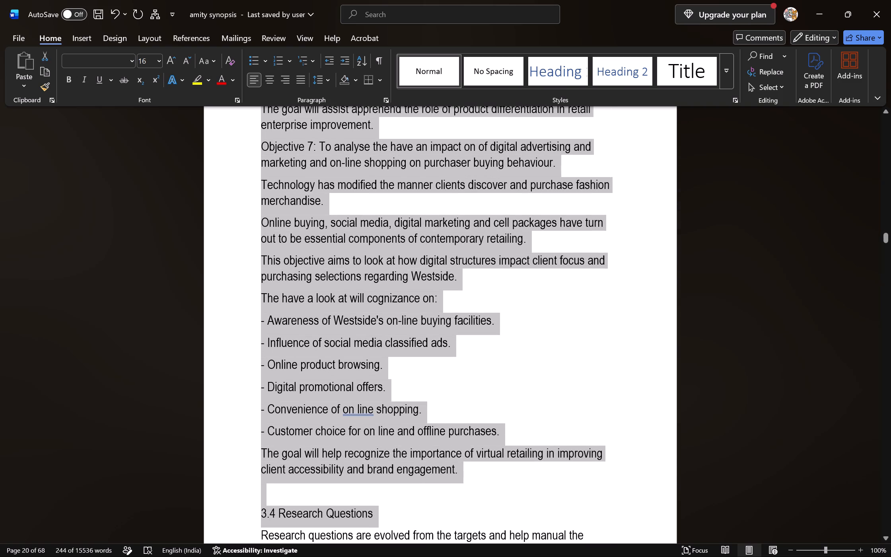
pyautogui.hotkey('shift', 'Up')
pyautogui.press('BackSpace')
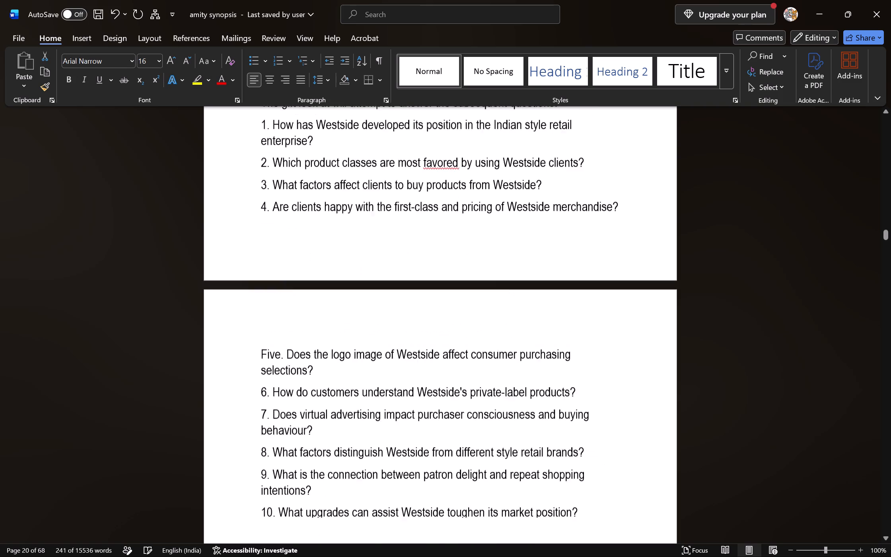
pyautogui.press('BackSpace')
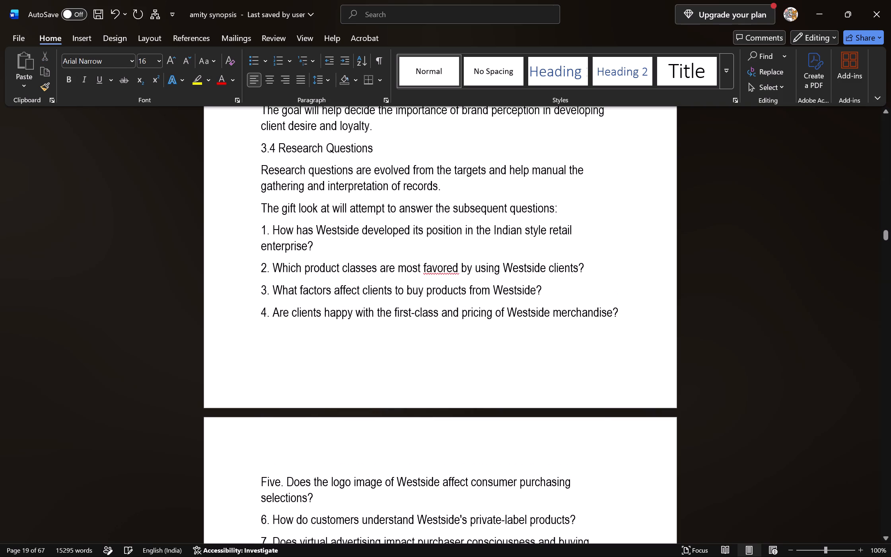
# Make the section heading "3.4 Research Questions" bold and underlined.
pyautogui.press('Right')
pyautogui.hotkey('shift', 'Down')
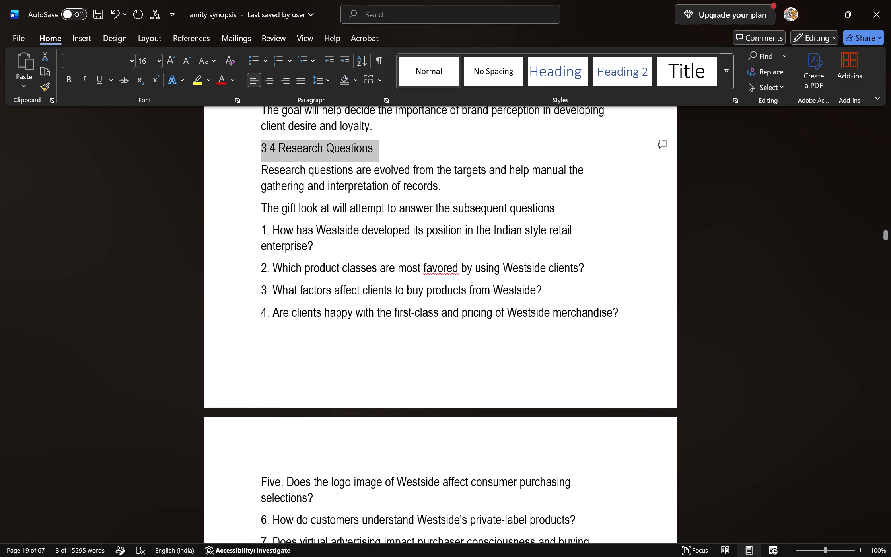
pyautogui.click(72, 84)
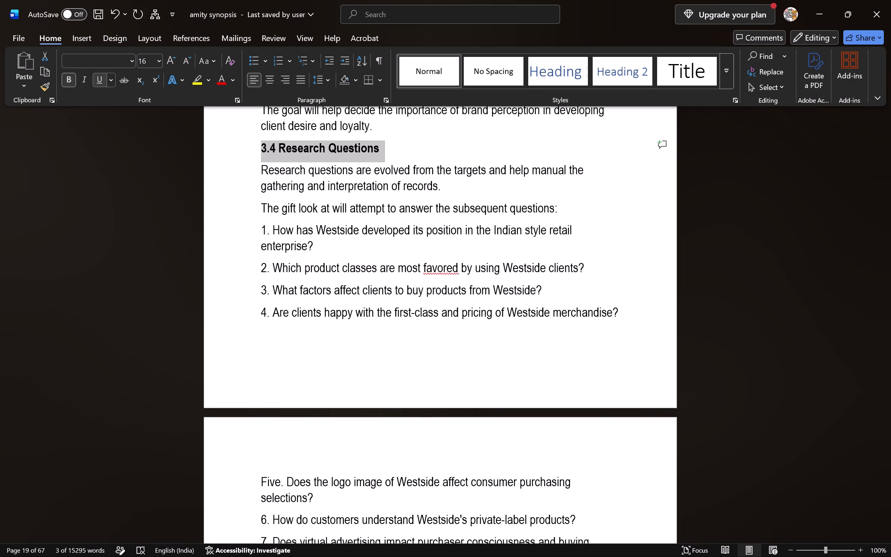
pyautogui.click(98, 83)
# Replace the word "Five" with the numeral 5 at the start of the research question about Westside's logo image.
pyautogui.scroll(-7, 317, 278)
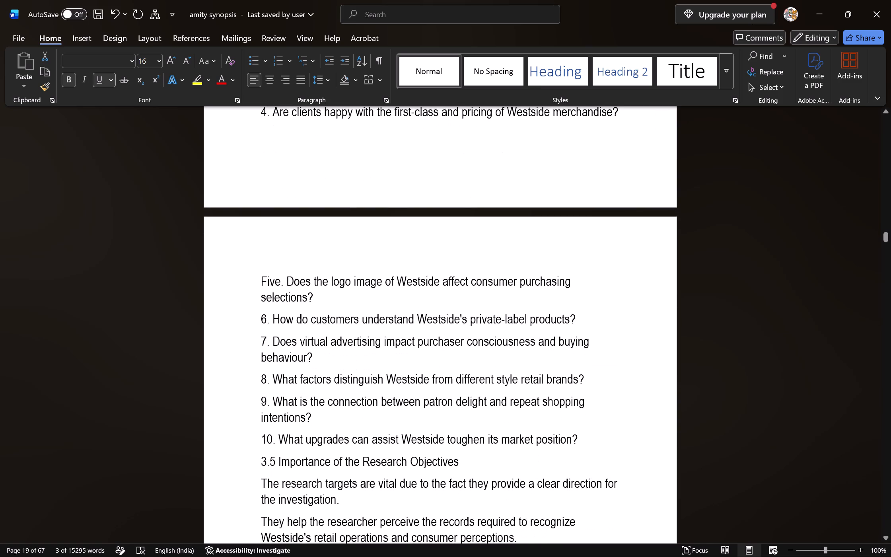
pyautogui.click(281, 282)
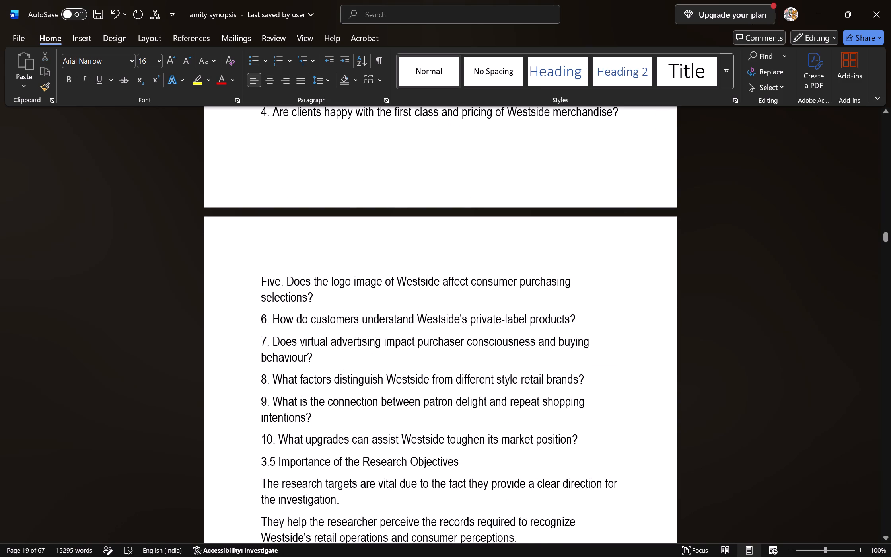
pyautogui.press('BackSpace')
pyautogui.press('BackSpace')
pyautogui.press('BackSpace')
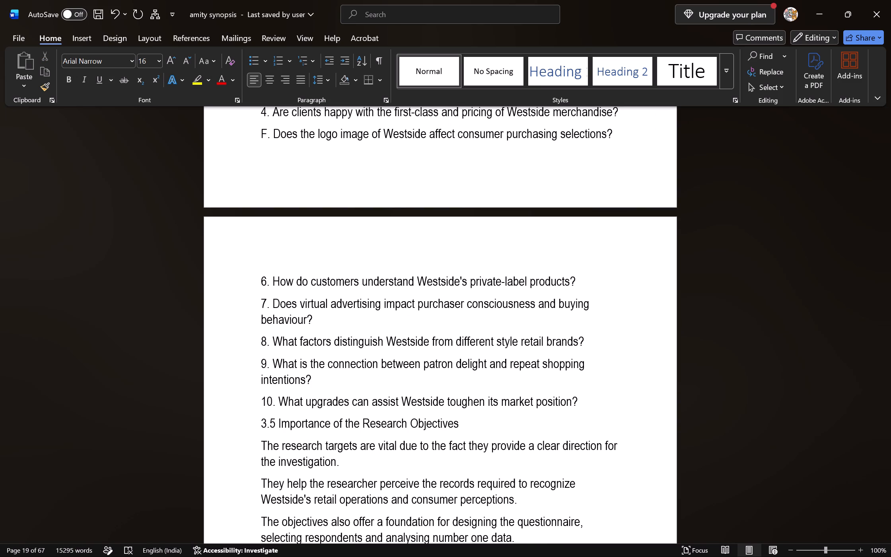
pyautogui.press('BackSpace')
pyautogui.press('5')
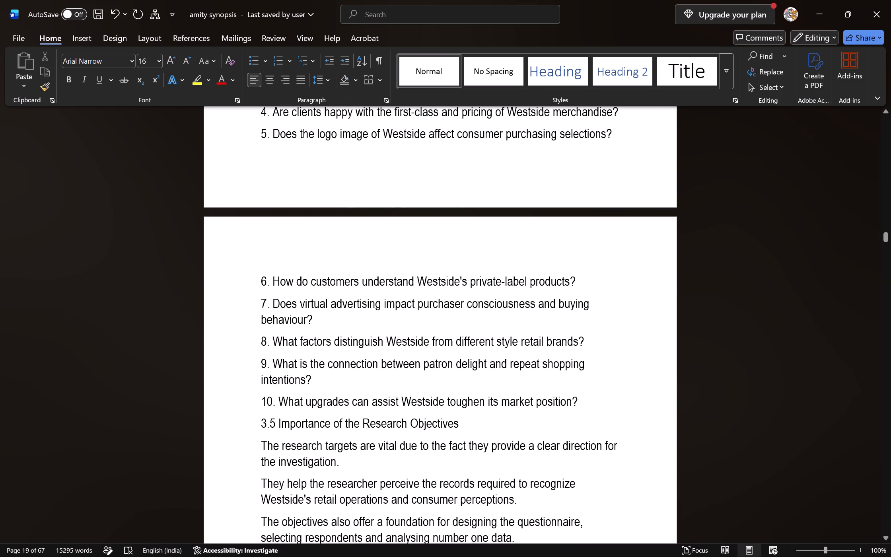
# Make the section heading "3.5 Importance of the Research Objectives" bold and underlined.
pyautogui.scroll(-3, 269, 292)
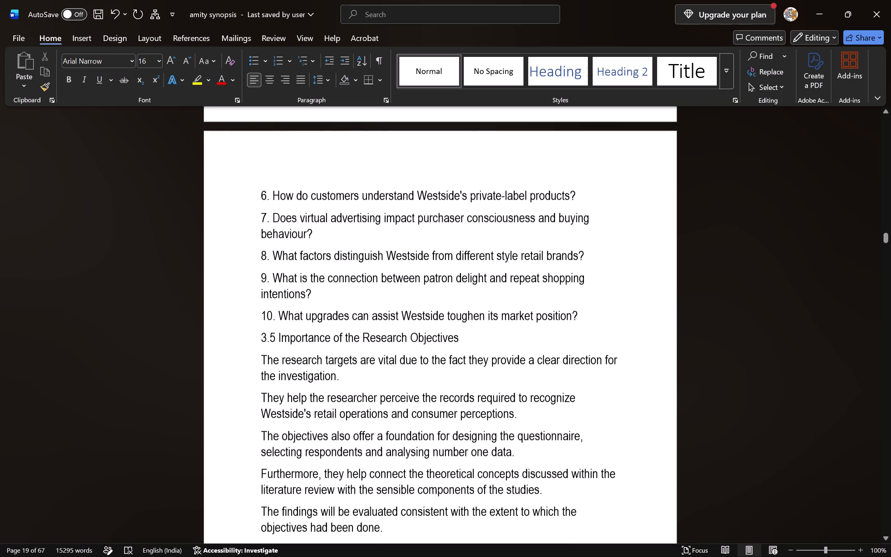
pyautogui.tripleClick(262, 339)
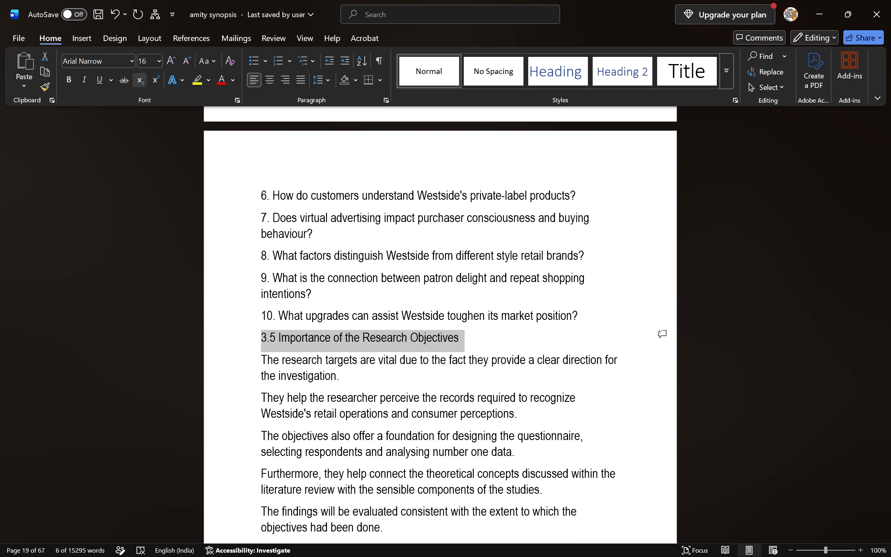
pyautogui.click(68, 84)
pyautogui.click(95, 82)
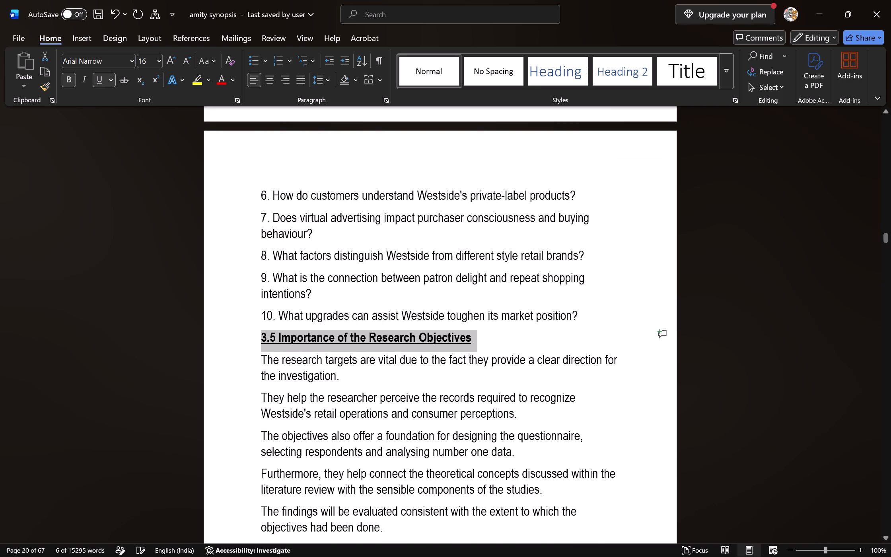
# Make the part heading "PART B: RESEARCH METHODOLOGY" bold and underlined.
pyautogui.scroll(-9, 351, 231)
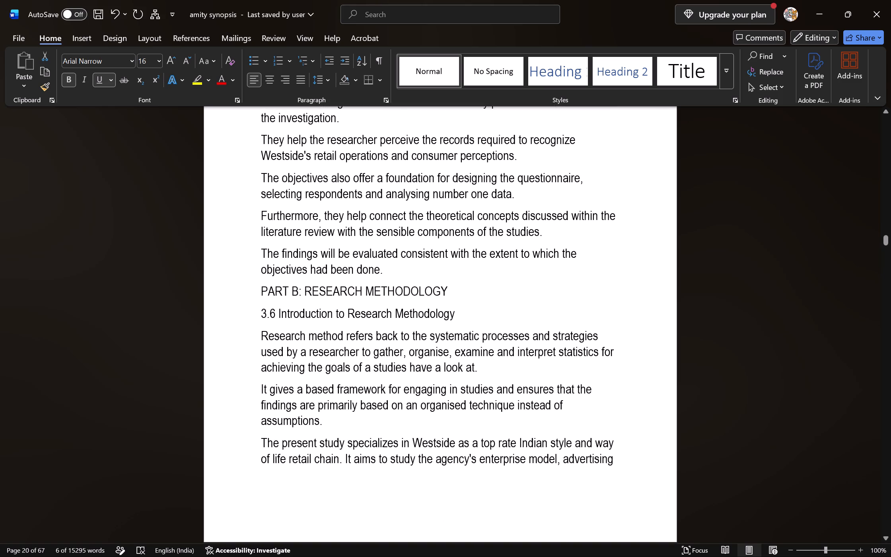
pyautogui.tripleClick(261, 292)
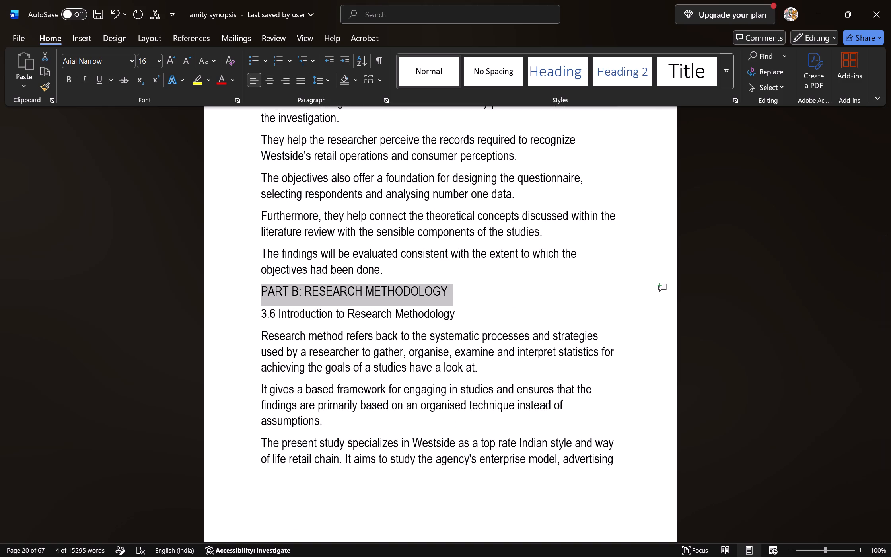
pyautogui.click(64, 86)
pyautogui.click(96, 79)
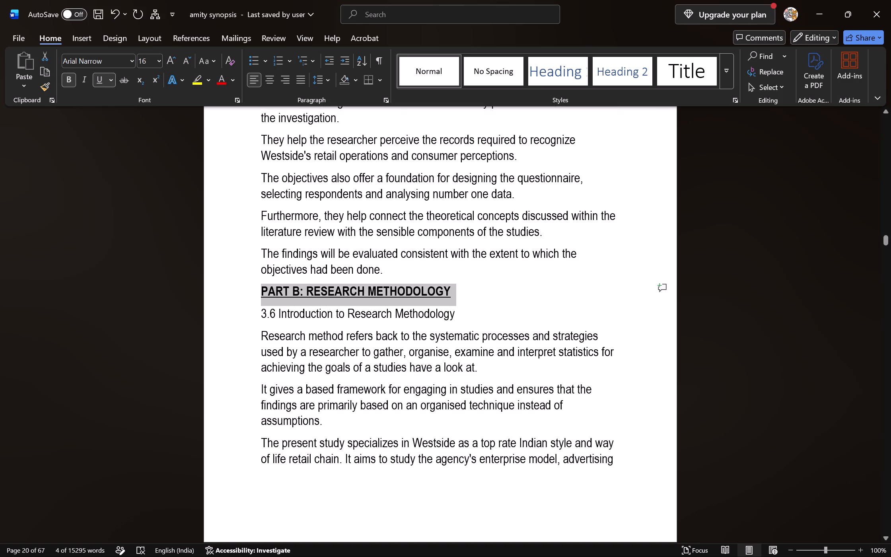
# Make the section heading "3.6 Introduction to Research Methodology" bold and underlined.
pyautogui.tripleClick(261, 316)
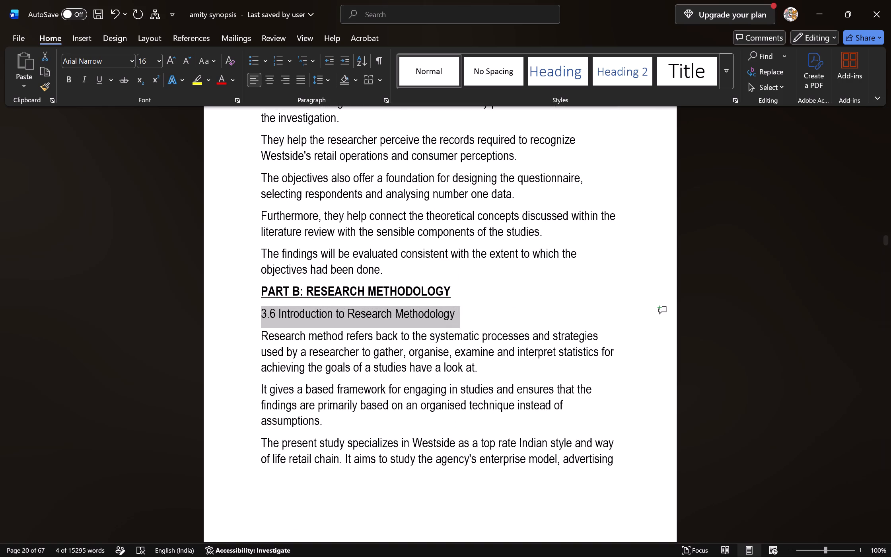
pyautogui.click(64, 80)
pyautogui.click(98, 84)
# Make the section heading "3.7 Research Design" bold and underlined.
pyautogui.scroll(-5, 273, 123)
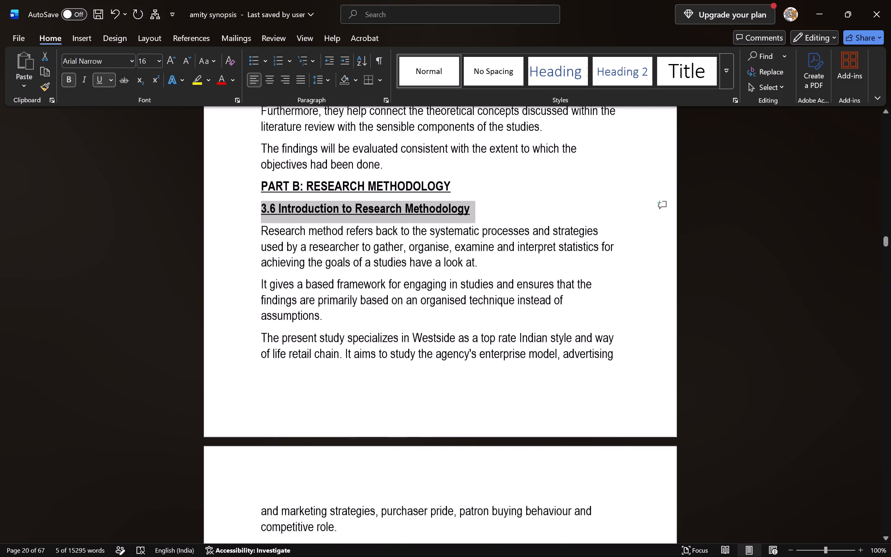
pyautogui.scroll(-12, 288, 160)
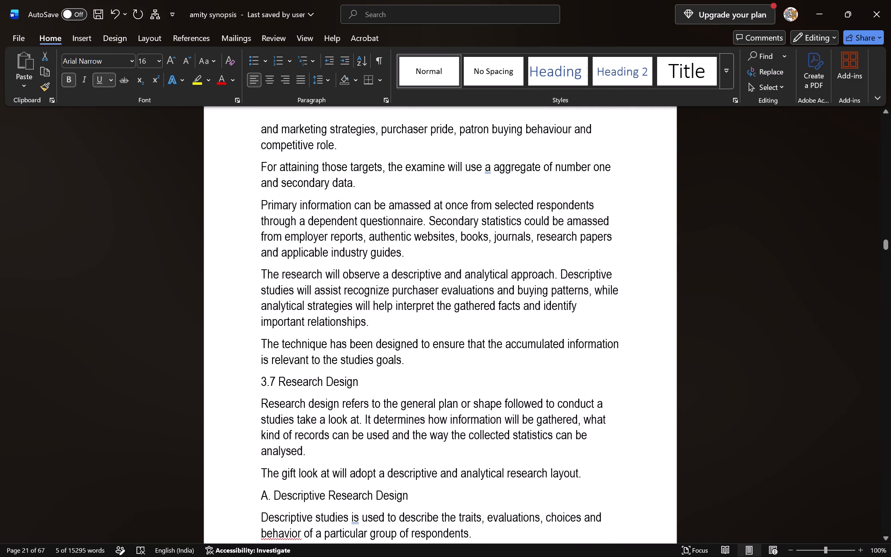
pyautogui.scroll(-4, 266, 271)
pyautogui.tripleClick(260, 271)
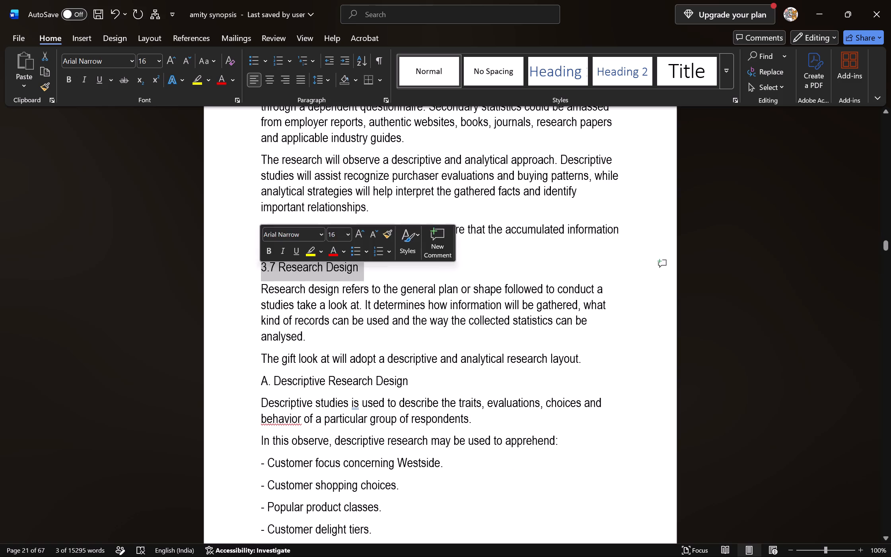
pyautogui.click(70, 82)
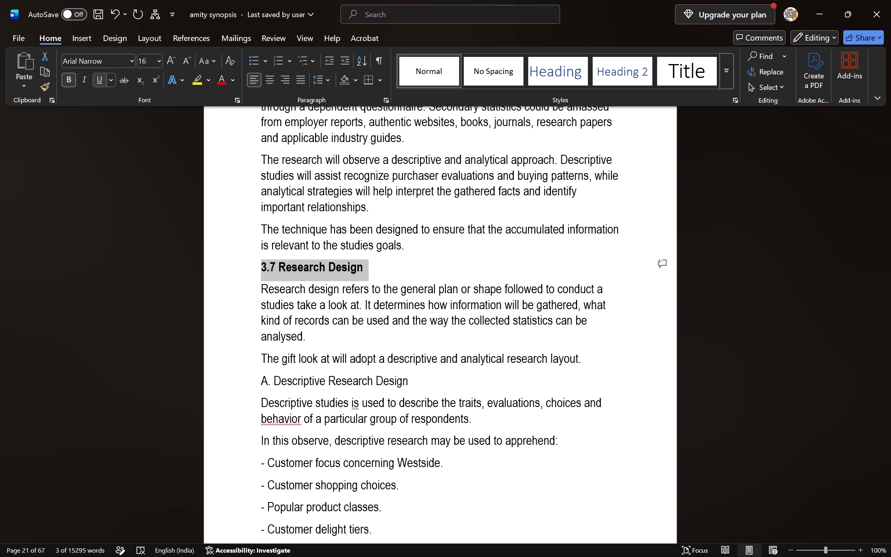
pyautogui.click(95, 84)
# Make the section heading "3.8 Nature of the Research" bold and underlined.
pyautogui.scroll(-11, 354, 213)
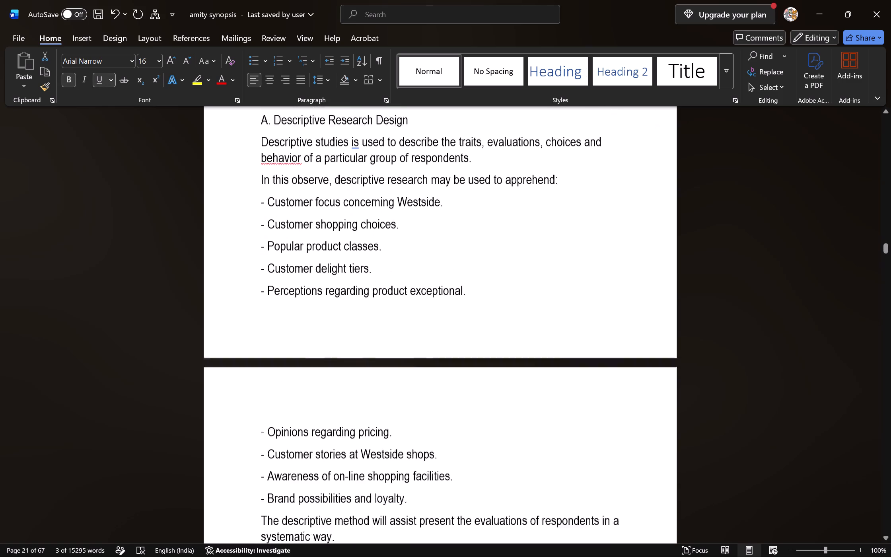
pyautogui.scroll(-14, 354, 214)
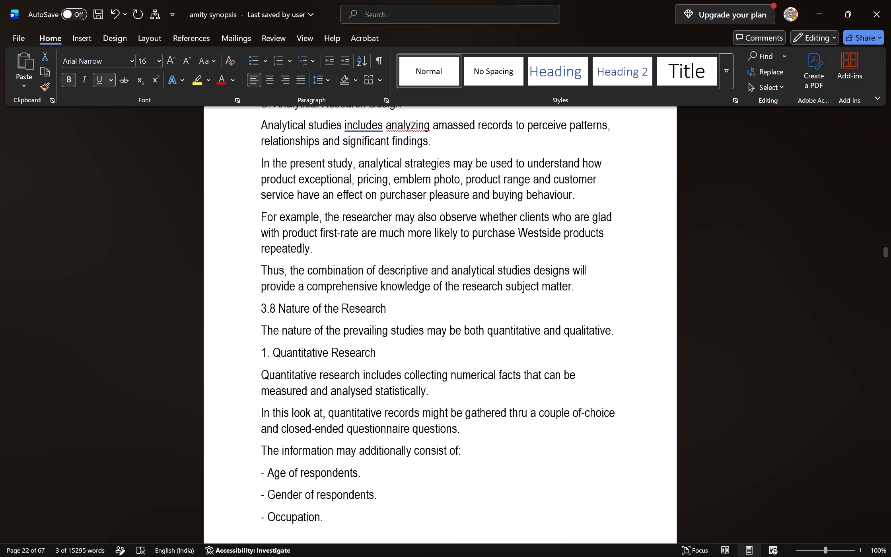
pyautogui.tripleClick(261, 312)
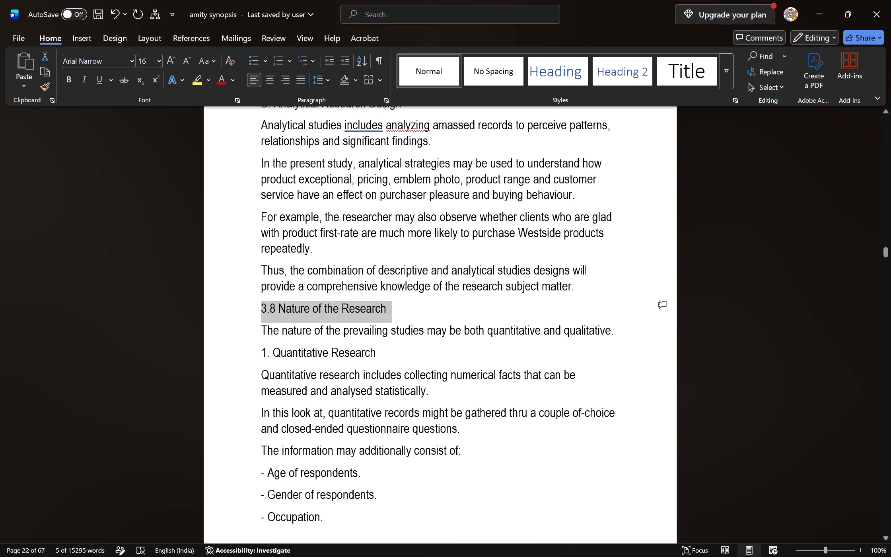
pyautogui.click(65, 77)
pyautogui.click(97, 81)
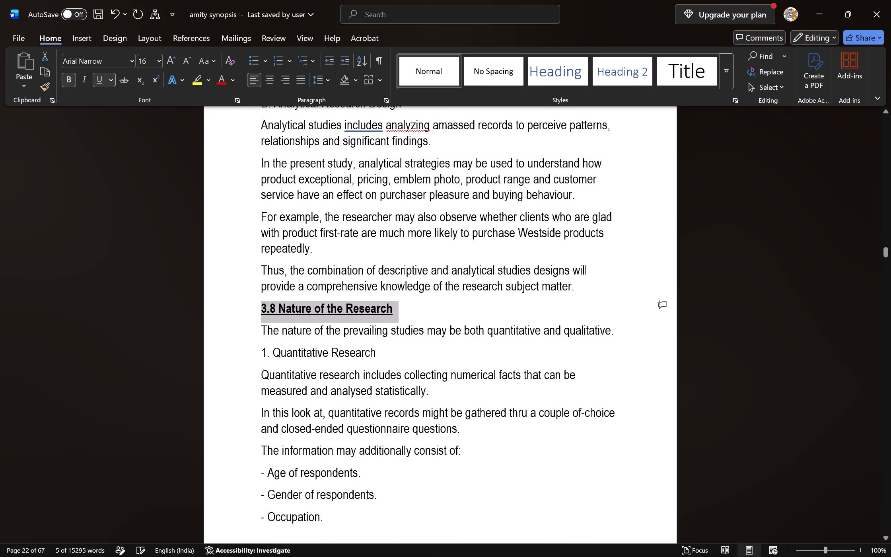
# Make the subheading "1. Quantitative Research" bold in section 3.8.
pyautogui.scroll(-1, 395, 249)
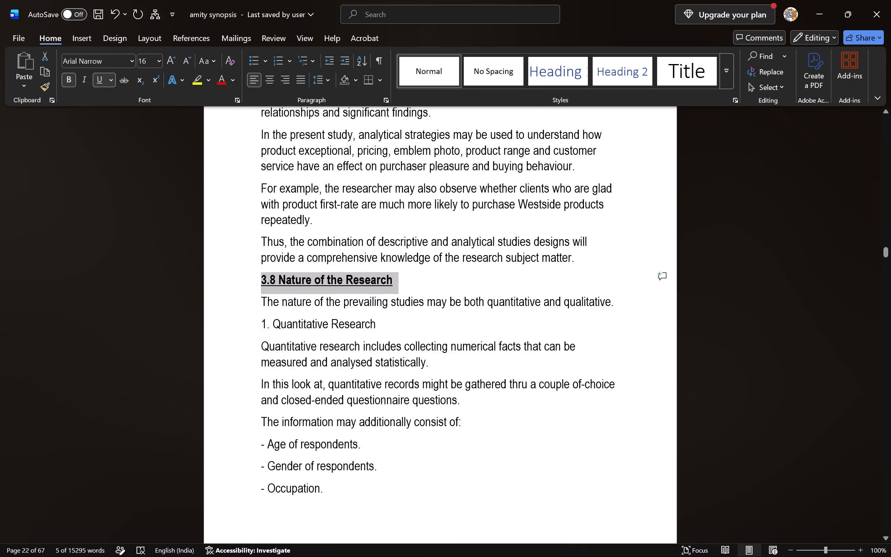
pyautogui.moveTo(262, 322); pyautogui.dragTo(377, 329)
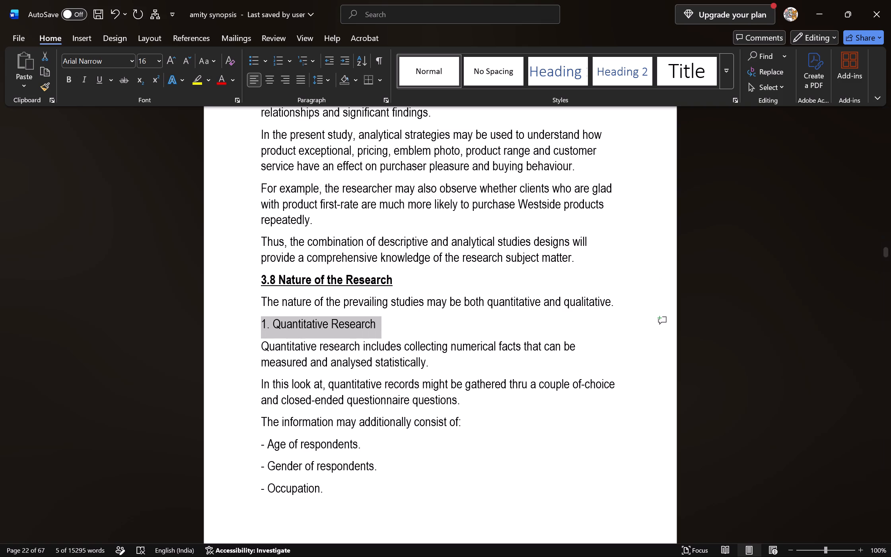
pyautogui.click(68, 80)
# Make the subheading "2. Qualitative Research" bold in section 3.8.
pyautogui.scroll(-12, 345, 215)
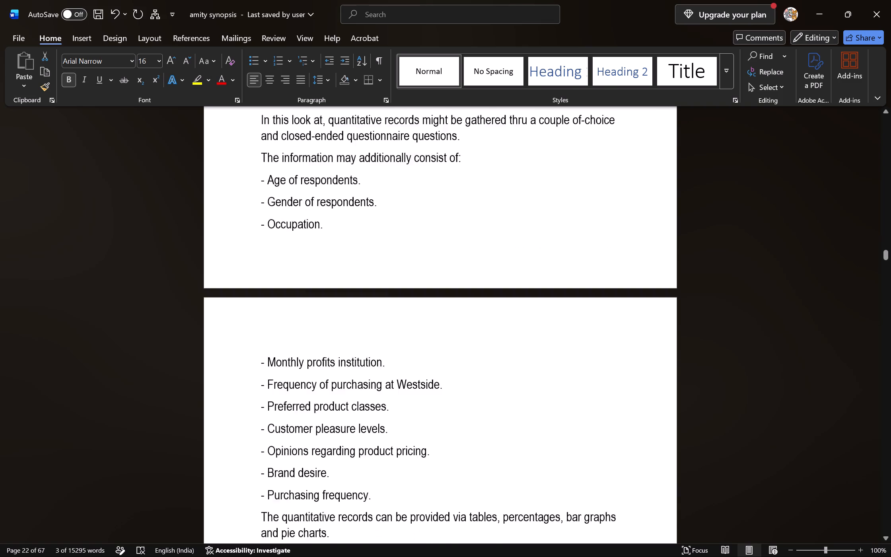
pyautogui.scroll(-8, 345, 216)
pyautogui.moveTo(261, 248); pyautogui.dragTo(262, 247)
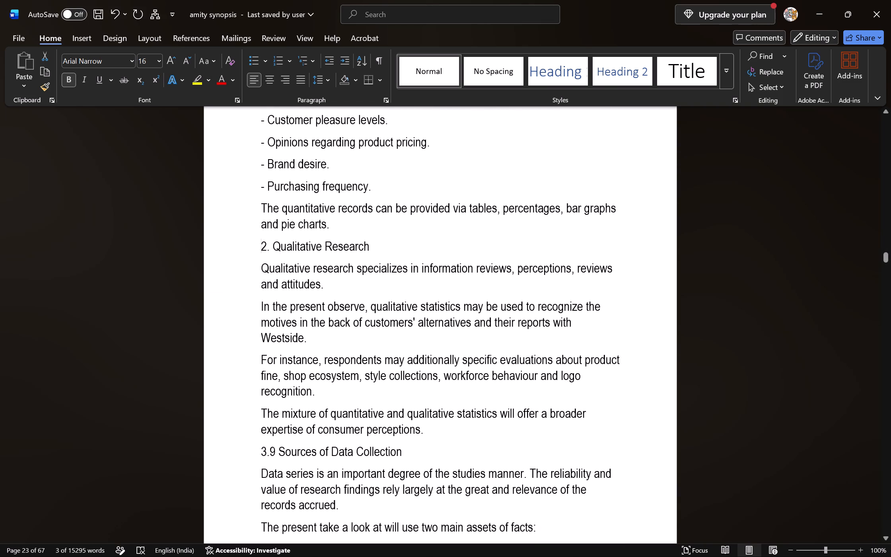
pyautogui.moveTo(262, 247); pyautogui.dragTo(375, 249)
pyautogui.click(68, 78)
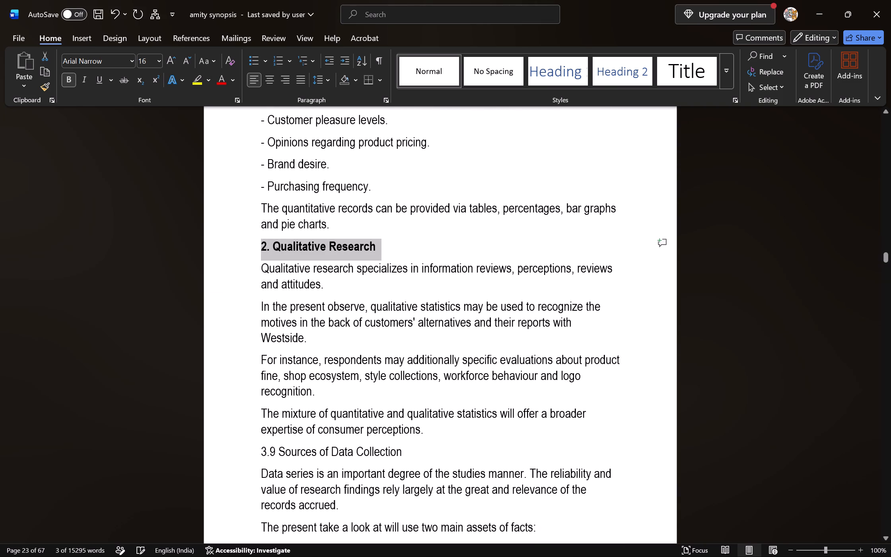
# Make the section heading "3.9 Sources of Data Collection" bold and underlined.
pyautogui.scroll(-5, 351, 194)
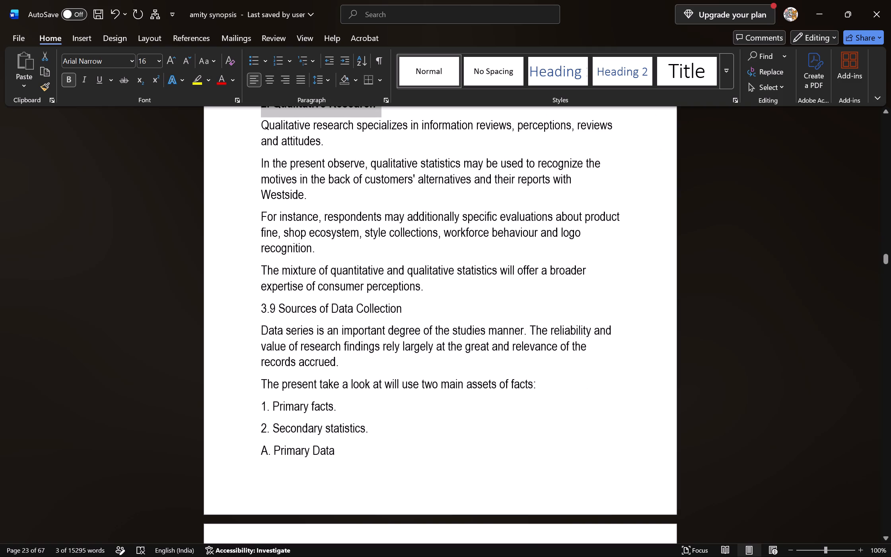
pyautogui.moveTo(261, 310); pyautogui.dragTo(397, 312)
pyautogui.click(68, 80)
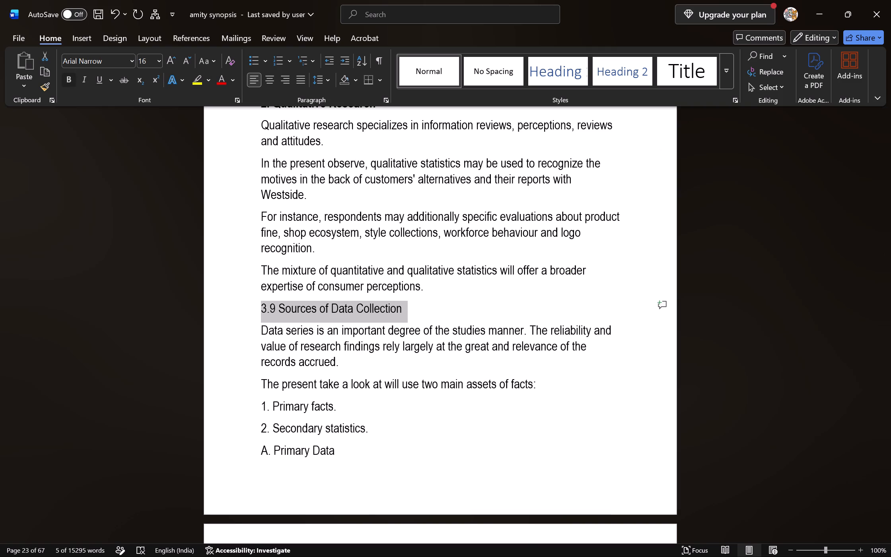
pyautogui.click(95, 82)
# Make the subheading "B. Secondary Data" bold in section 3.9.
pyautogui.scroll(-13, 287, 210)
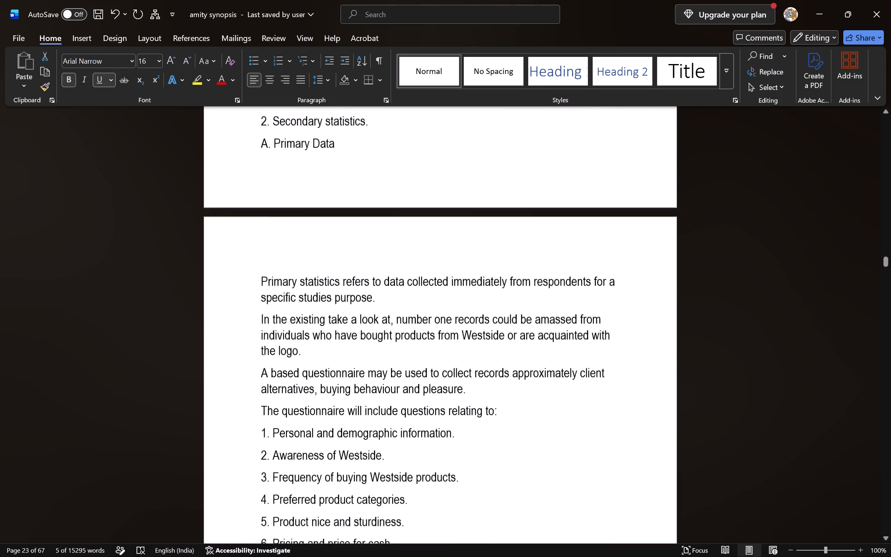
pyautogui.scroll(-14, 287, 215)
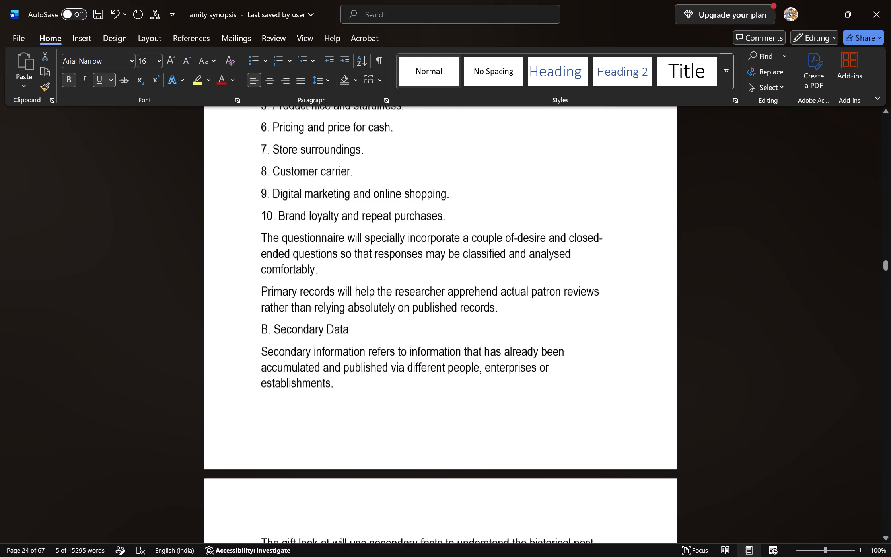
pyautogui.scroll(-2, 287, 215)
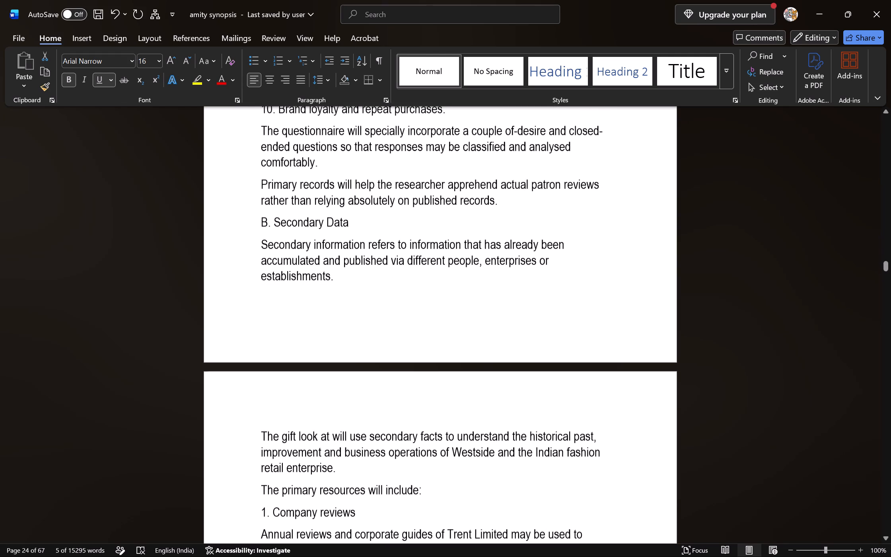
pyautogui.moveTo(260, 224); pyautogui.dragTo(348, 228)
pyautogui.click(67, 82)
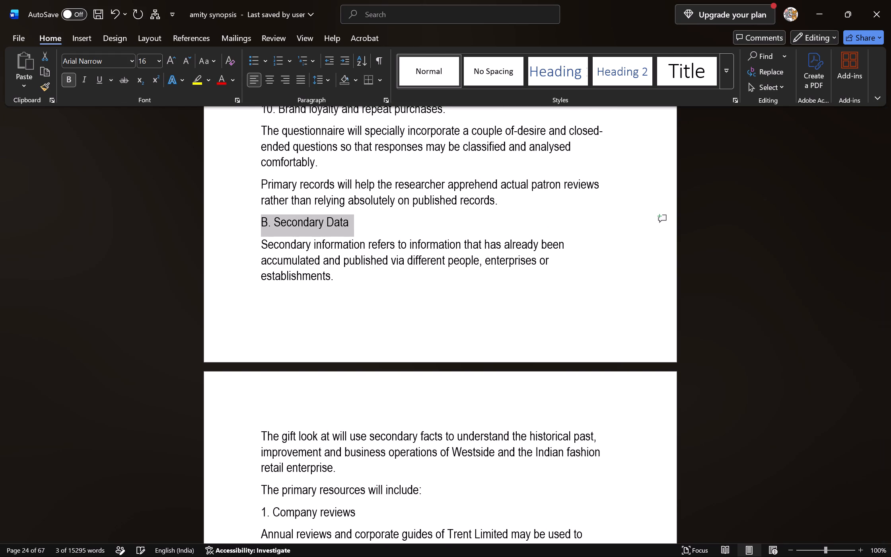
# Make the secondary-source subheadings "1. Company reviews", "2. Official internet site" and "3. Tata Group website" bold.
pyautogui.scroll(-7, 440, 201)
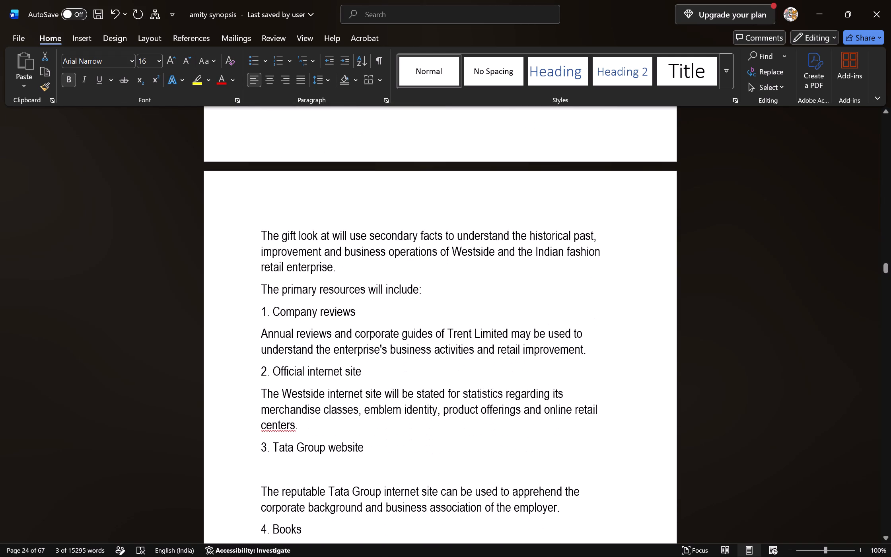
pyautogui.moveTo(257, 314); pyautogui.dragTo(347, 314)
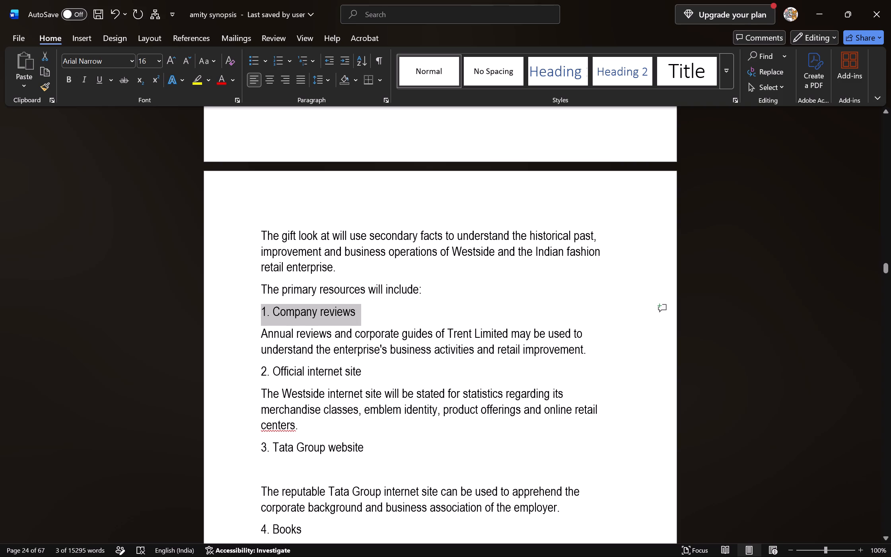
pyautogui.click(60, 75)
pyautogui.click(64, 78)
pyautogui.scroll(-5, 340, 283)
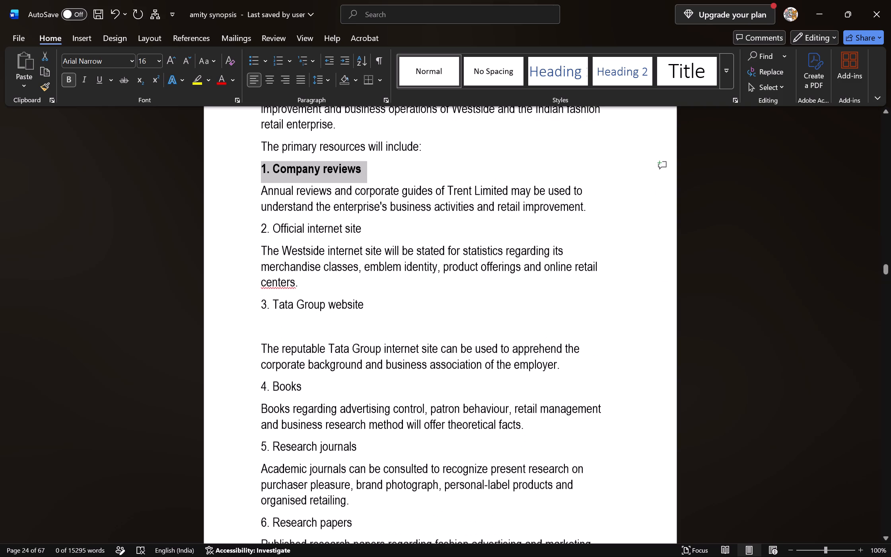
pyautogui.moveTo(259, 228); pyautogui.dragTo(417, 240)
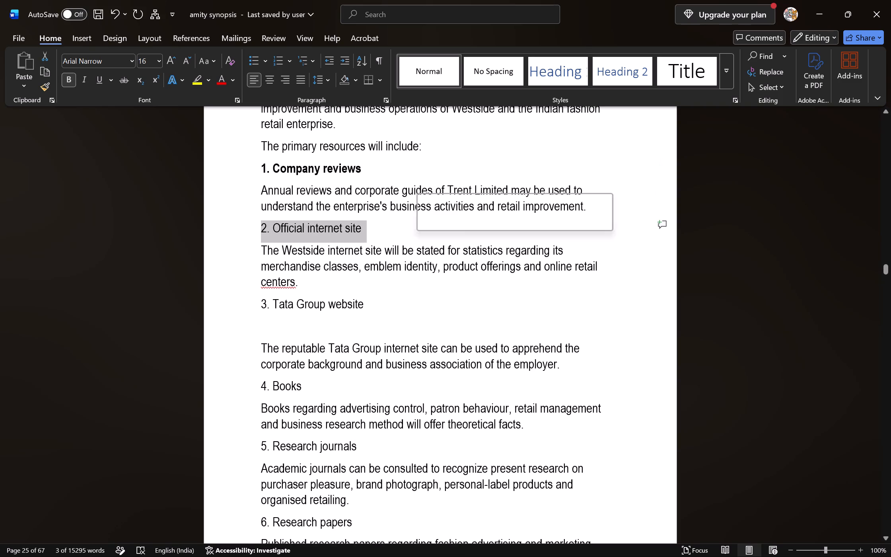
pyautogui.click(70, 82)
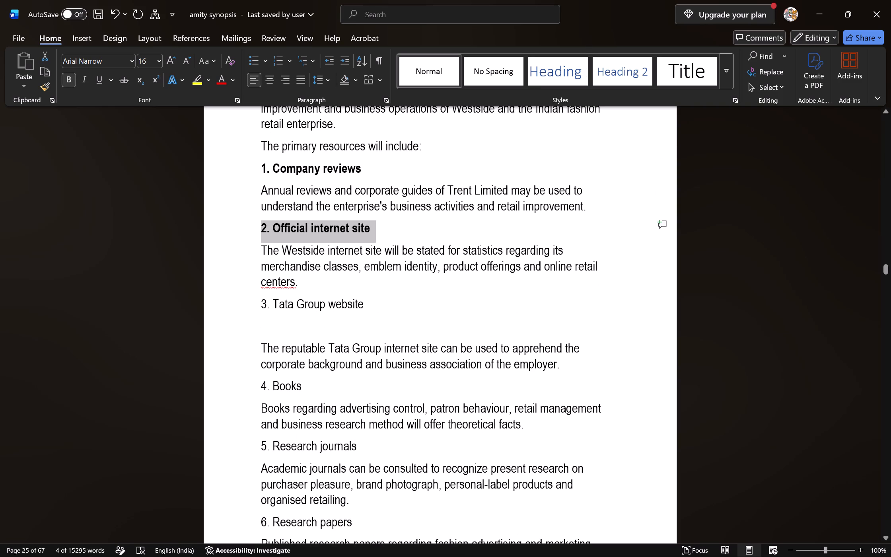
pyautogui.moveTo(261, 303); pyautogui.dragTo(347, 308)
pyautogui.click(68, 81)
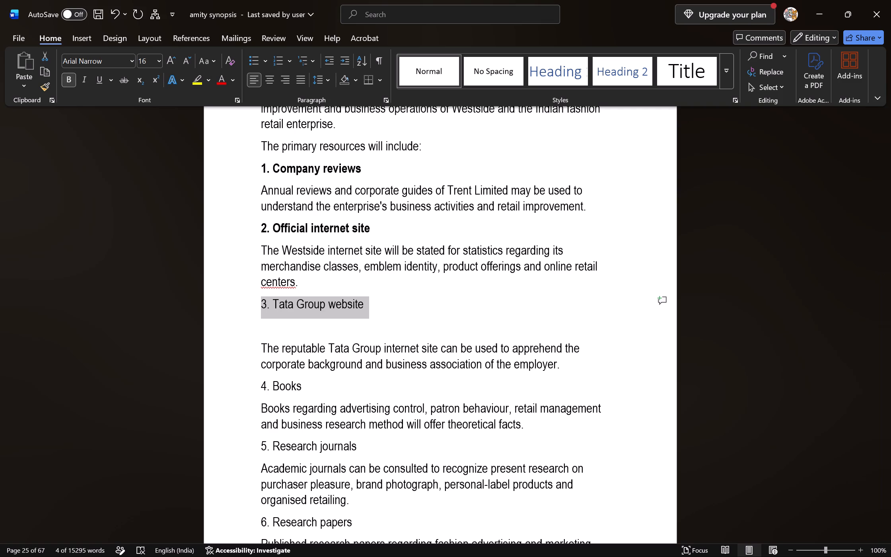
# Remove the blank line below the subheading "3. Tata Group website".
pyautogui.click(270, 340)
pyautogui.press('BackSpace')
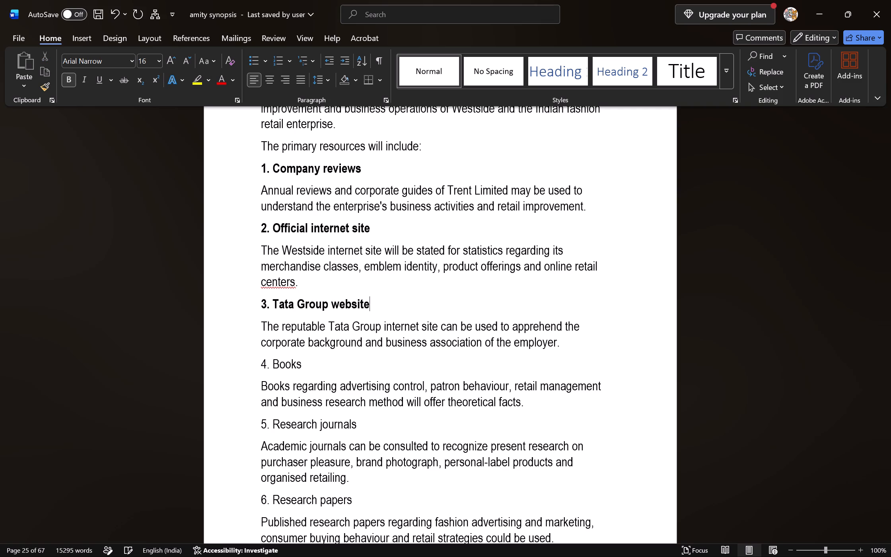
# Make the secondary-source subheadings "4. Books" and "5. Research journals" bold.
pyautogui.moveTo(261, 364); pyautogui.dragTo(301, 364)
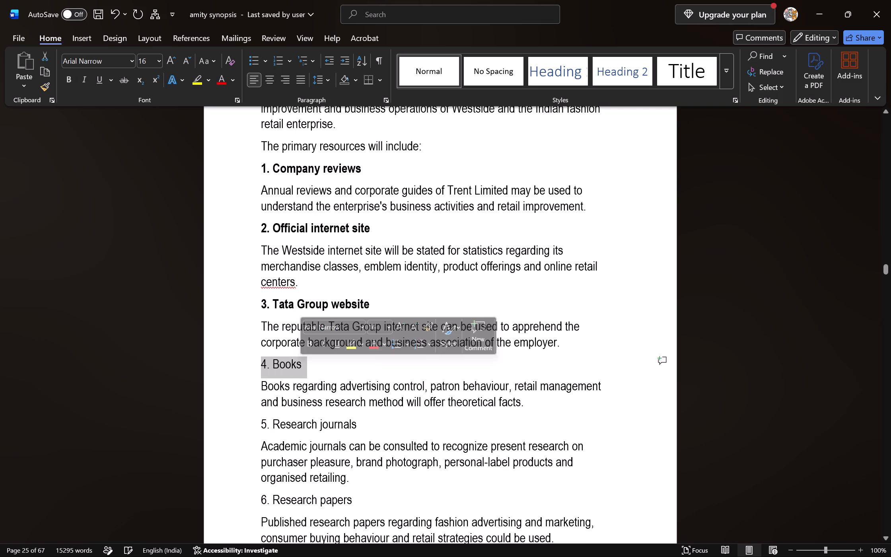
pyautogui.click(69, 85)
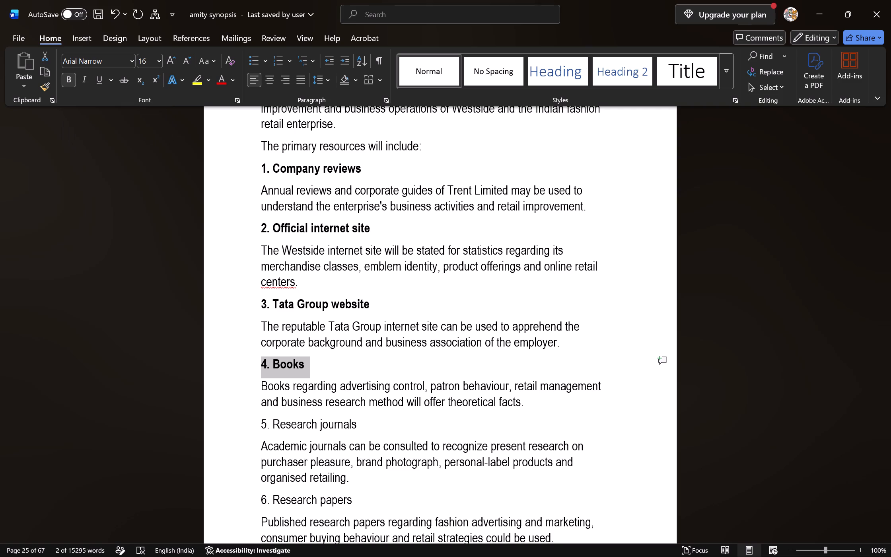
pyautogui.moveTo(258, 428); pyautogui.dragTo(281, 426)
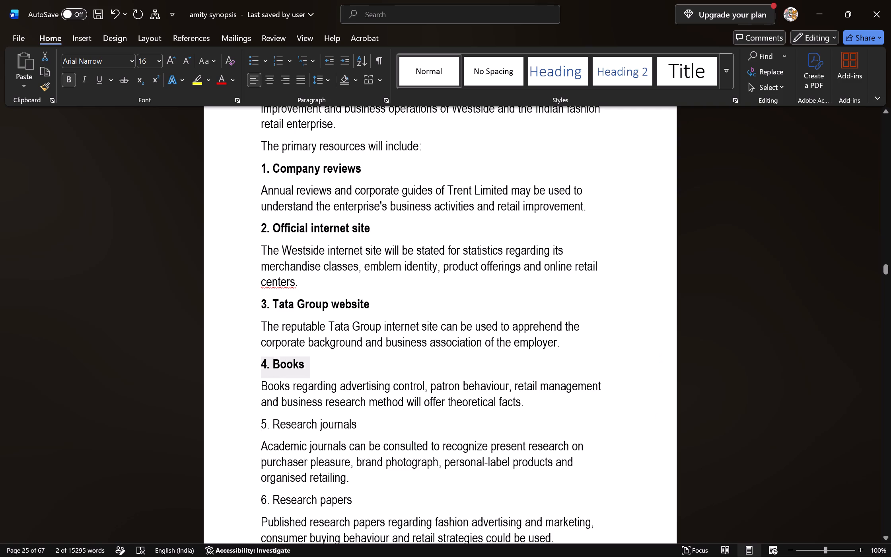
pyautogui.moveTo(281, 426); pyautogui.dragTo(350, 423)
pyautogui.click(67, 76)
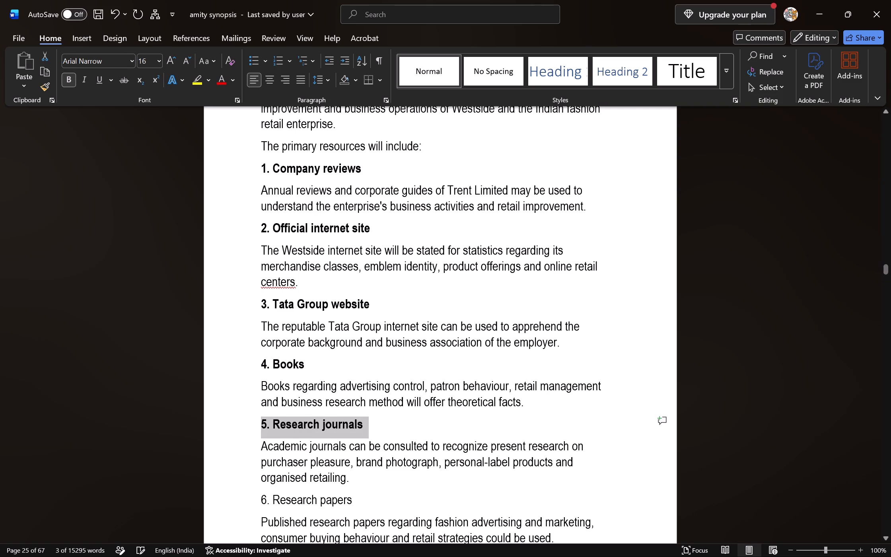
# Delete the passage from "6. Research papers" through the end of section 3.9, keeping the heading "3.10 Population of the Study".
pyautogui.scroll(-6, 195, 300)
pyautogui.click(260, 333)
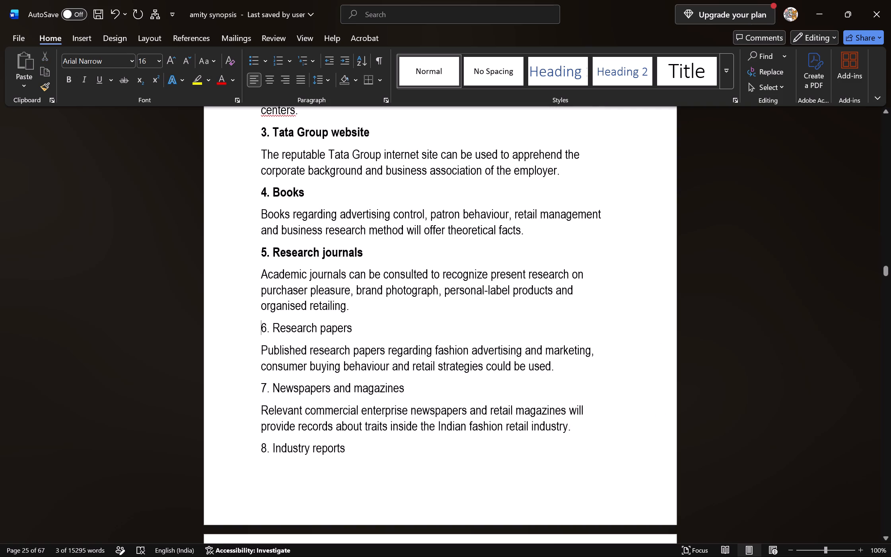
pyautogui.hotkey('shift', 'Down')
pyautogui.hotkey('shift', 'Down')
pyautogui.hotkey('shift', 'Down')
pyautogui.hotkey('shift', 'Down')
pyautogui.hotkey('shift', 'Down')
pyautogui.hotkey('shift', 'Down')
pyautogui.hotkey('shift', 'Down')
pyautogui.hotkey('shift', 'Down')
pyautogui.hotkey('shift', 'Down')
pyautogui.hotkey('shift', 'Down')
pyautogui.hotkey('shift', 'Down')
pyautogui.hotkey('shift', 'Down')
pyautogui.hotkey('shift', 'Down')
pyautogui.hotkey('shift', 'Down')
pyautogui.hotkey('shift', 'Down')
pyautogui.hotkey('shift', 'Down')
pyautogui.hotkey('shift', 'Down')
pyautogui.hotkey('shift', 'Down')
pyautogui.hotkey('shift', 'Down')
pyautogui.hotkey('shift', 'Down')
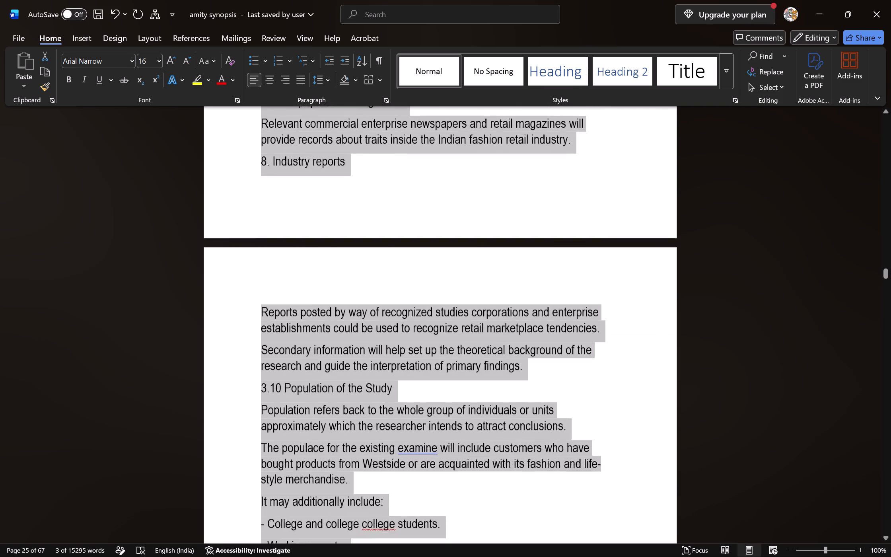
pyautogui.hotkey('shift', 'Down')
pyautogui.hotkey('shift', 'Down')
pyautogui.hotkey('shift', 'Down')
pyautogui.hotkey('shift', 'Down')
pyautogui.hotkey('shift', 'Down')
pyautogui.hotkey('shift', 'Down')
pyautogui.hotkey('shift', 'Down')
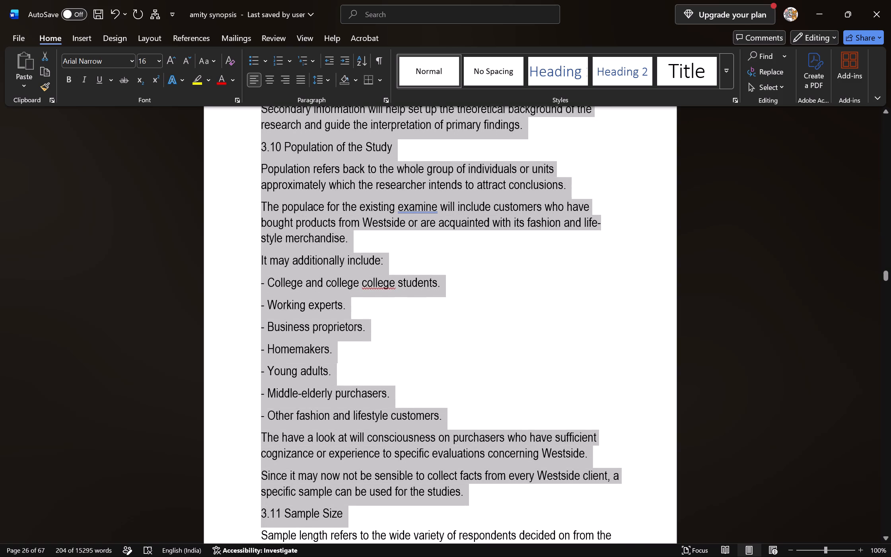
pyautogui.hotkey('shift', 'Up')
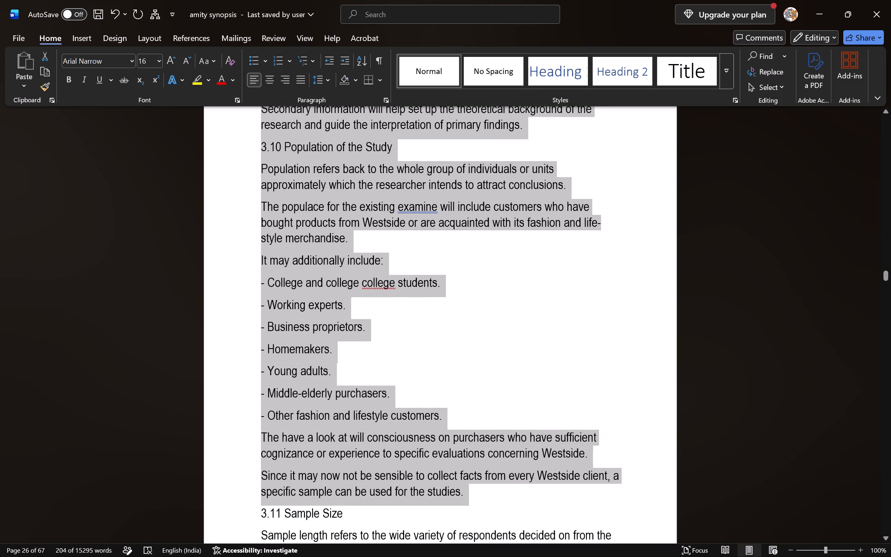
pyautogui.hotkey('shift', 'Up')
pyautogui.hotkey('shift', 'Up')
pyautogui.hotkey('shift', 'Up')
pyautogui.hotkey('shift', 'Up')
pyautogui.hotkey('shift', 'Up')
pyautogui.hotkey('shift', 'Up')
pyautogui.hotkey('shift', 'Up')
pyautogui.hotkey('shift', 'Up')
pyautogui.hotkey('shift', 'Up')
pyautogui.hotkey('shift', 'Up')
pyautogui.hotkey('shift', 'Up')
pyautogui.hotkey('shift', 'Up')
pyautogui.hotkey('shift', 'Up')
pyautogui.hotkey('shift', 'Up')
pyautogui.hotkey('shift', 'Up')
pyautogui.hotkey('shift', 'Up')
pyautogui.hotkey('shift', 'Up')
pyautogui.hotkey('shift', 'Up')
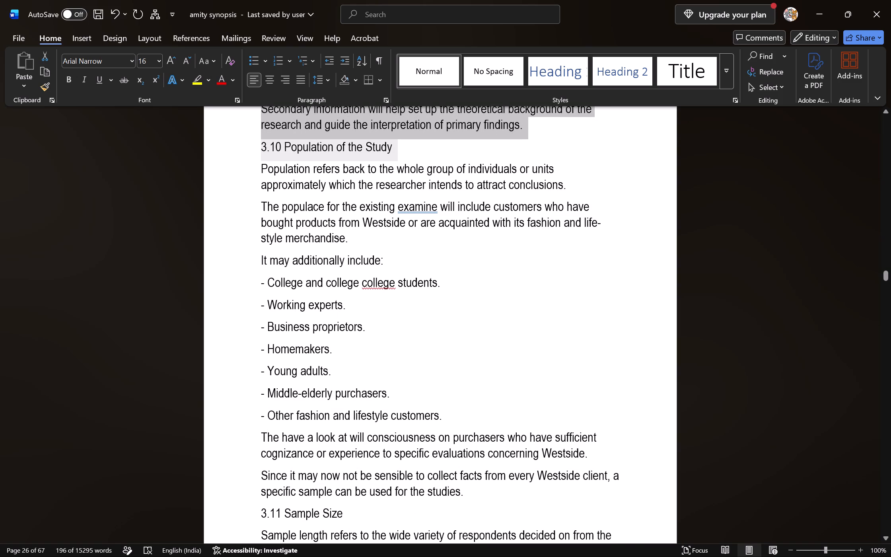
pyautogui.hotkey('shift', 'Down')
pyautogui.hotkey('shift', 'Up')
pyautogui.press('BackSpace')
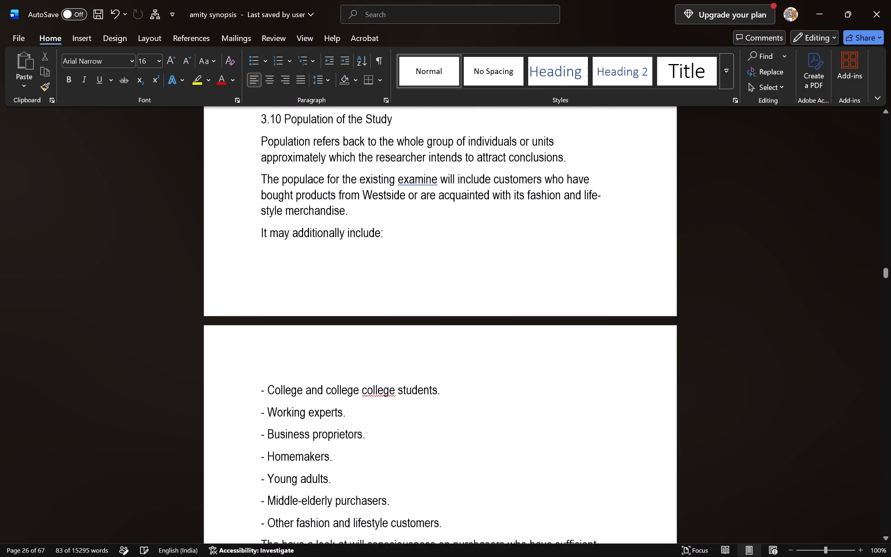
# Make the section heading "3.10 Population of the Study" bold and underlined.
pyautogui.hotkey('shift', 'Down')
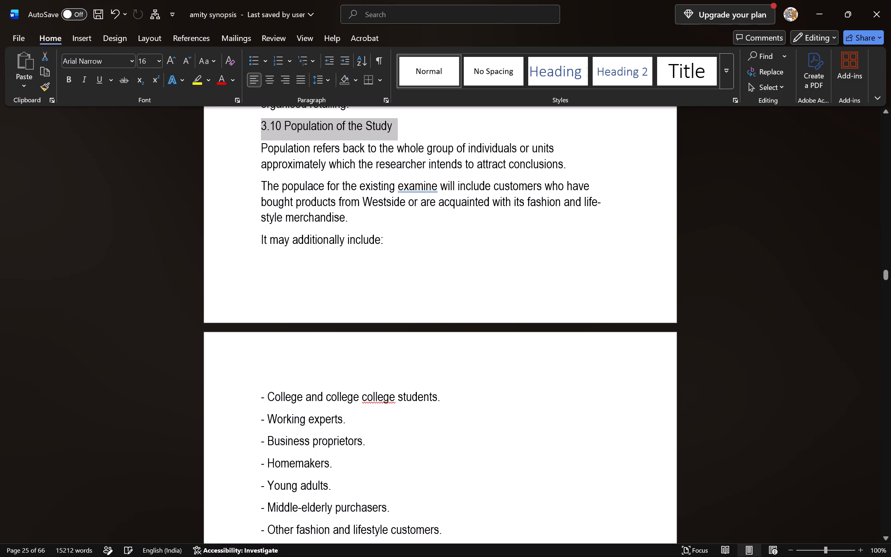
pyautogui.click(62, 85)
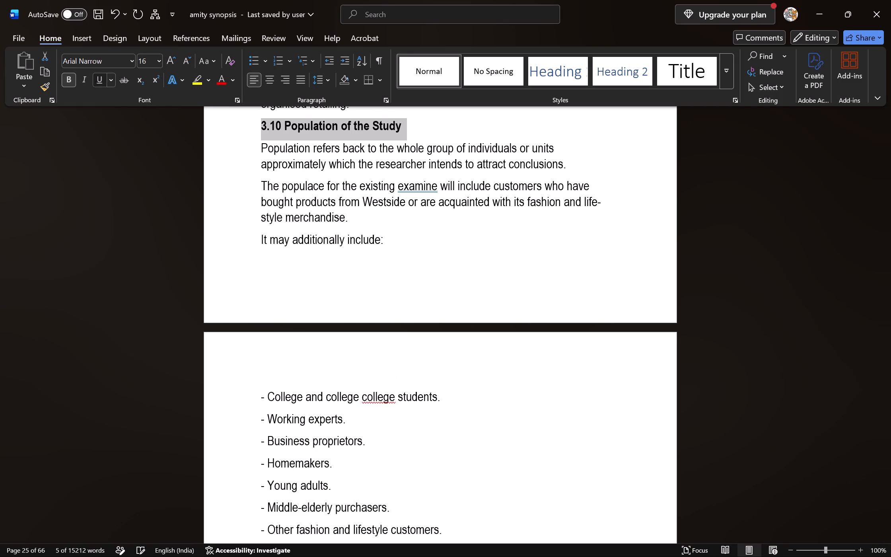
pyautogui.click(95, 82)
# Make the section heading "3.11 Sample Size" bold and underlined.
pyautogui.scroll(-7, 365, 302)
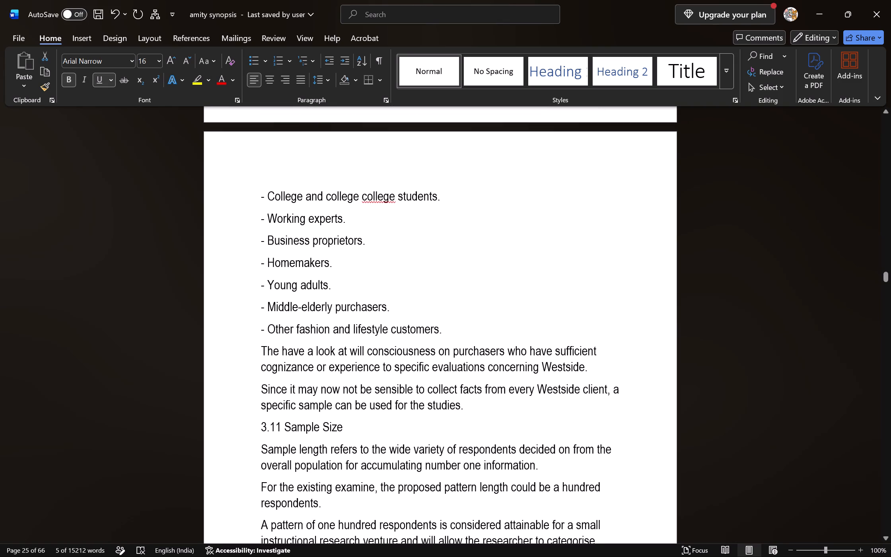
pyautogui.click(263, 428)
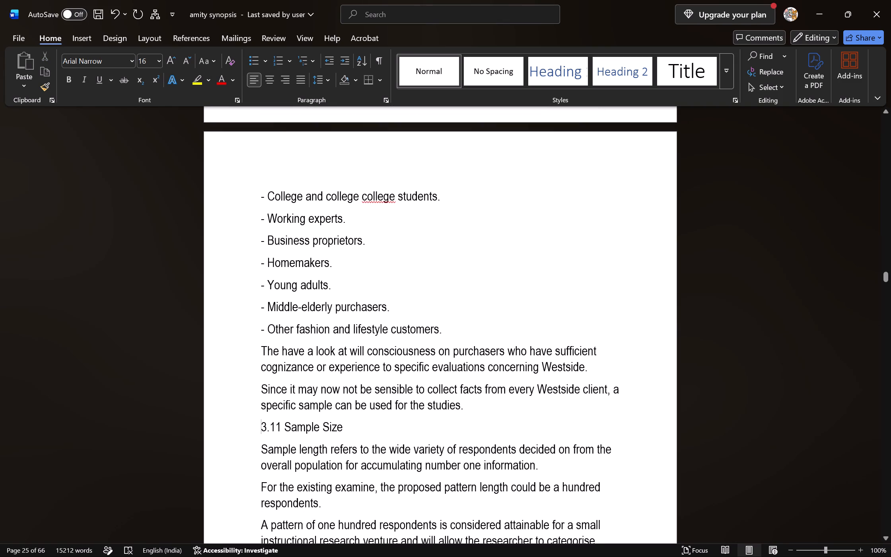
pyautogui.moveTo(260, 430); pyautogui.dragTo(349, 425)
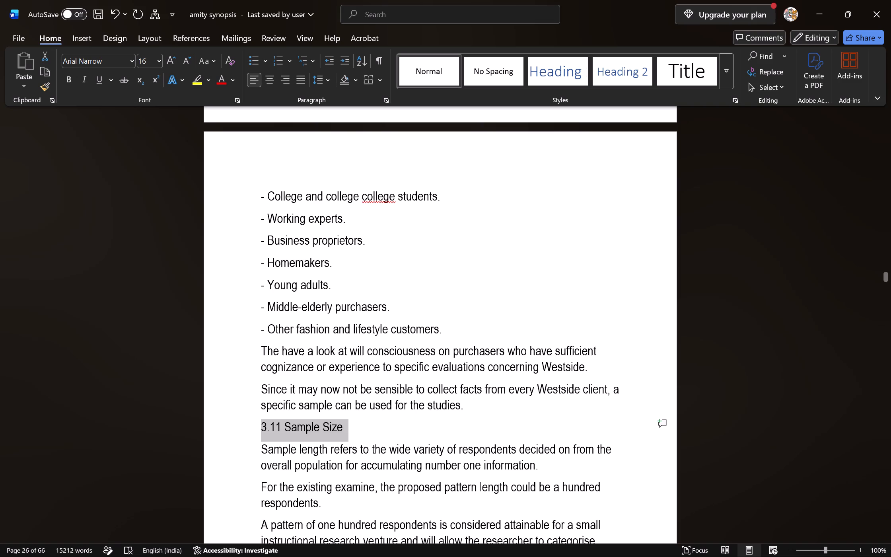
pyautogui.click(68, 87)
pyautogui.click(97, 82)
# Make the section heading "3.12 Sampling Technique" bold and underlined.
pyautogui.scroll(-3, 340, 293)
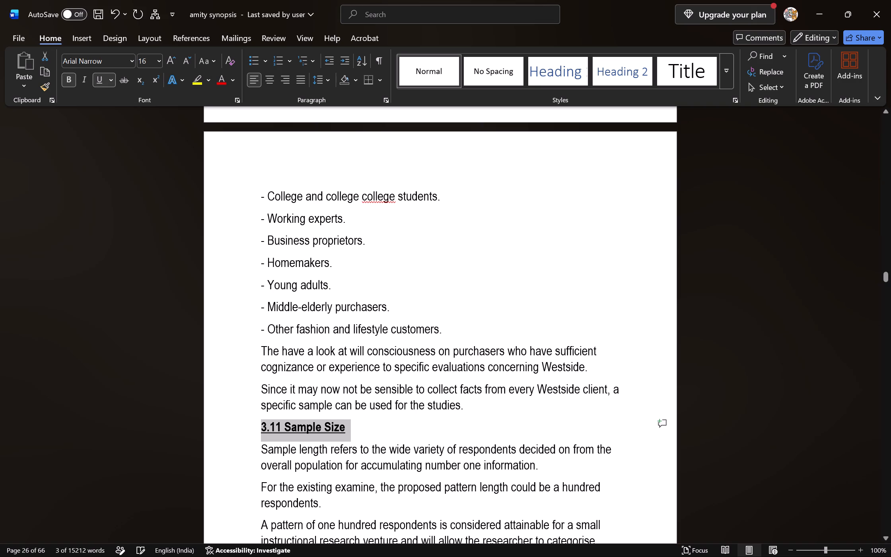
pyautogui.scroll(-10, 340, 293)
pyautogui.moveTo(255, 283); pyautogui.dragTo(369, 282)
pyautogui.click(72, 84)
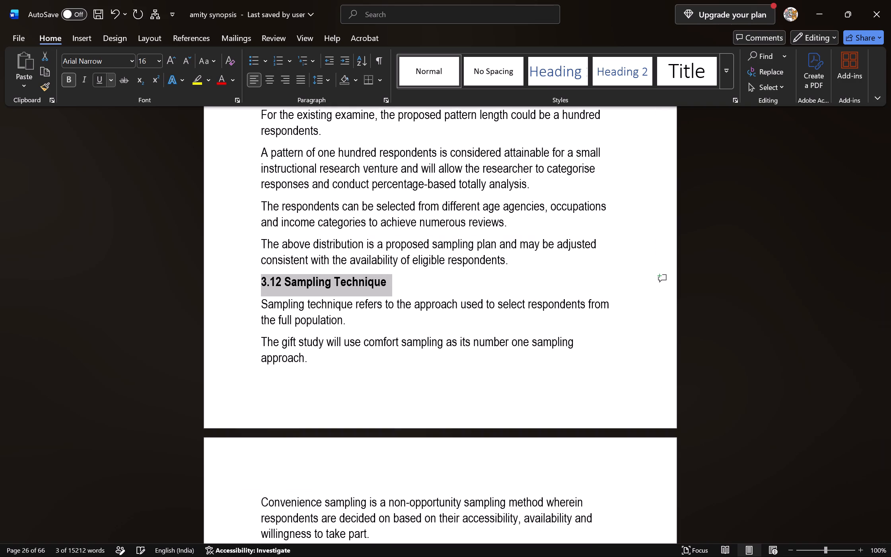
pyautogui.click(101, 78)
# Delete everything from the heading "3.13 Area of the Study" up to the title "CHAPTER 4: DATA ANALYSIS AND RESULTS".
pyautogui.scroll(-15, 336, 253)
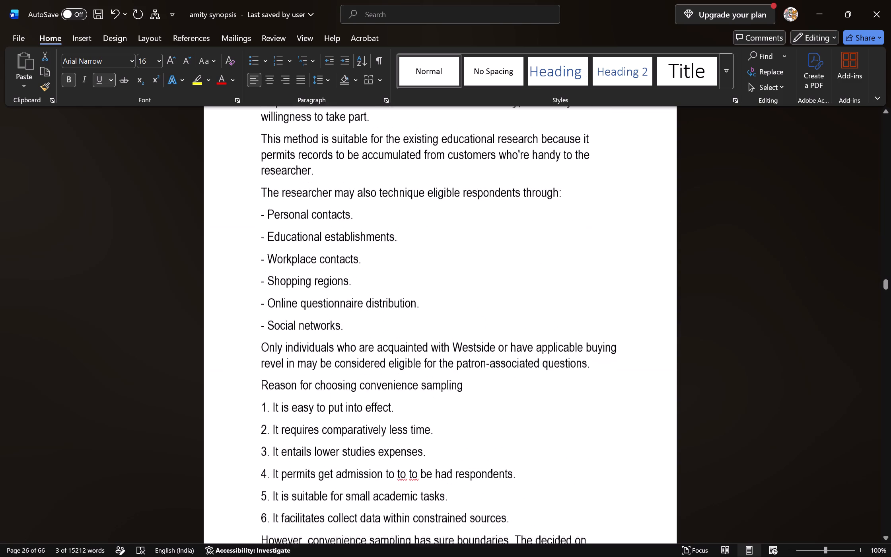
pyautogui.scroll(-13, 336, 263)
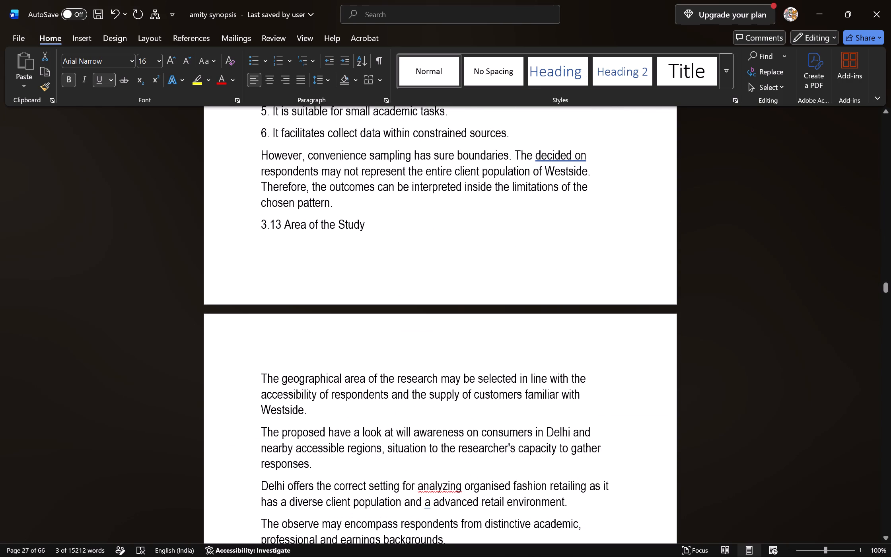
pyautogui.click(261, 230)
pyautogui.hotkey('shift', 'Down')
pyautogui.hotkey('shift', 'Down')
pyautogui.hotkey('shift', 'Down')
pyautogui.hotkey('shift', 'Down')
pyautogui.hotkey('shift', 'Down')
pyautogui.hotkey('shift', 'Down')
pyautogui.hotkey('shift', 'Down')
pyautogui.hotkey('shift', 'Down')
pyautogui.hotkey('shift', 'Down')
pyautogui.hotkey('shift', 'Down')
pyautogui.hotkey('shift', 'Down')
pyautogui.hotkey('shift', 'Down')
pyautogui.hotkey('shift', 'Down')
pyautogui.hotkey('shift', 'Down')
pyautogui.hotkey('shift', 'Down')
pyautogui.hotkey('shift', 'Down')
pyautogui.hotkey('shift', 'Down')
pyautogui.hotkey('shift', 'Down')
pyautogui.hotkey('shift', 'Down')
pyautogui.hotkey('shift', 'Down')
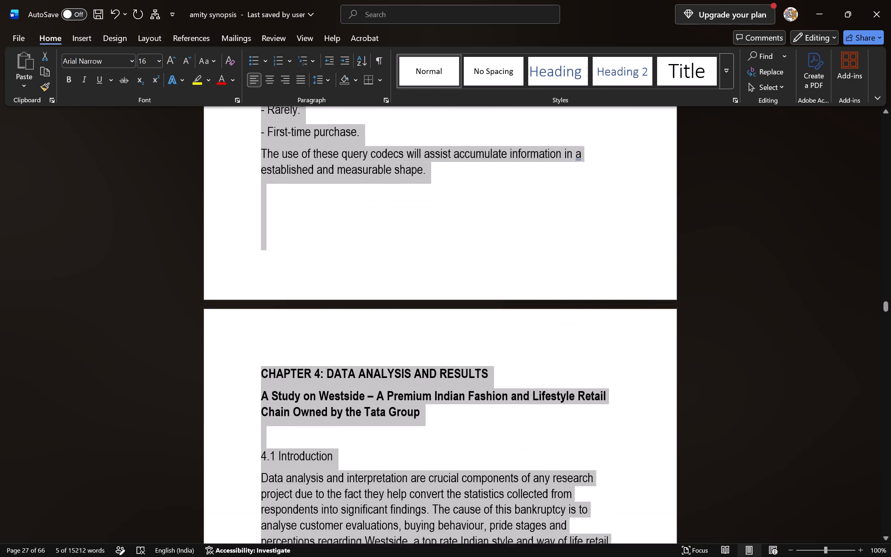
pyautogui.hotkey('shift', 'Up')
pyautogui.hotkey('shift', 'Up')
pyautogui.hotkey('shift', 'Up')
pyautogui.hotkey('shift', 'Up')
pyautogui.hotkey('shift', 'Up')
pyautogui.hotkey('shift', 'Up')
pyautogui.hotkey('shift', 'Up')
pyautogui.hotkey('shift', 'Up')
pyautogui.hotkey('shift', 'Up')
pyautogui.hotkey('shift', 'Up')
pyautogui.hotkey('shift', 'Up')
pyautogui.hotkey('shift', 'Up')
pyautogui.hotkey('shift', 'Up')
pyautogui.hotkey('shift', 'Up')
pyautogui.hotkey('shift', 'Up')
pyautogui.hotkey('shift', 'Up')
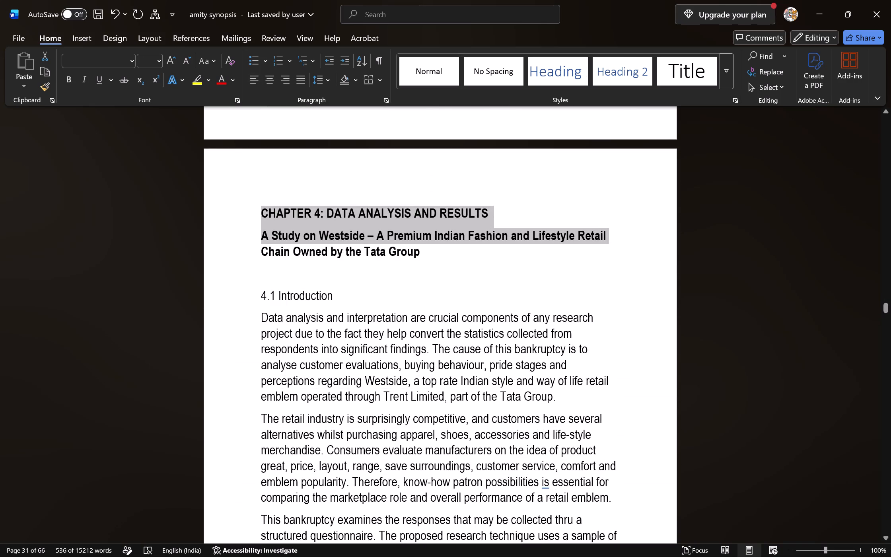
pyautogui.hotkey('shift', 'Up')
pyautogui.hotkey('shift', 'Up')
pyautogui.press('BackSpace')
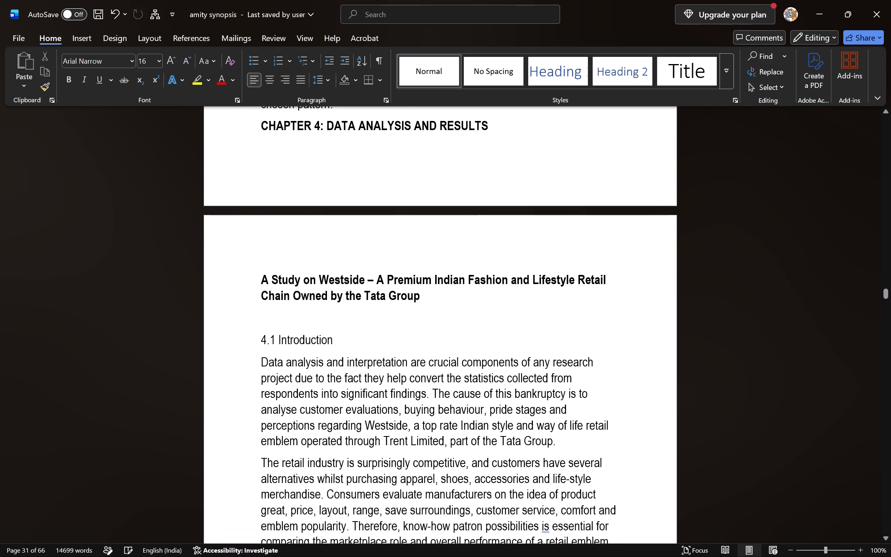
# Start the title "CHAPTER 4: DATA ANALYSIS AND RESULTS" on a new page and format it in bold underlined Agency FB, size 24.
pyautogui.press('Return')
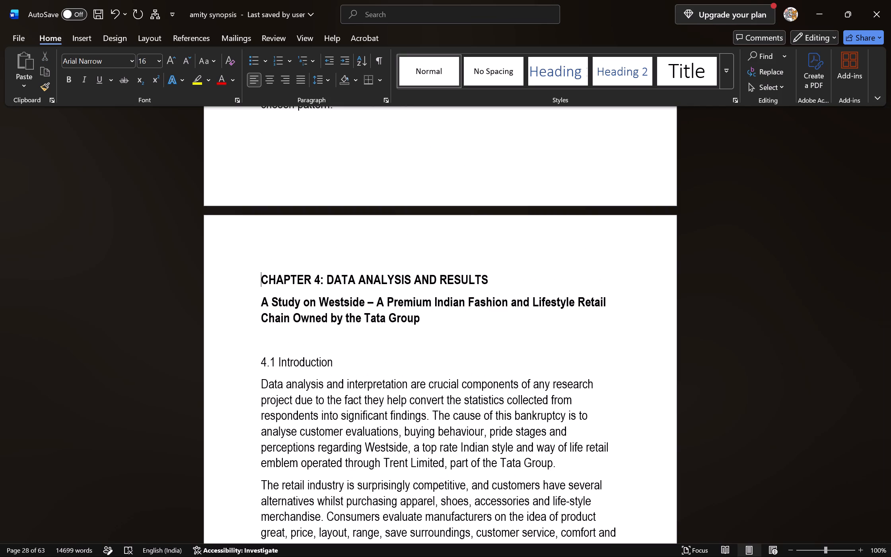
pyautogui.hotkey('shift', 'Down')
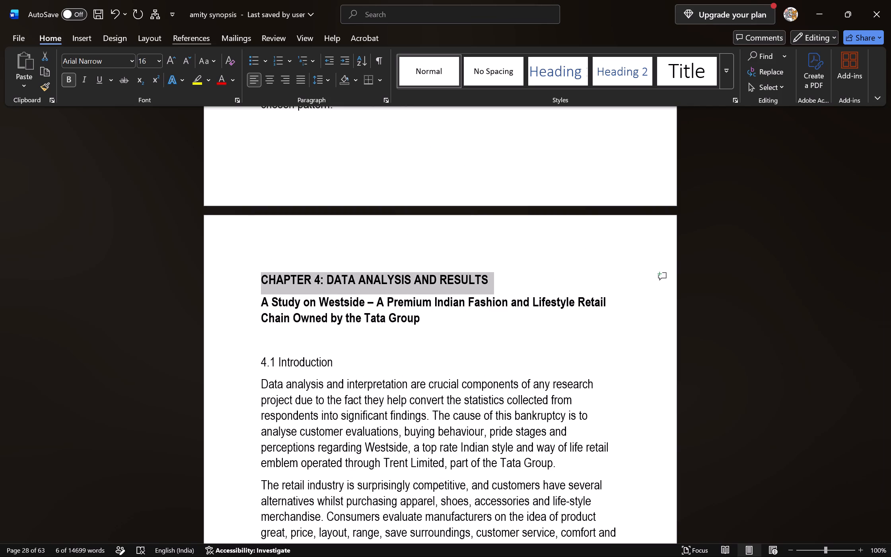
pyautogui.doubleClick(156, 19)
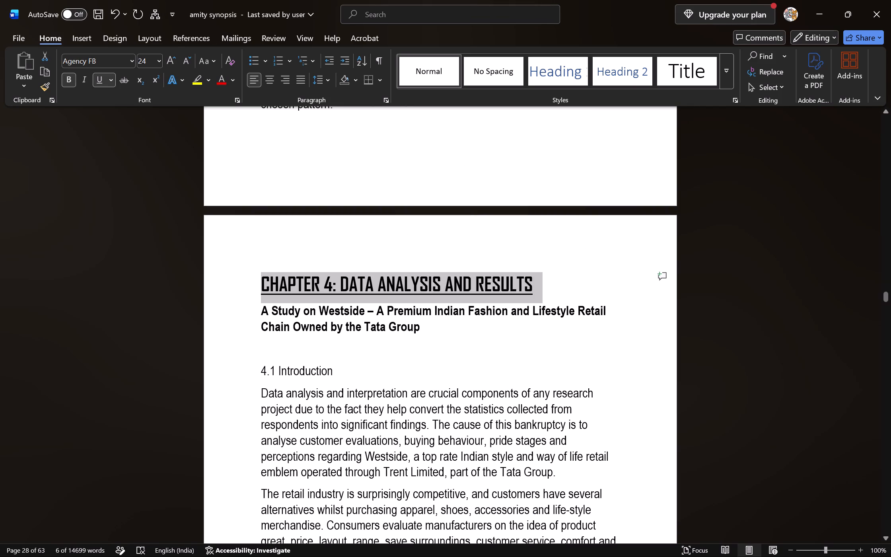
# Make the section heading "4.1 Introduction" bold and underlined.
pyautogui.moveTo(261, 371); pyautogui.dragTo(335, 375)
pyautogui.click(74, 82)
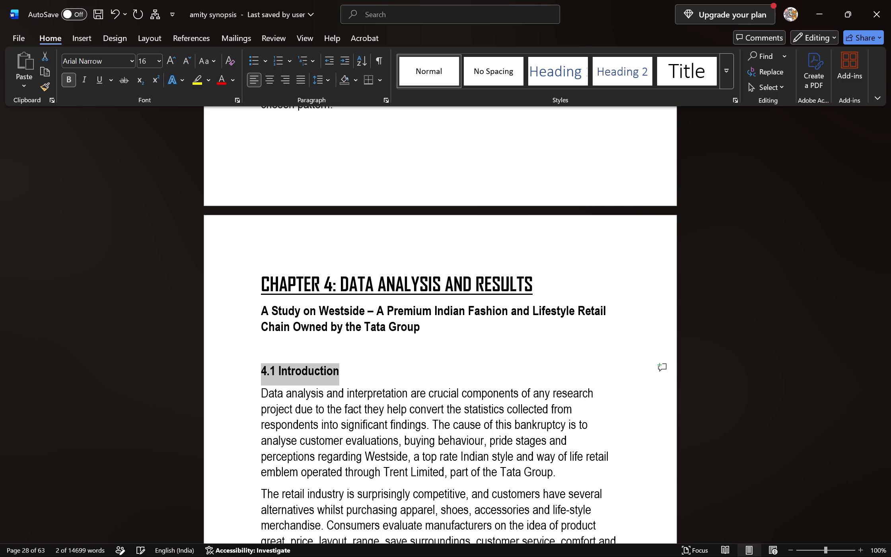
pyautogui.click(96, 84)
# Make the section heading "4.2 Objectives of Data Analysis" bold and underlined.
pyautogui.scroll(-5, 387, 348)
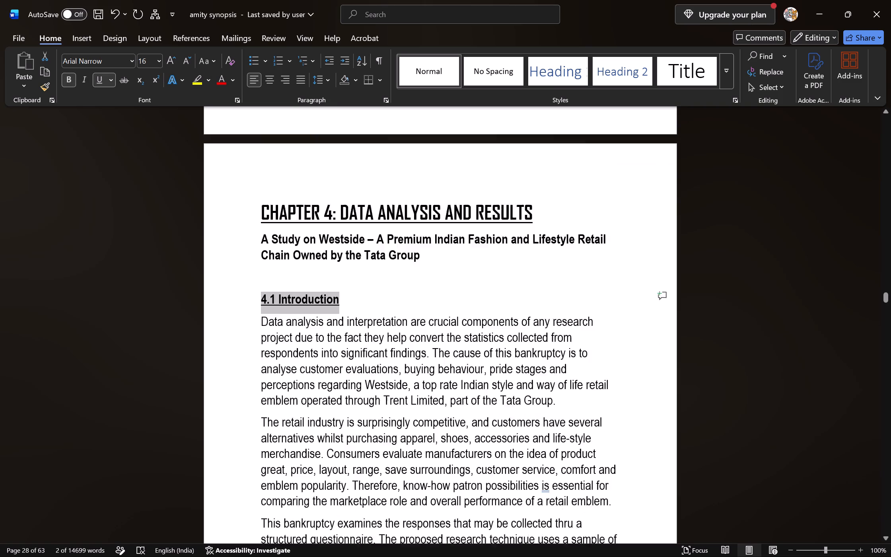
pyautogui.scroll(-11, 387, 348)
pyautogui.moveTo(257, 353); pyautogui.dragTo(265, 353)
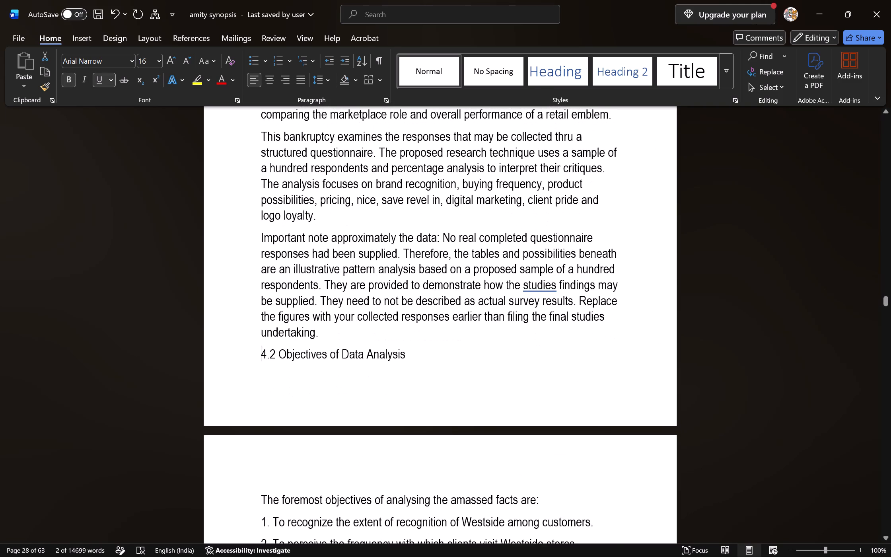
pyautogui.moveTo(265, 353); pyautogui.dragTo(395, 361)
pyautogui.click(71, 84)
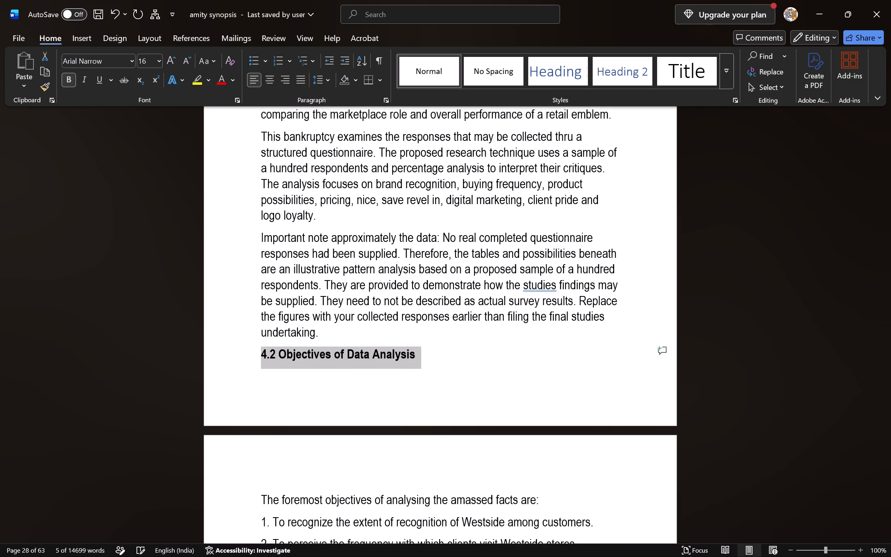
pyautogui.click(98, 85)
# Make the section heading "4.3 Profile of Respondents" bold and underlined.
pyautogui.scroll(-14, 366, 269)
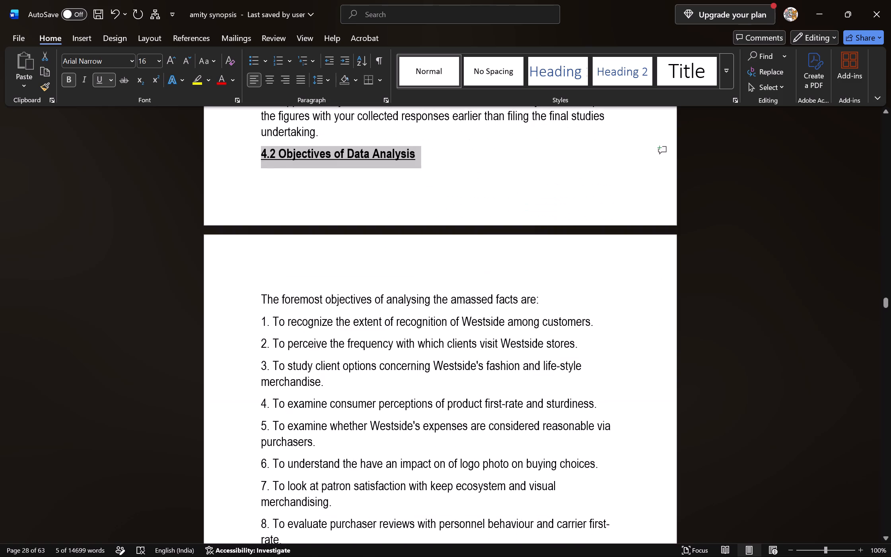
pyautogui.scroll(-6, 366, 270)
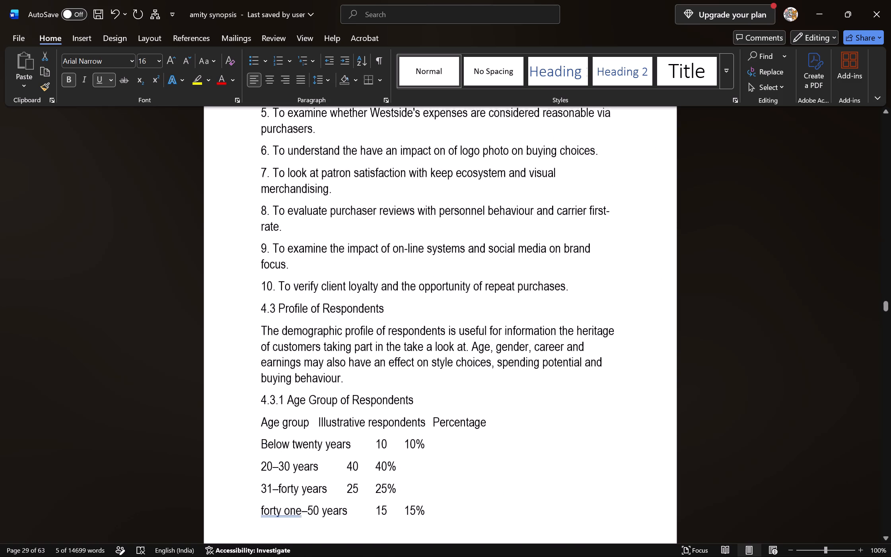
pyautogui.scroll(-2, 366, 270)
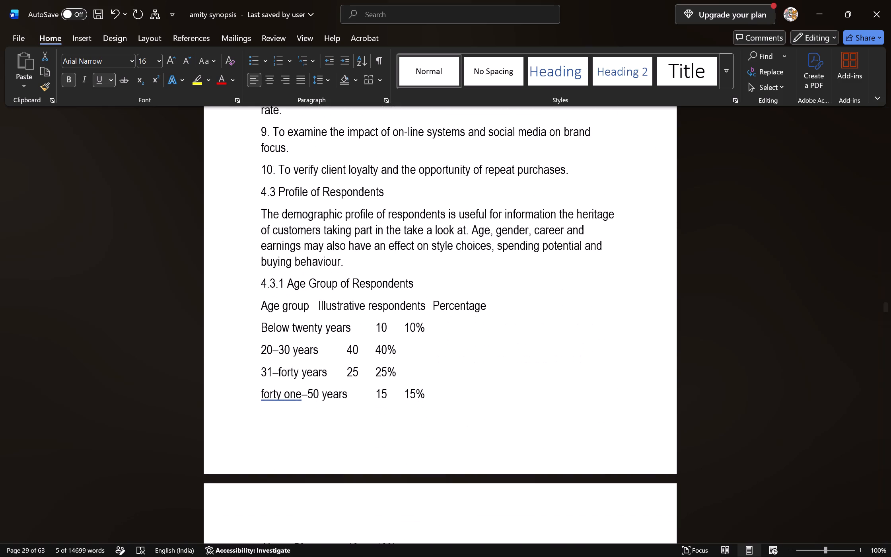
pyautogui.moveTo(259, 194); pyautogui.dragTo(377, 199)
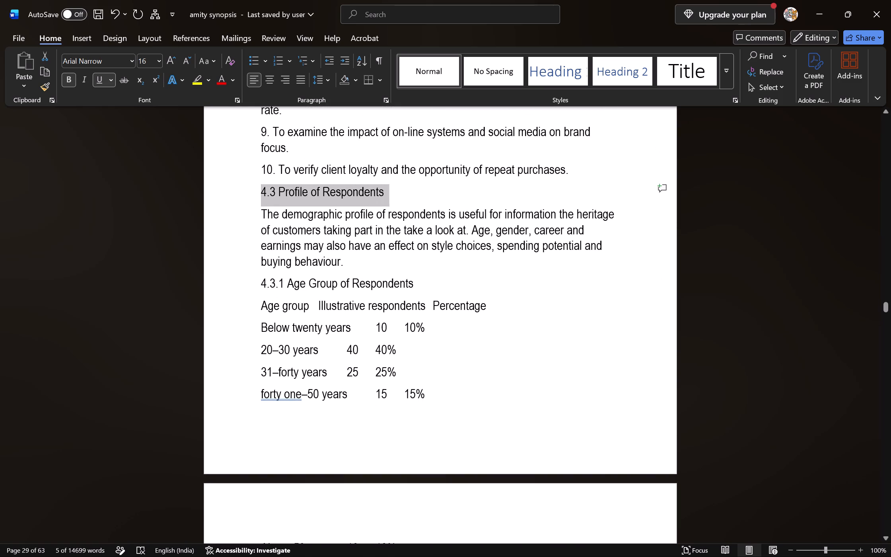
pyautogui.moveTo(377, 199); pyautogui.dragTo(380, 199)
pyautogui.click(71, 84)
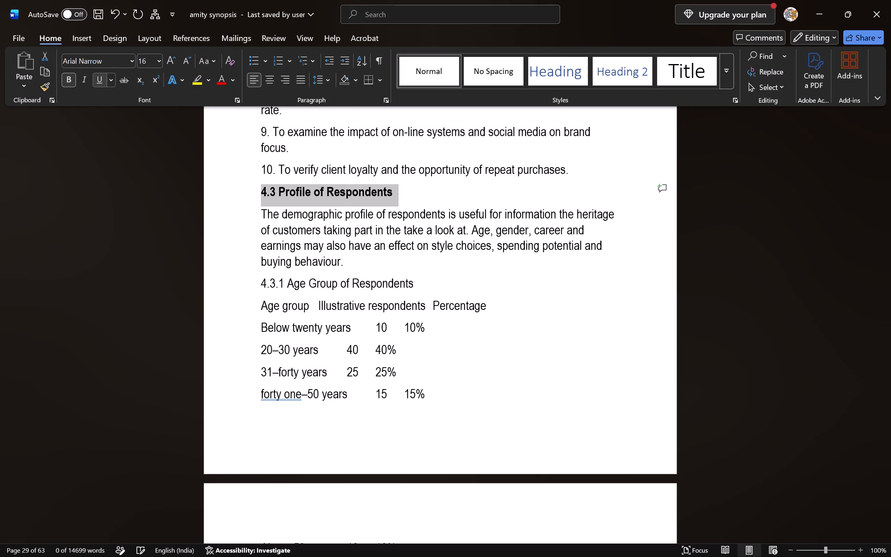
pyautogui.click(101, 80)
# Make the subheading "4.3.1 Age Group of Respondents" bold.
pyautogui.moveTo(259, 282); pyautogui.dragTo(442, 292)
pyautogui.click(71, 83)
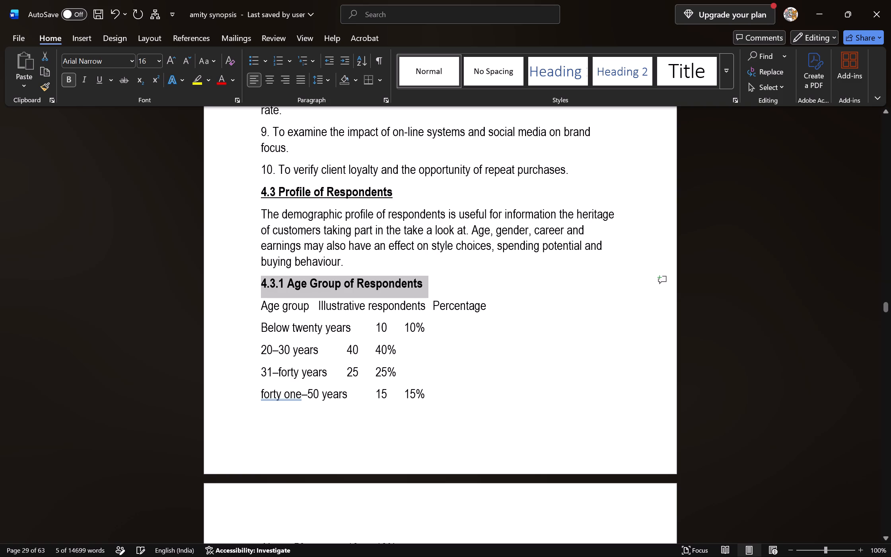
# Add spacing in the "20–30 years" row so its figures line up with those in the "Below twenty years" row.
pyautogui.click(342, 350)
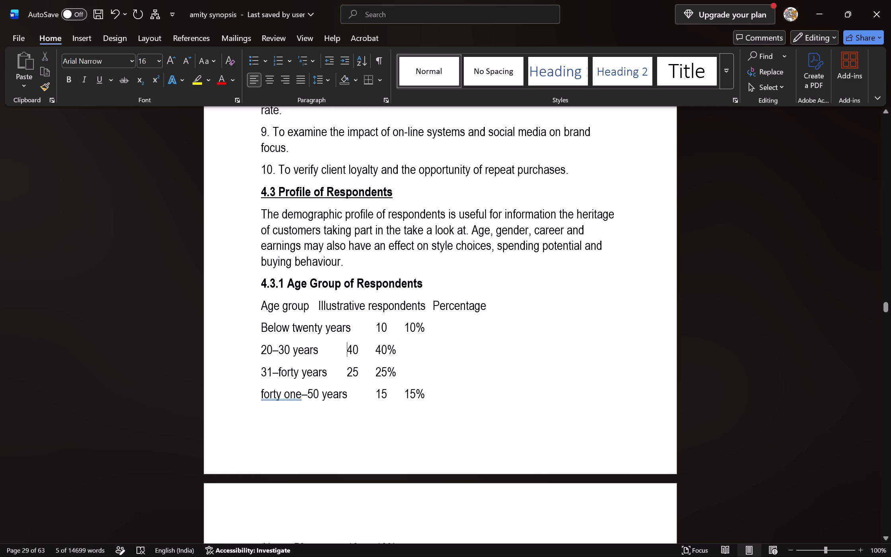
pyautogui.press('space')
pyautogui.press('space')
pyautogui.press('space')
pyautogui.press('space')
pyautogui.press('space')
pyautogui.press('space')
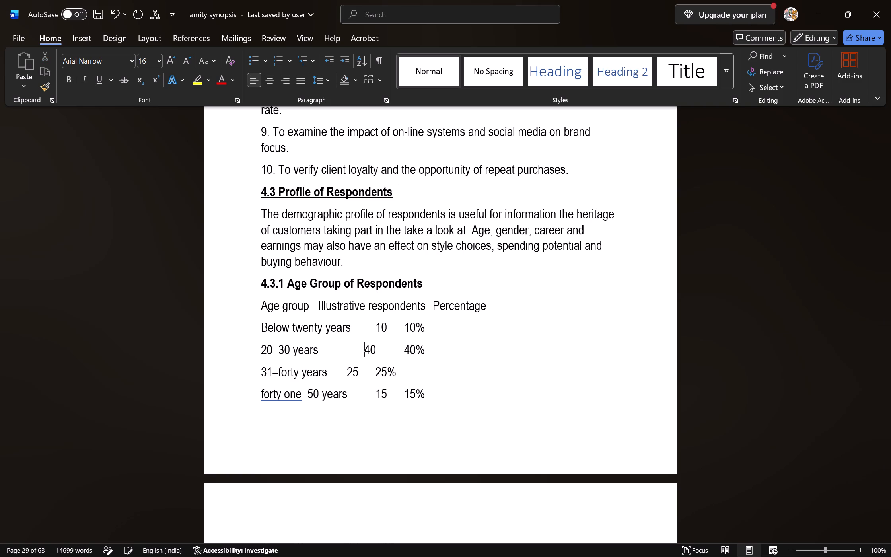
pyautogui.press('space')
pyautogui.press('space')
pyautogui.press('space')
pyautogui.press('space')
# Add spacing in the "31–forty years" row so its figures line up with those in the rows above.
pyautogui.click(344, 377)
pyautogui.press('space')
pyautogui.press('space')
pyautogui.press('space')
pyautogui.press('space')
pyautogui.press('space')
pyautogui.press('space')
pyautogui.press('space')
pyautogui.press('space')
pyautogui.press('space')
pyautogui.press('space')
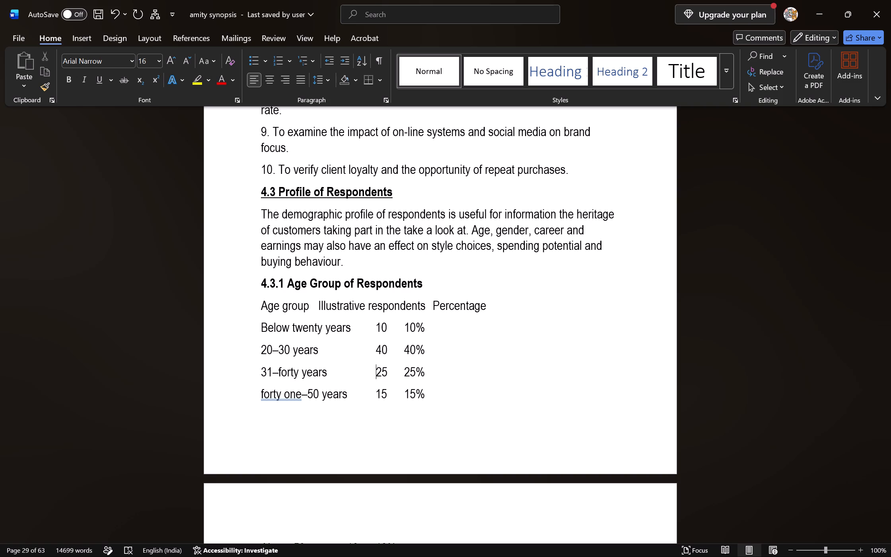
# Change the age label "31–forty years" to "31–40 years".
pyautogui.click(298, 376)
pyautogui.press('BackSpace')
pyautogui.press('BackSpace')
pyautogui.press('BackSpace')
pyautogui.press('BackSpace')
pyautogui.press('BackSpace')
pyautogui.write('40')
# Change the age label "forty one–50 years" to "41–50 years".
pyautogui.press('Down')
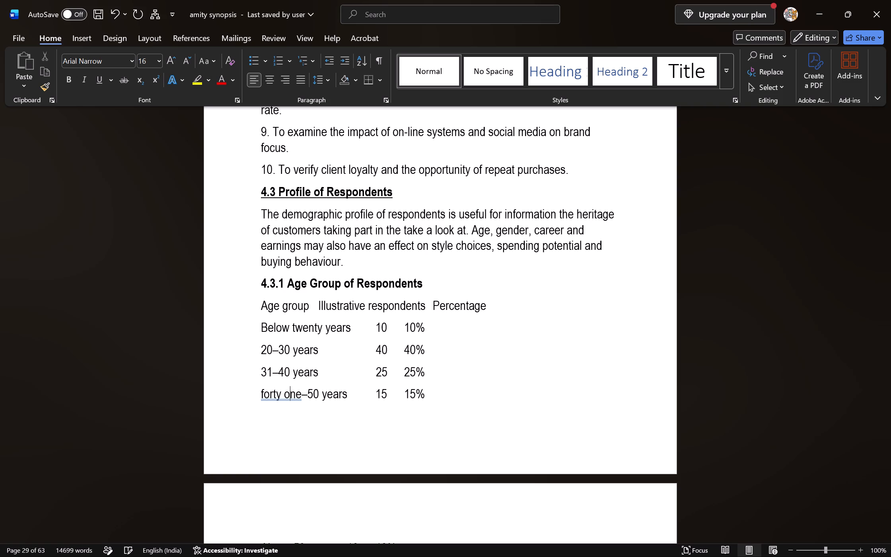
pyautogui.press('Right')
pyautogui.press('Right')
pyautogui.press('BackSpace')
pyautogui.press('BackSpace')
pyautogui.press('BackSpace')
pyautogui.press('BackSpace')
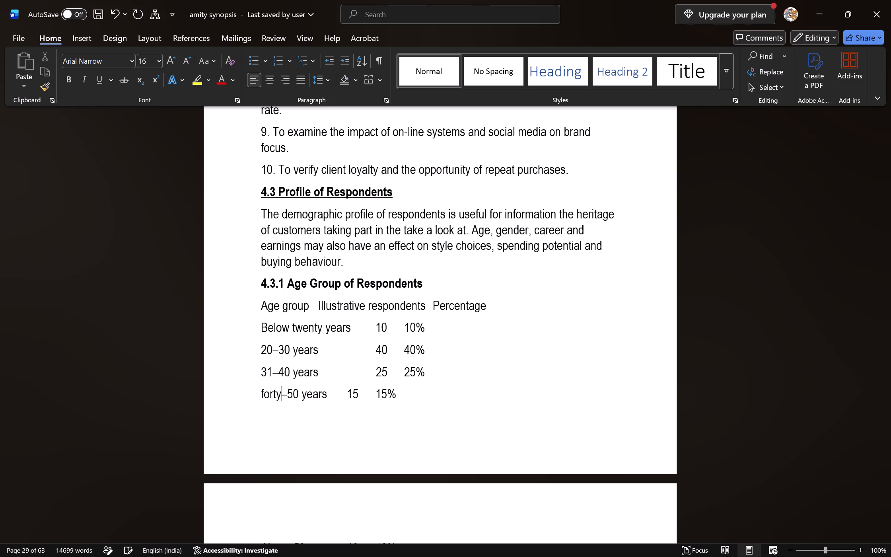
pyautogui.press('BackSpace')
pyautogui.press('BackSpace')
pyautogui.press('BackSpace')
pyautogui.press('BackSpace')
pyautogui.press('BackSpace')
pyautogui.write('41')
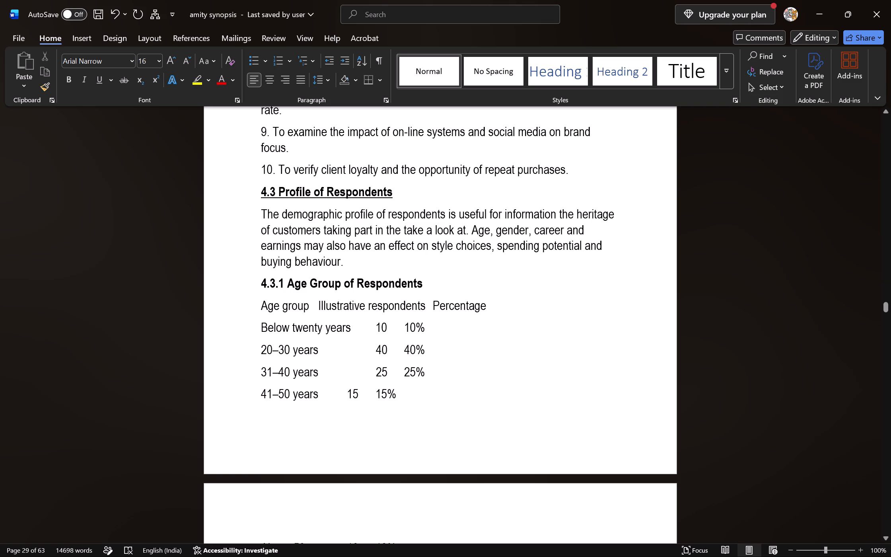
# Add spacing in the "41–50 years" row so its figures line up with those in the rows above.
pyautogui.click(338, 398)
pyautogui.press('space')
pyautogui.press('space')
pyautogui.press('space')
pyautogui.press('space')
pyautogui.press('space')
pyautogui.press('space')
pyautogui.press('space')
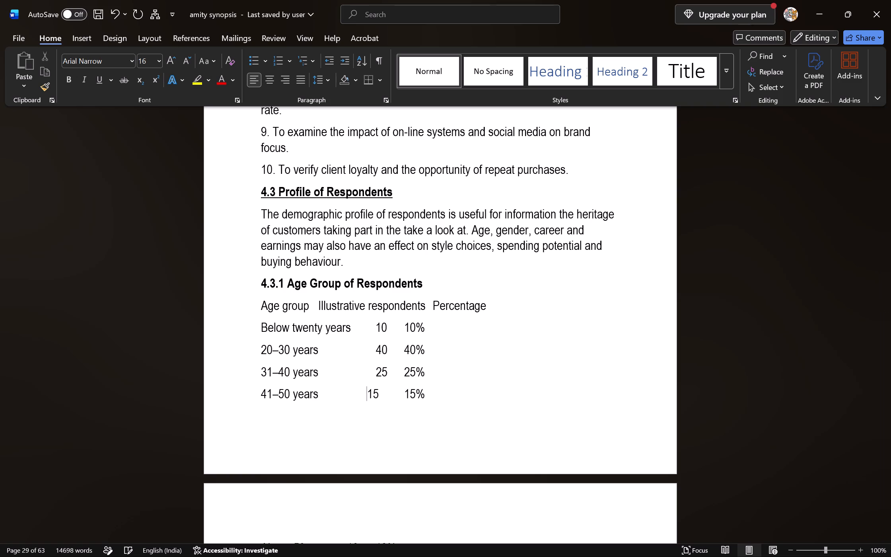
pyautogui.press('space')
pyautogui.press('space')
pyautogui.press('space')
# Replace "a hundred a" in the age group Total row with spacing and the number 100, adding a space before the percentage.
pyautogui.scroll(-2, 338, 398)
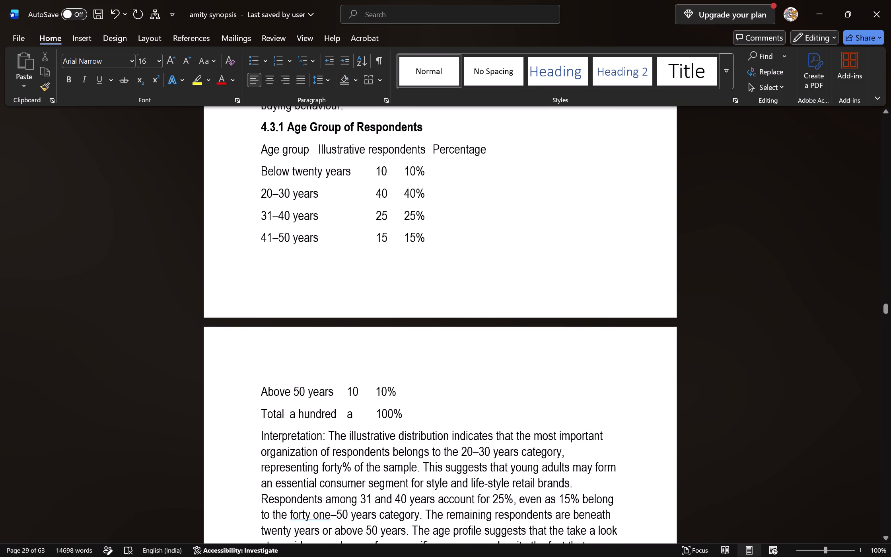
pyautogui.click(357, 418)
pyautogui.press('BackSpace')
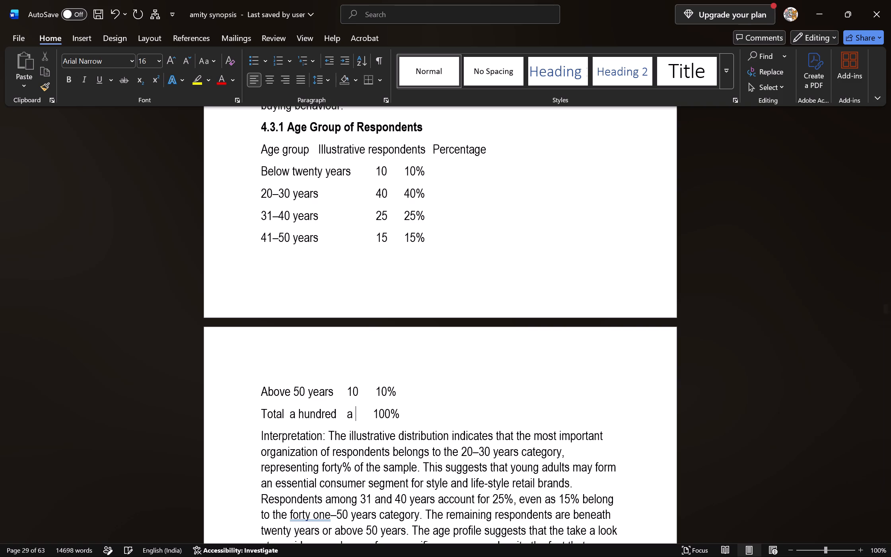
pyautogui.press('BackSpace')
pyautogui.press('BackSpace')
pyautogui.press('BackSpace')
pyautogui.press('BackSpace')
pyautogui.press('BackSpace')
pyautogui.press('BackSpace')
pyautogui.press('BackSpace')
pyautogui.press('BackSpace')
pyautogui.press('BackSpace')
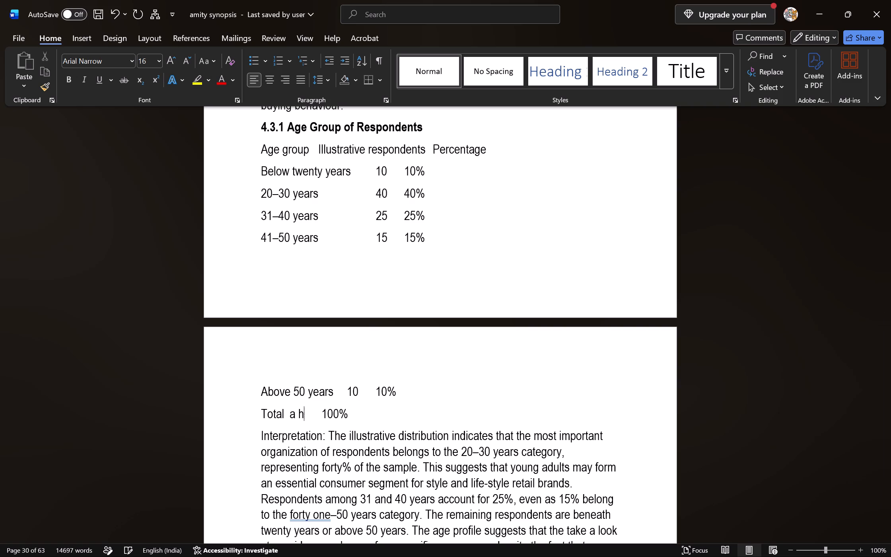
pyautogui.press('BackSpace')
pyautogui.press('BackSpace')
pyautogui.press('BackSpace')
pyautogui.press('space')
pyautogui.press('space')
pyautogui.press('space')
pyautogui.press('space')
pyautogui.press('space')
pyautogui.press('space')
pyautogui.press('space')
pyautogui.press('space')
pyautogui.press('space')
pyautogui.press('space')
pyautogui.press('space')
pyautogui.press('space')
pyautogui.press('space')
pyautogui.press('space')
pyautogui.press('space')
pyautogui.press('space')
pyautogui.press('space')
pyautogui.press('space')
pyautogui.press('space')
pyautogui.press('space')
pyautogui.press('space')
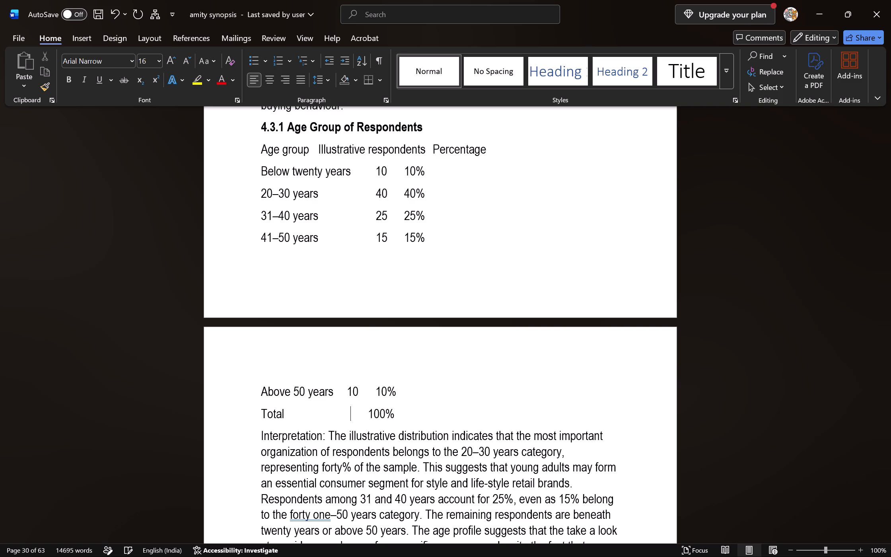
pyautogui.write('100')
pyautogui.press('space')
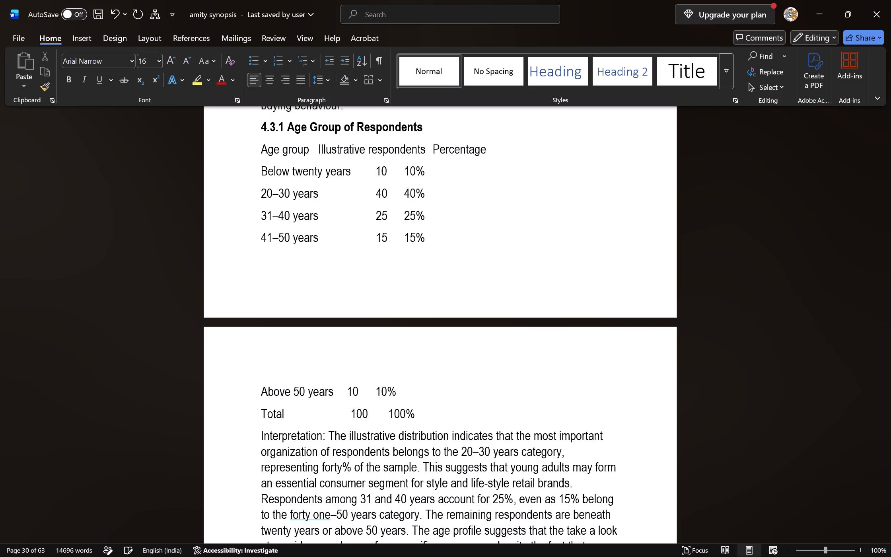
# Add spacing in the "Above 50 years" row so its figures line up with the other age group rows.
pyautogui.press('Up')
pyautogui.press('Left')
pyautogui.press('Left')
pyautogui.press('Left')
pyautogui.press('space')
pyautogui.press('space')
pyautogui.press('space')
pyautogui.press('space')
pyautogui.press('space')
pyautogui.press('space')
pyautogui.press('space')
pyautogui.press('space')
pyautogui.press('space')
pyautogui.press('space')
pyautogui.press('Down')
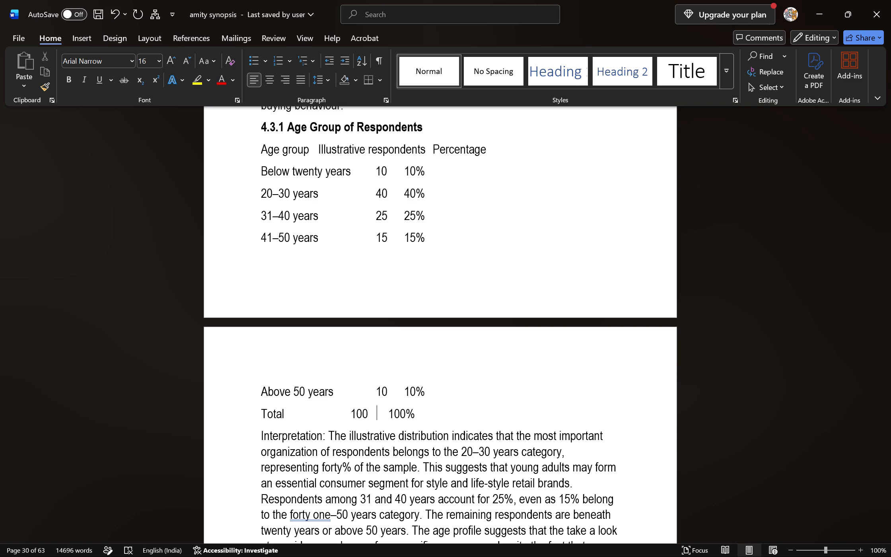
# Add spacing before the 100 in the age group Total row so it lines up with the respondent figures above.
pyautogui.press('Left')
pyautogui.press('Left')
pyautogui.press('Left')
pyautogui.press('Left')
pyautogui.press('Left')
pyautogui.press('Left')
pyautogui.press('Left')
pyautogui.press('Right')
pyautogui.press('space')
pyautogui.press('space')
pyautogui.press('space')
pyautogui.press('space')
pyautogui.press('space')
pyautogui.press('space')
pyautogui.press('space')
pyautogui.press('space')
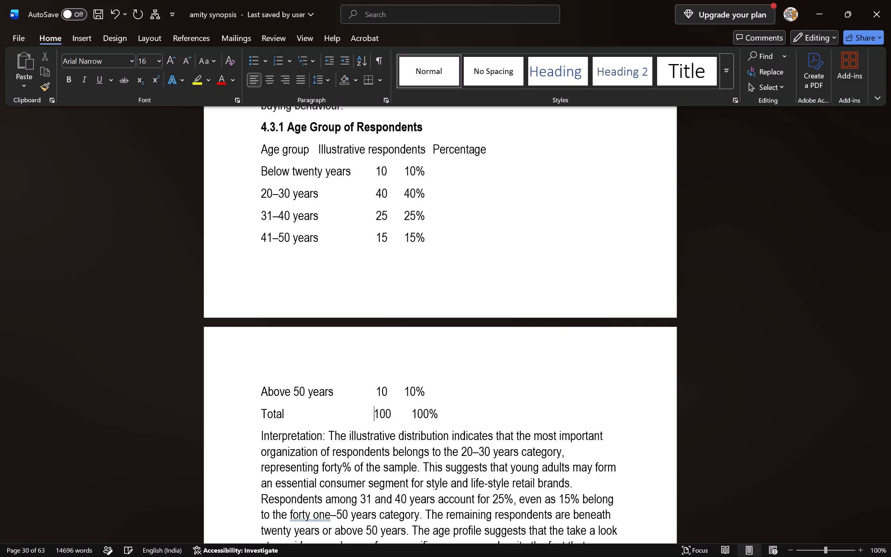
pyautogui.press('space')
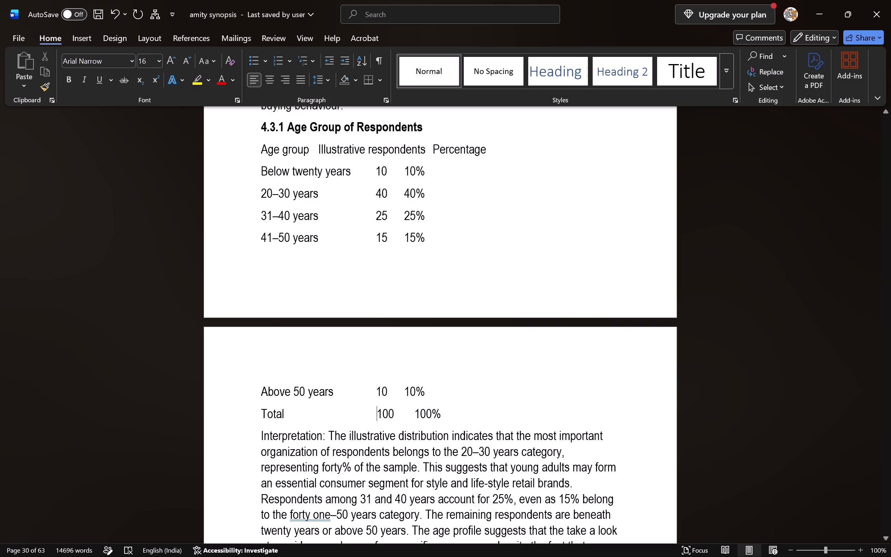
# Align the last two age group percentages by adding a space before 10% in "Above 50 years" and removing three before the Total's 100%.
pyautogui.click(407, 391)
pyautogui.press('space')
pyautogui.press('space')
pyautogui.press('BackSpace')
pyautogui.press('Down')
pyautogui.press('Right')
pyautogui.press('BackSpace')
pyautogui.press('BackSpace')
pyautogui.press('BackSpace')
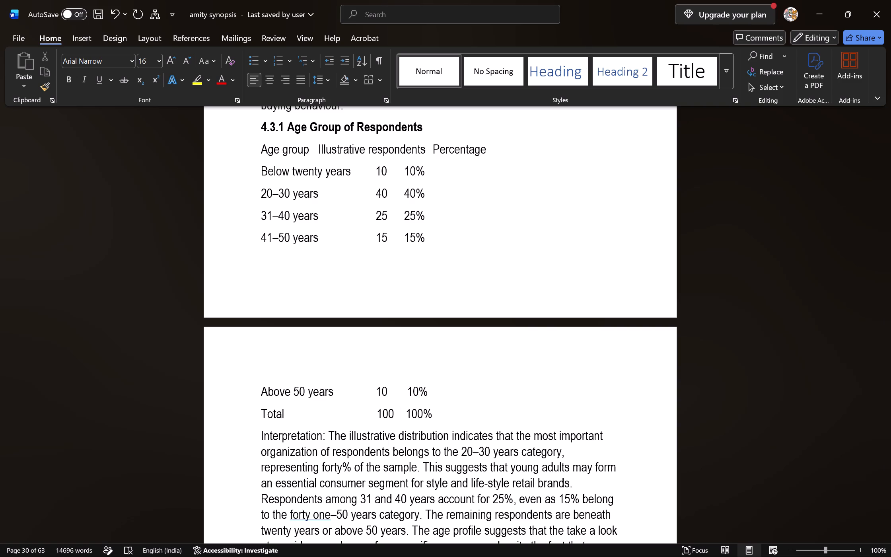
# Change "forty%" to "40%" in the age group interpretation paragraph.
pyautogui.scroll(-1, 407, 391)
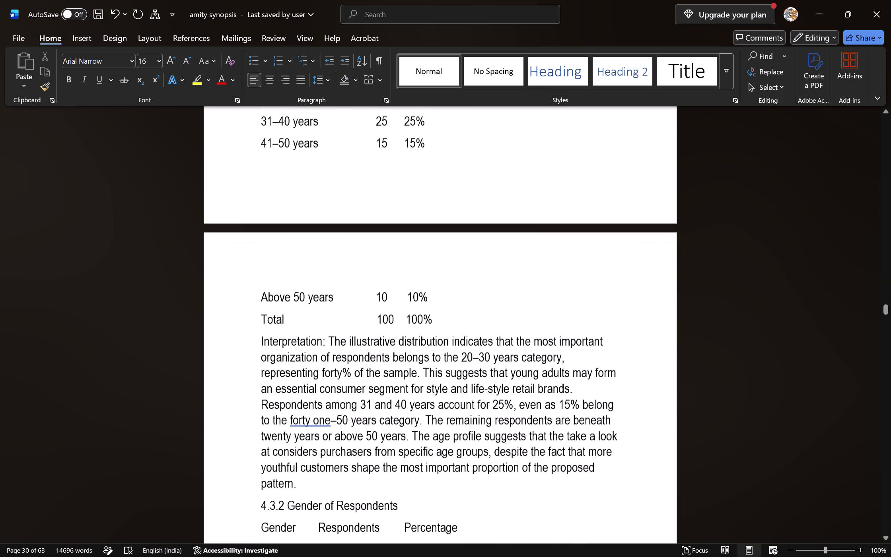
pyautogui.scroll(-1, 407, 391)
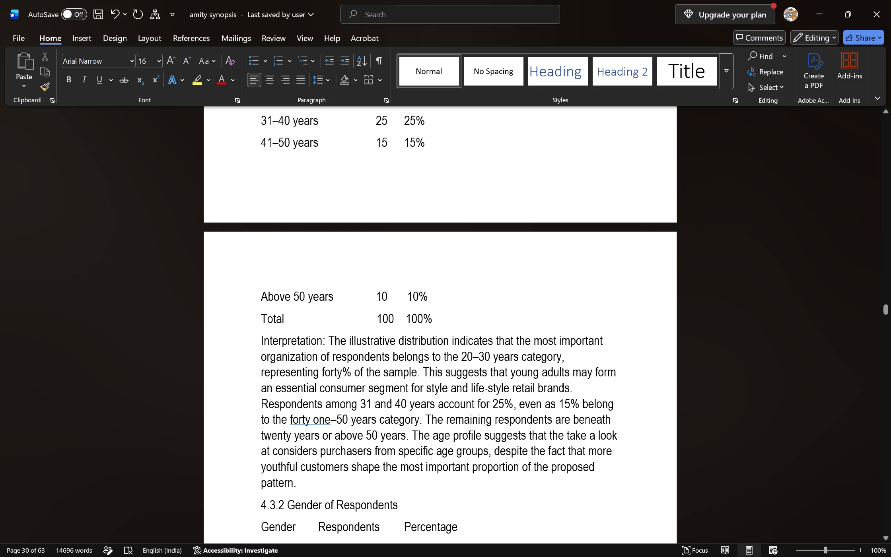
pyautogui.click(341, 377)
pyautogui.press('BackSpace')
pyautogui.press('BackSpace')
pyautogui.press('BackSpace')
pyautogui.press('BackSpace')
pyautogui.press('BackSpace')
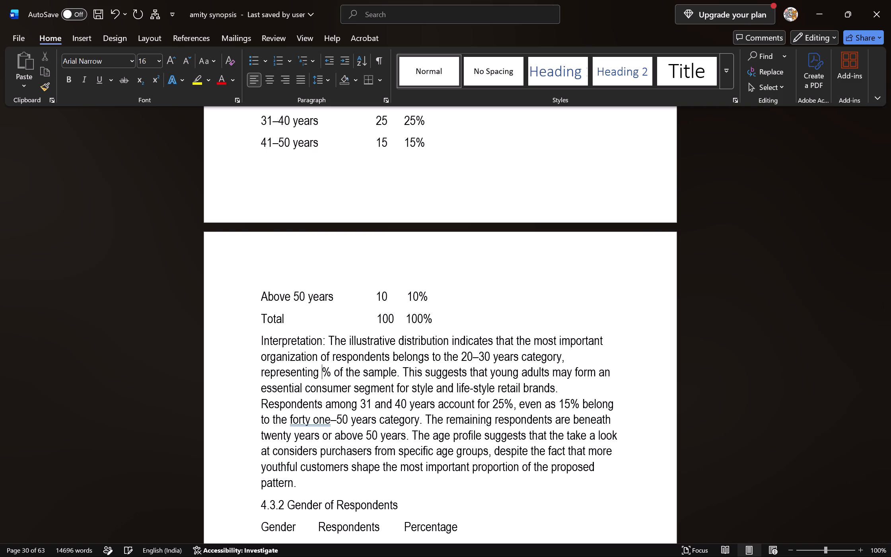
pyautogui.write('40')
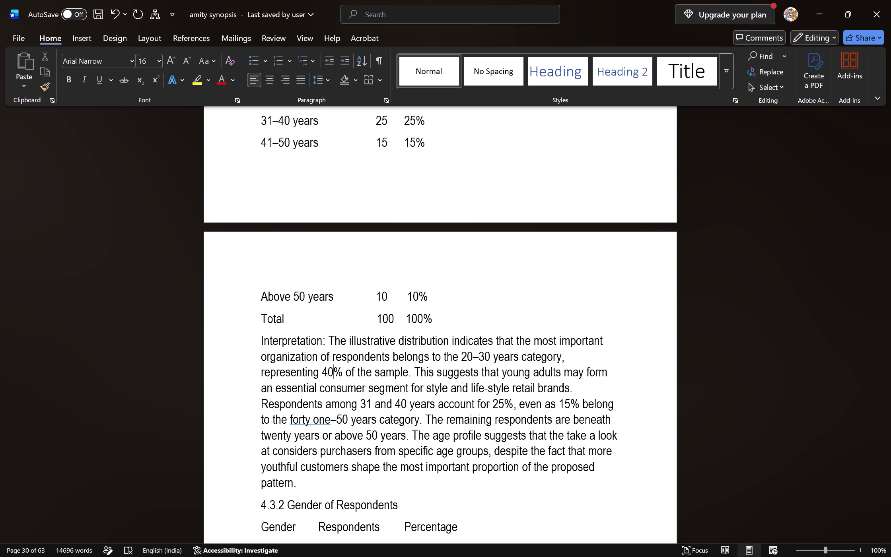
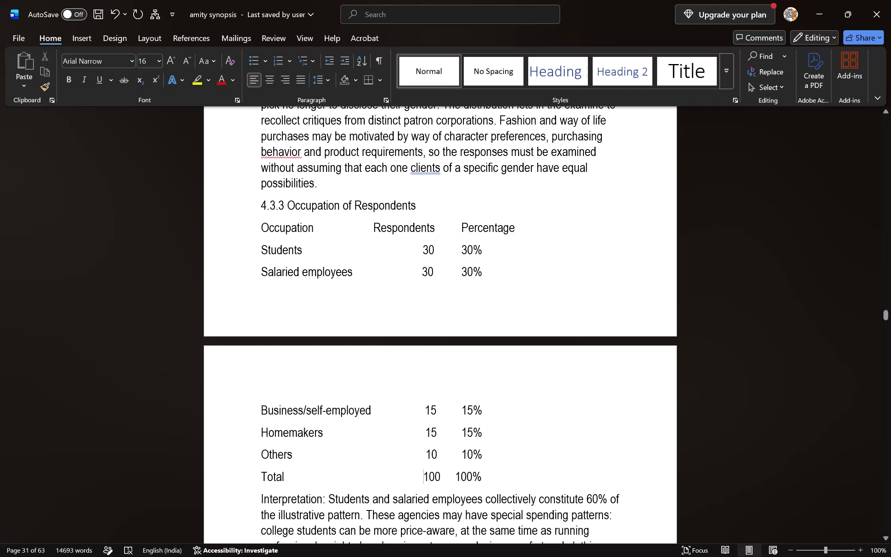
# Add one more space before the 100 in the occupation table's Total row to line it up with the figures above.
pyautogui.press('space')
# Add spacing before the 20 in the "Below ₹15,000" row of the monthly income table to place it under Respondents.
pyautogui.scroll(-4, 410, 465)
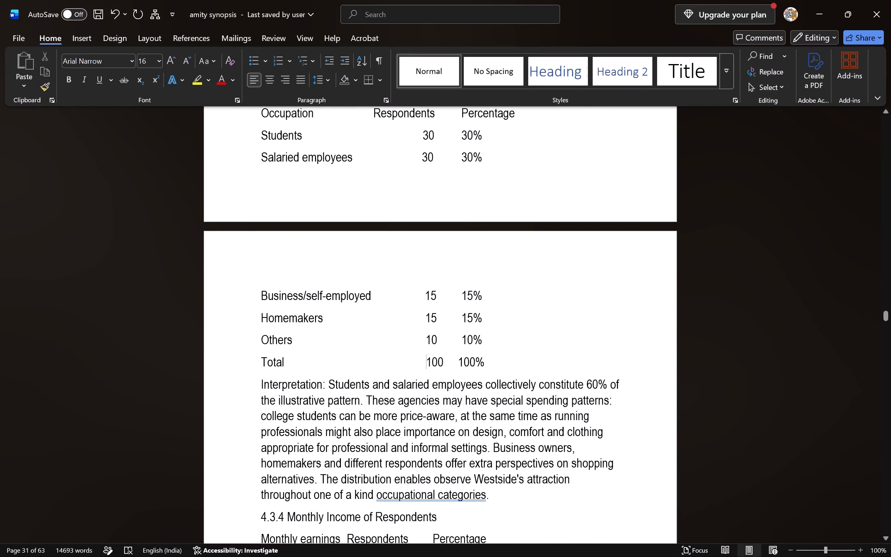
pyautogui.scroll(-6, 426, 462)
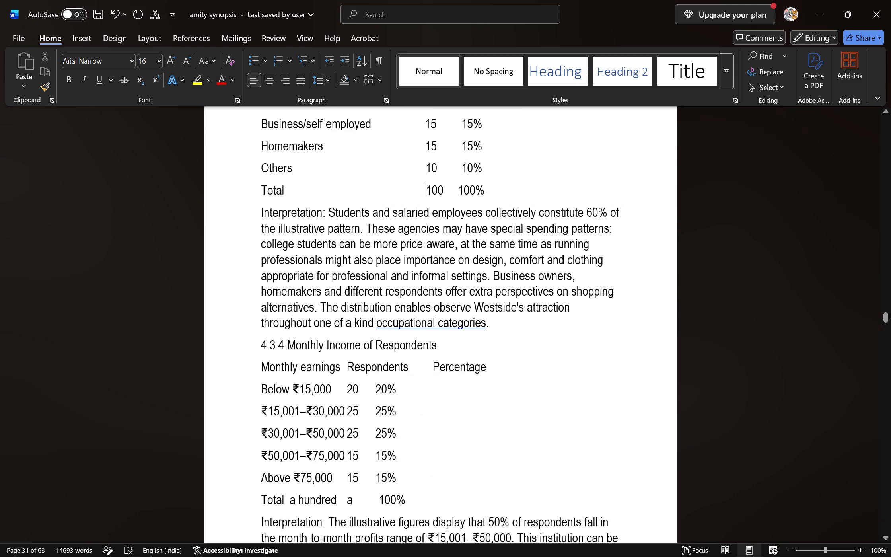
pyautogui.click(345, 391)
pyautogui.press('space')
pyautogui.press('space')
pyautogui.press('space')
pyautogui.press('space')
pyautogui.press('space')
pyautogui.press('space')
pyautogui.press('space')
pyautogui.press('space')
pyautogui.press('space')
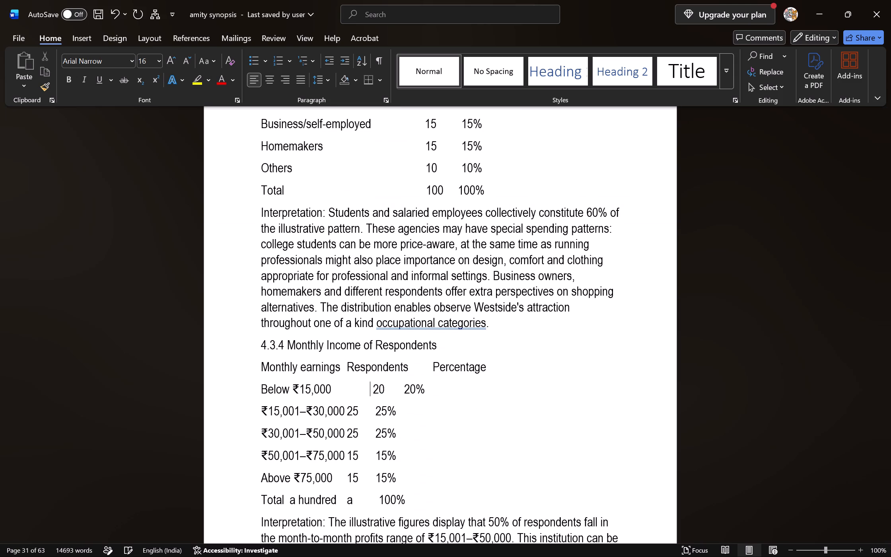
pyautogui.press('space')
# Add spacing before the 25 in the "₹15,001–₹30,000" row so its figures line up with the row above.
pyautogui.click(347, 411)
pyautogui.press('space')
pyautogui.press('space')
pyautogui.press('space')
pyautogui.press('space')
pyautogui.press('space')
pyautogui.press('space')
pyautogui.press('space')
pyautogui.press('space')
pyautogui.press('space')
pyautogui.press('space')
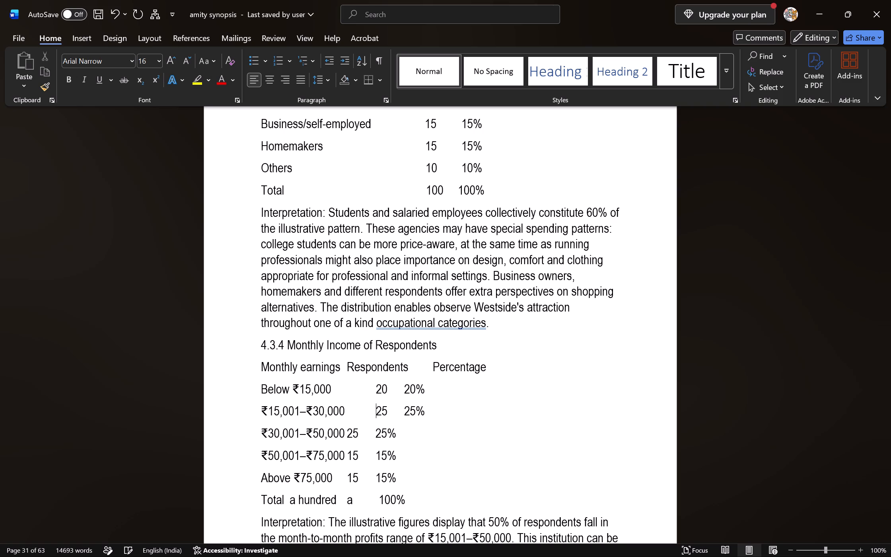
# Add spacing before the 25 in the "₹30,001–₹50,000" row so its figures line up with the income rows above.
pyautogui.click(346, 432)
pyautogui.press('space')
pyautogui.press('space')
pyautogui.press('space')
pyautogui.press('space')
pyautogui.press('space')
pyautogui.press('space')
pyautogui.press('space')
pyautogui.press('space')
pyautogui.press('space')
pyautogui.press('space')
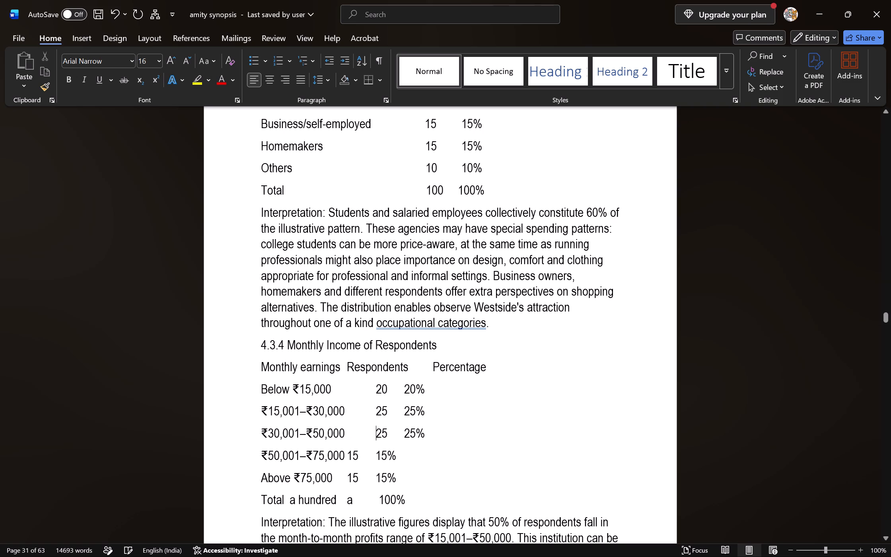
# Add spacing before the 15 in the "₹50,001–₹75,000" row so its figures line up with the income rows above.
pyautogui.click(346, 454)
pyautogui.press('space')
pyautogui.press('space')
pyautogui.press('space')
pyautogui.press('space')
pyautogui.press('space')
pyautogui.press('space')
pyautogui.press('space')
pyautogui.press('space')
pyautogui.press('space')
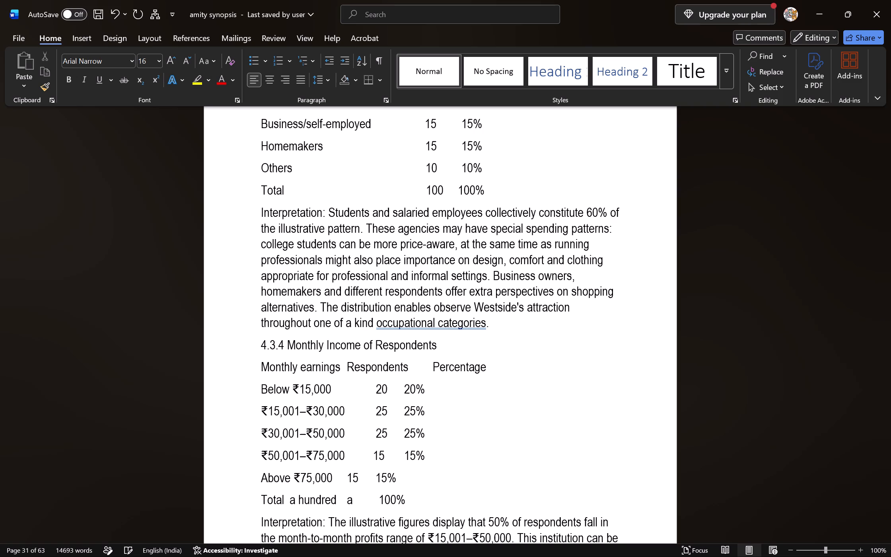
pyautogui.press('space')
# Add spacing before the 15 in the "Above ₹75,000" row so its figures line up with the income rows above.
pyautogui.click(348, 477)
pyautogui.press('space')
pyautogui.press('space')
pyautogui.press('space')
pyautogui.press('space')
pyautogui.press('space')
pyautogui.press('space')
pyautogui.press('space')
pyautogui.press('space')
pyautogui.press('space')
pyautogui.press('space')
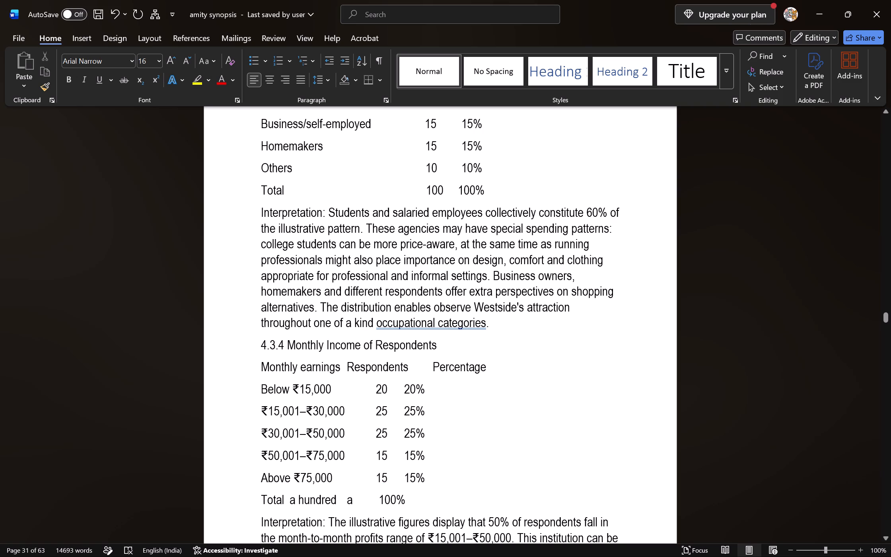
# Replace "a hundred a" in the monthly income Total row with 100, separated by spaces from the 100%.
pyautogui.moveTo(289, 501); pyautogui.dragTo(361, 503)
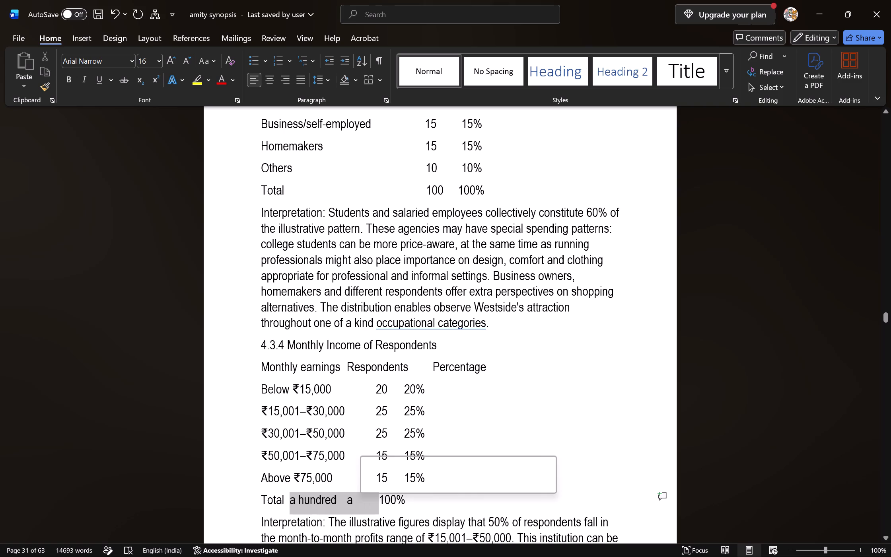
pyautogui.press('BackSpace')
pyautogui.press('1')
pyautogui.press('0')
pyautogui.press('0')
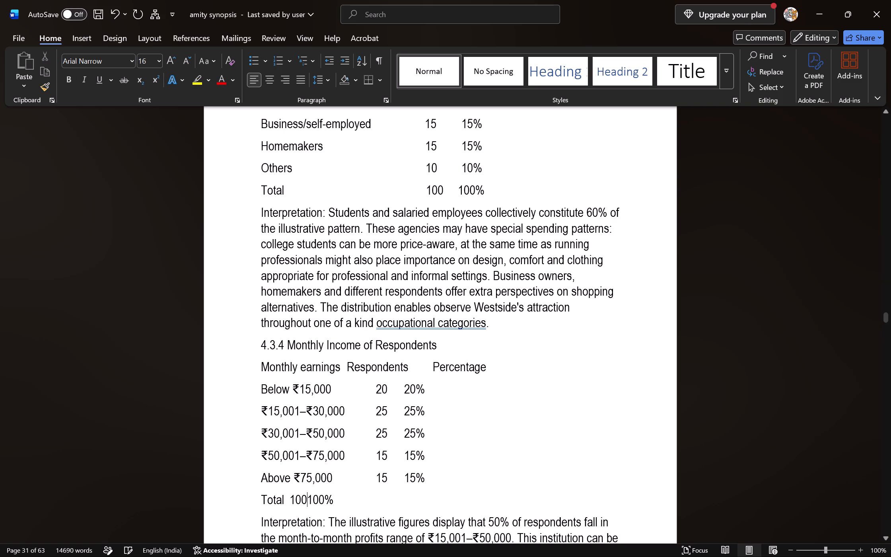
pyautogui.press('space')
pyautogui.press('space')
pyautogui.press('space')
# Add spacing before the 100 and the 100% in the monthly income Total row to line them up with the figures above.
pyautogui.click(291, 501)
pyautogui.press('space')
pyautogui.press('space')
pyautogui.press('space')
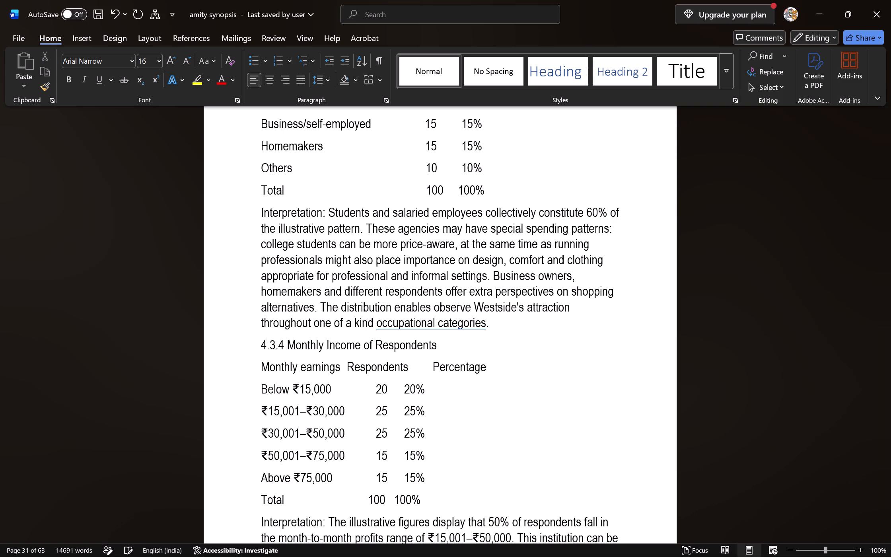
pyautogui.press('space')
pyautogui.press('space')
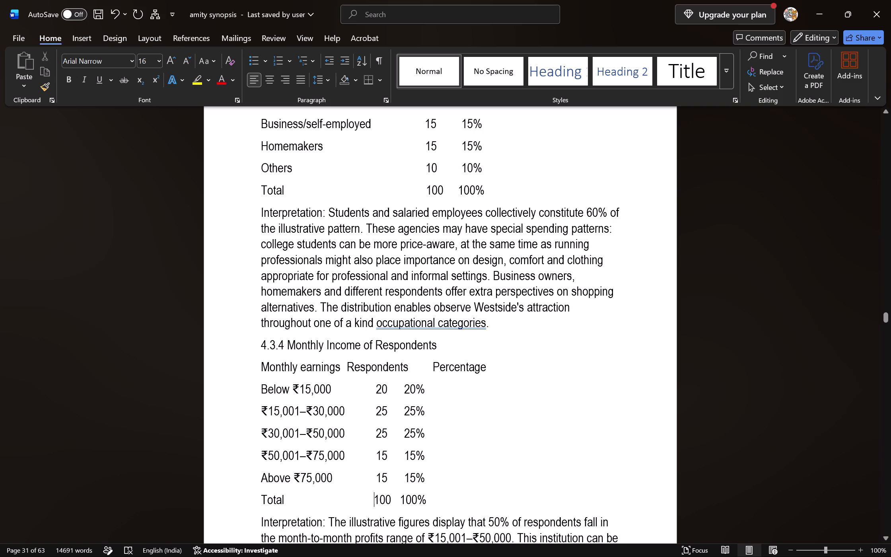
pyautogui.click(396, 499)
pyautogui.press('space')
# Make the "4.4 Awareness and Purchasing Behaviour" heading bold and underlined.
pyautogui.scroll(-4, 415, 469)
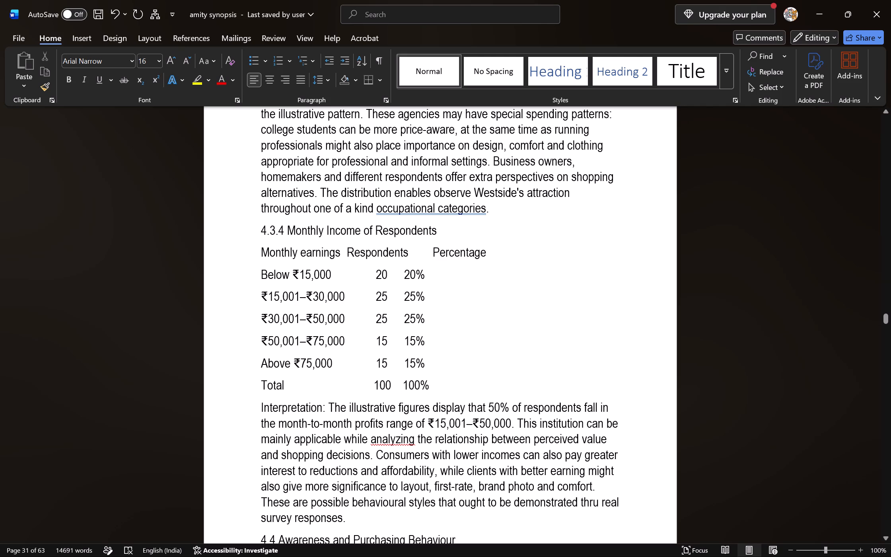
pyautogui.scroll(-1, 414, 476)
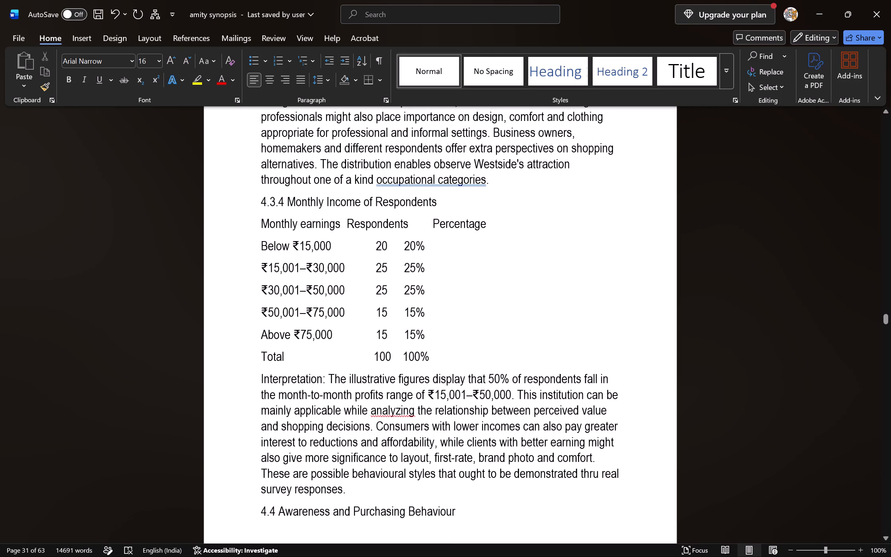
pyautogui.scroll(-7, 414, 476)
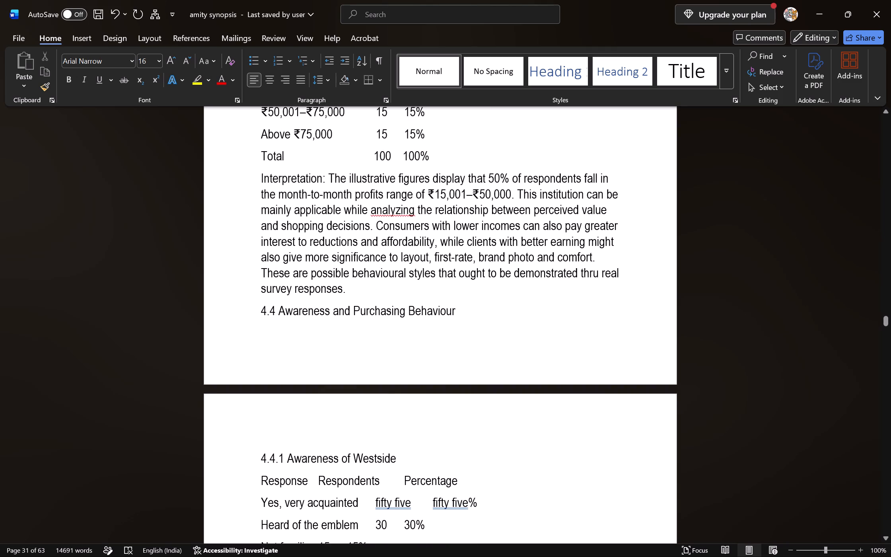
pyautogui.moveTo(261, 311); pyautogui.dragTo(447, 323)
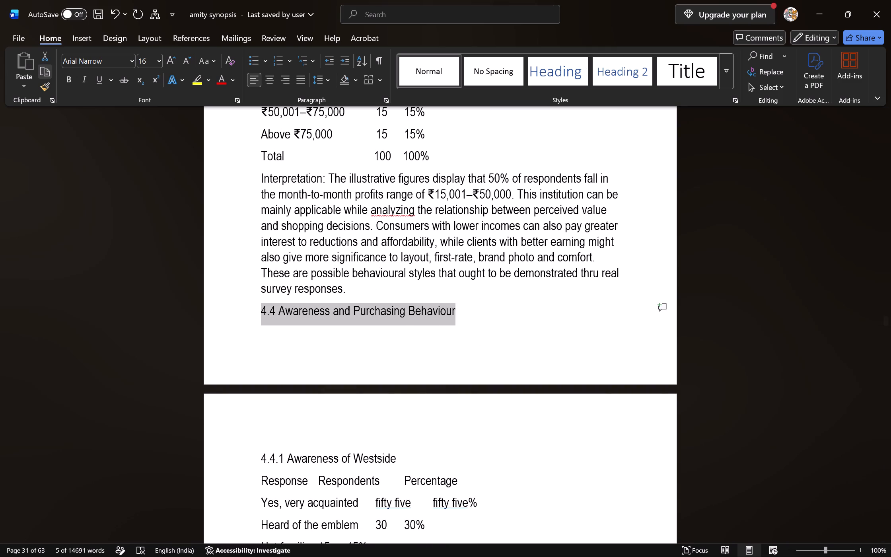
pyautogui.click(70, 82)
pyautogui.click(96, 83)
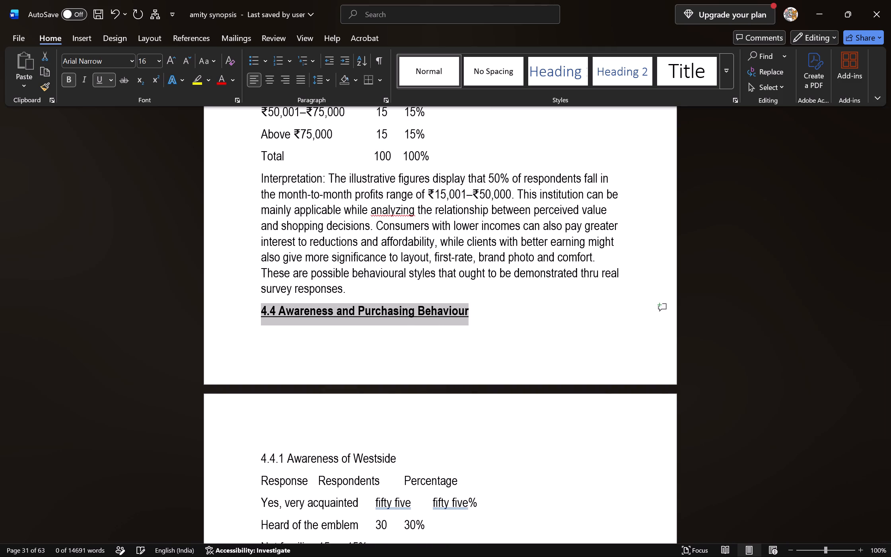
# Make the "4.4.1 Awareness of Westside" subheading bold.
pyautogui.scroll(-4, 444, 337)
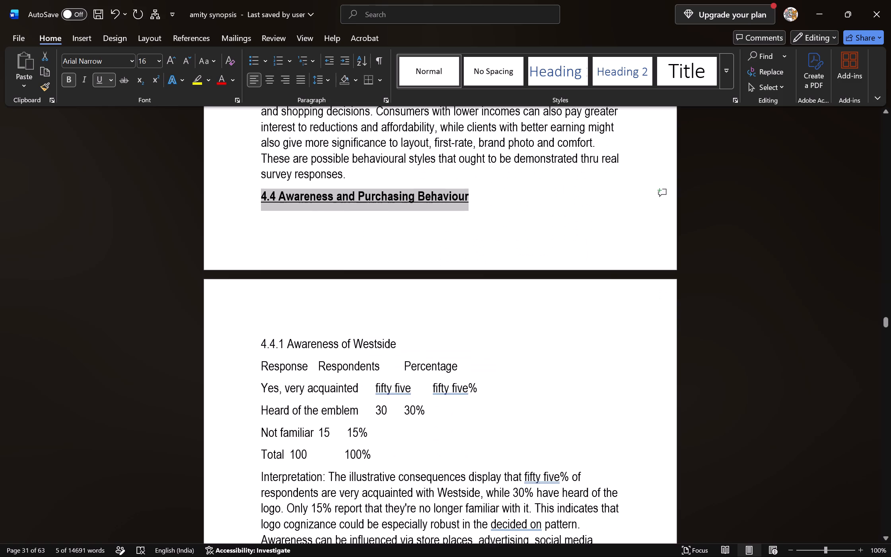
pyautogui.moveTo(256, 342); pyautogui.dragTo(332, 347)
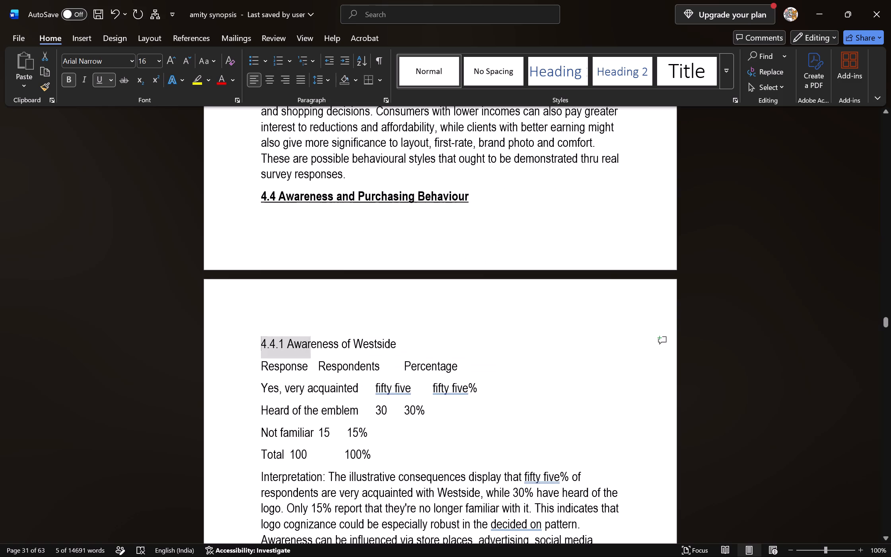
pyautogui.moveTo(332, 347); pyautogui.dragTo(389, 346)
pyautogui.click(73, 77)
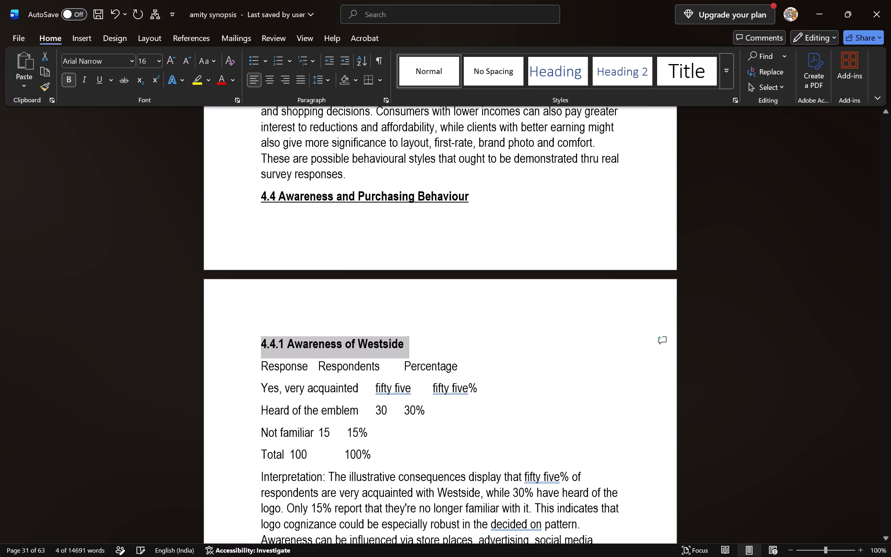
# Replace the spelled-out figures in the "Yes, very acquainted" row with 45 and 45%.
pyautogui.moveTo(374, 388); pyautogui.dragTo(490, 395)
pyautogui.press('4')
pyautogui.press('5')
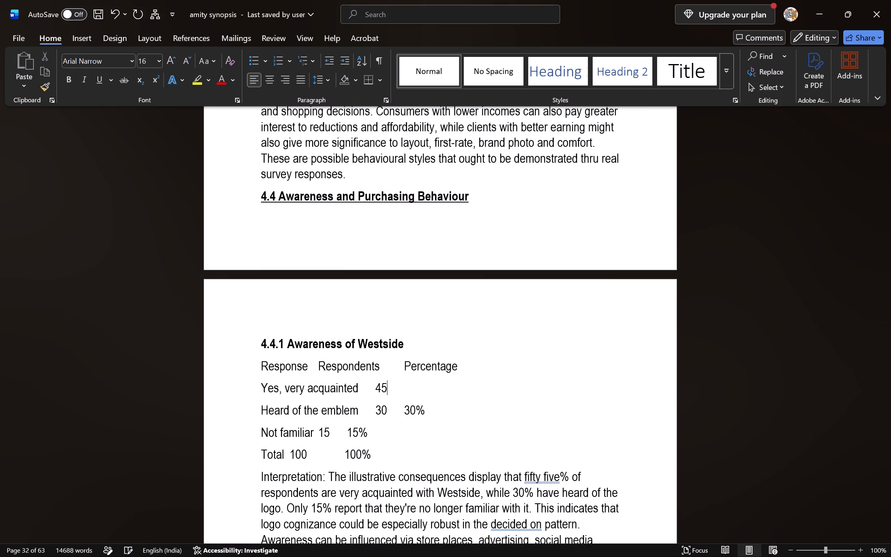
pyautogui.press('space')
pyautogui.press('space')
pyautogui.write('45')
pyautogui.hotkey('shift', '%')
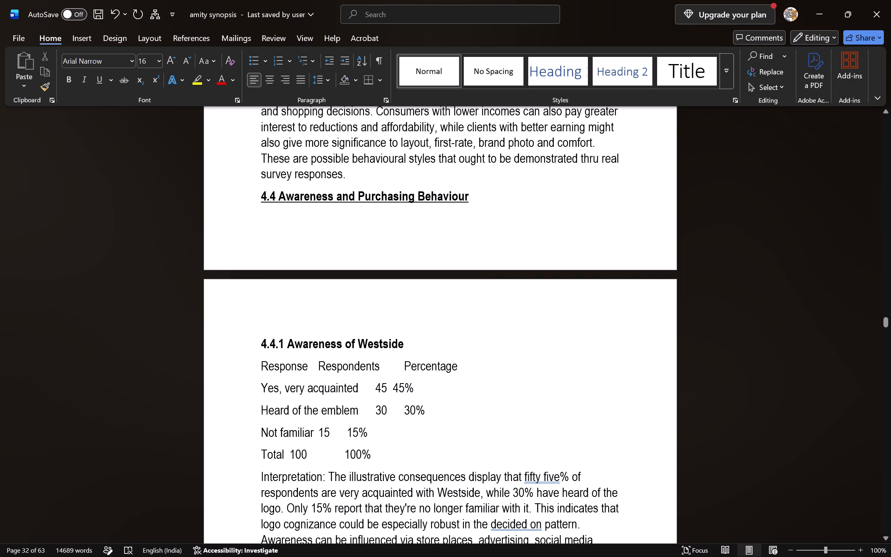
# Add five spaces before the 45% in the "Yes, very acquainted" row to bring it near the percentage below.
pyautogui.click(393, 389)
pyautogui.press('space')
pyautogui.press('space')
pyautogui.press('space')
pyautogui.press('space')
pyautogui.press('space')
# Add spacing before "Respondents" in the Awareness of Westside header row to move both figure column headings beyond the response labels.
pyautogui.click(317, 364)
pyautogui.press('space')
pyautogui.press('space')
pyautogui.press('space')
pyautogui.press('space')
pyautogui.press('space')
pyautogui.press('space')
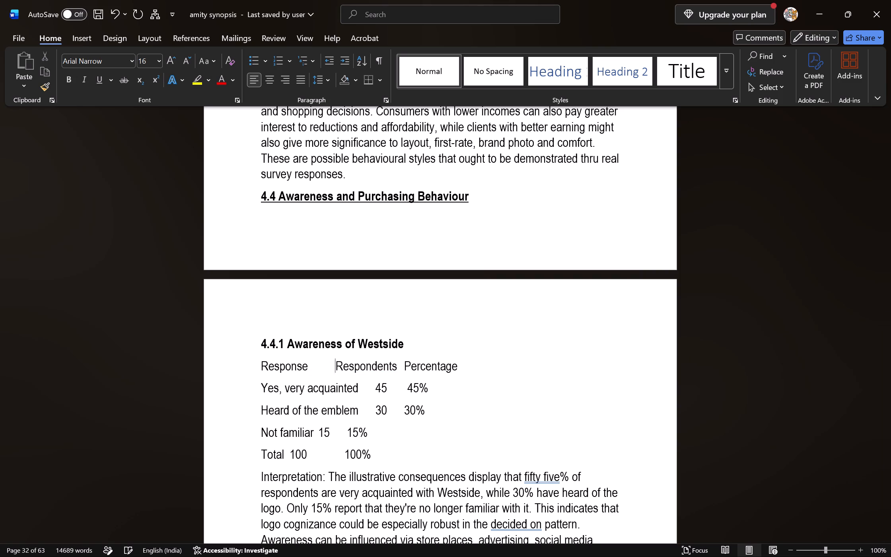
pyautogui.press('space')
pyautogui.press('space')
pyautogui.press('space')
pyautogui.press('space')
pyautogui.press('space')
pyautogui.press('space')
pyautogui.press('space')
pyautogui.press('space')
pyautogui.press('space')
pyautogui.press('space')
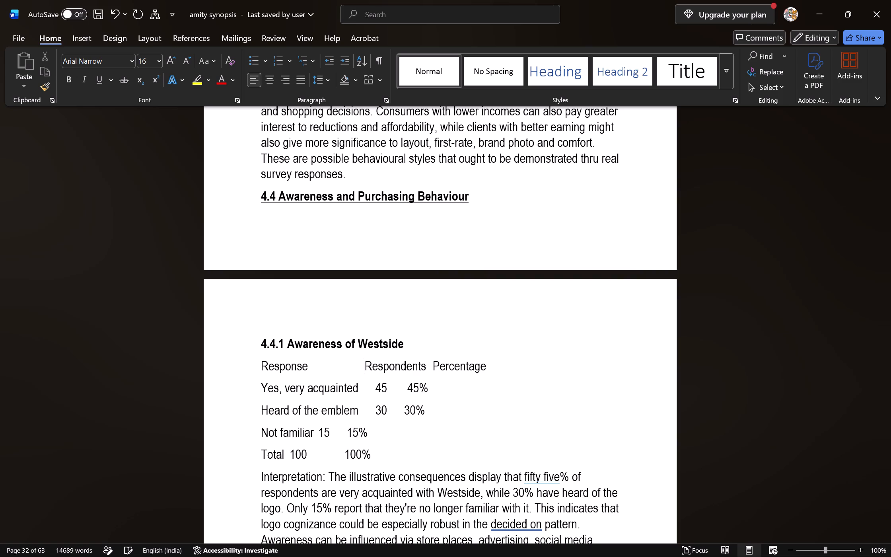
pyautogui.press('space')
pyautogui.press('space')
pyautogui.press('space')
pyautogui.press('space')
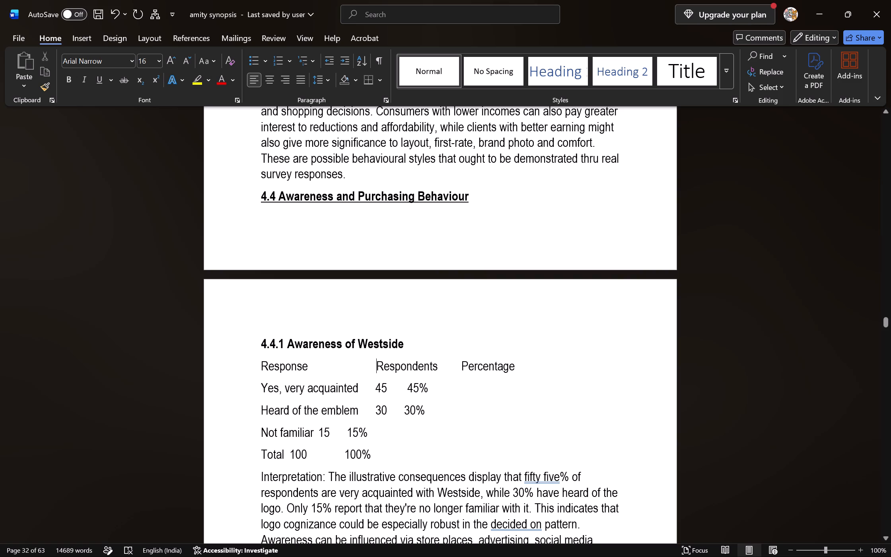
# Add spacing before the 45 in the "Yes, very acquainted" row to place it under the Respondents heading.
pyautogui.click(371, 391)
pyautogui.press('space')
pyautogui.press('space')
pyautogui.press('space')
pyautogui.press('space')
pyautogui.press('space')
pyautogui.press('space')
pyautogui.press('space')
pyautogui.press('space')
pyautogui.press('space')
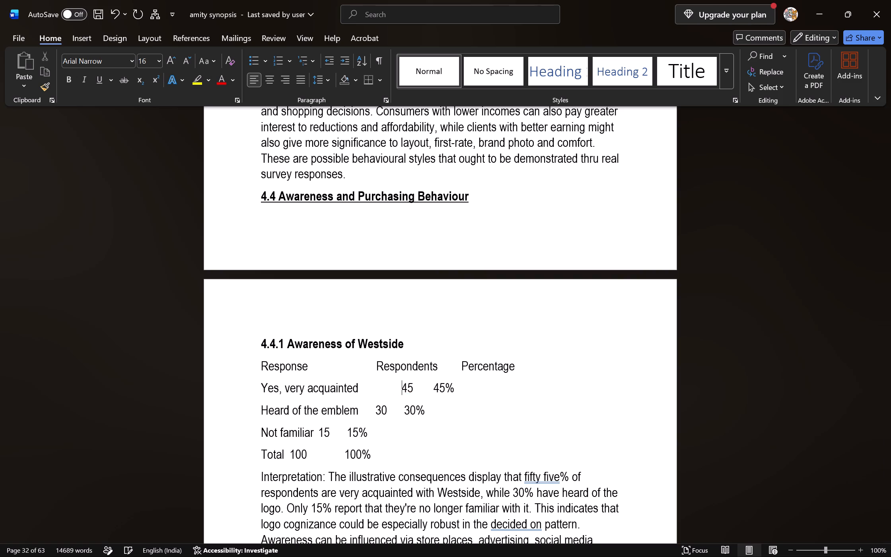
# Add spacing before the 45% in the "Yes, very acquainted" row to place it under the Percentage heading.
pyautogui.click(427, 388)
pyautogui.press('space')
pyautogui.press('space')
pyautogui.press('space')
pyautogui.press('space')
pyautogui.press('space')
pyautogui.press('space')
pyautogui.press('space')
pyautogui.press('space')
pyautogui.press('space')
pyautogui.press('space')
pyautogui.press('space')
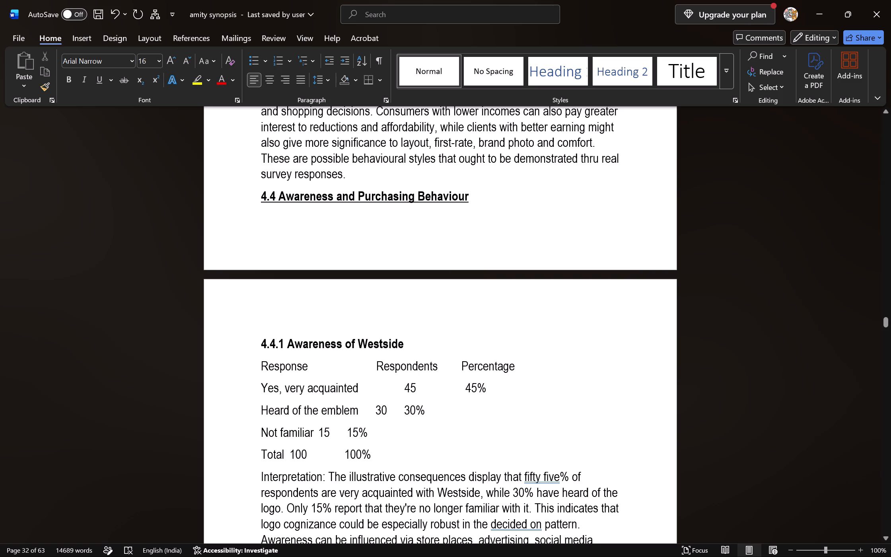
# Add ten spaces before the 30 in the "Heard of the emblem" row to line it up under the 45.
pyautogui.click(373, 409)
pyautogui.press('space')
pyautogui.press('space')
pyautogui.press('space')
pyautogui.press('space')
pyautogui.press('space')
pyautogui.press('space')
pyautogui.press('space')
pyautogui.press('space')
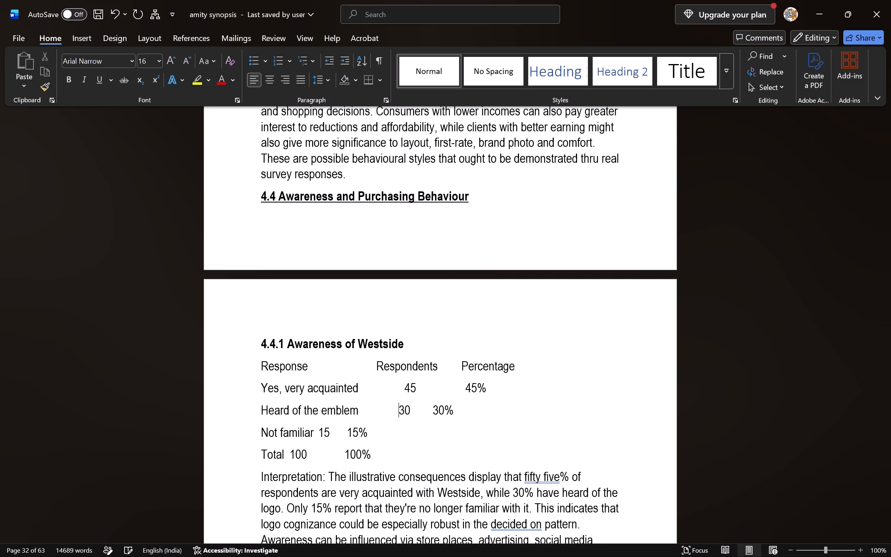
pyautogui.press('space')
pyautogui.press('space')
# Add spacing before the 30% in the "Heard of the emblem" row to line it up under the 45%.
pyautogui.click(428, 413)
pyautogui.press('space')
pyautogui.press('space')
pyautogui.press('space')
pyautogui.press('space')
pyautogui.press('space')
pyautogui.press('space')
pyautogui.press('space')
pyautogui.press('space')
pyautogui.press('space')
pyautogui.press('space')
pyautogui.press('space')
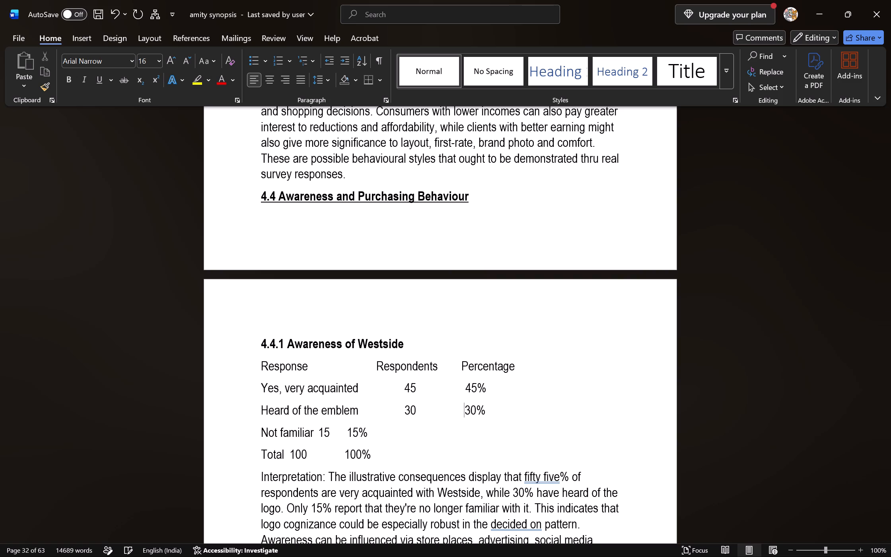
# Add spacing before the 15 in the "Not familiar" row to line it up with the respondent figures above.
pyautogui.click(321, 434)
pyautogui.press('space')
pyautogui.press('space')
pyautogui.press('space')
pyautogui.press('space')
pyautogui.press('space')
pyautogui.press('space')
pyautogui.press('space')
pyautogui.press('space')
pyautogui.press('space')
pyautogui.press('space')
pyautogui.press('space')
pyautogui.press('space')
pyautogui.press('space')
pyautogui.press('space')
pyautogui.press('space')
pyautogui.press('space')
pyautogui.press('space')
pyautogui.press('space')
pyautogui.press('space')
pyautogui.press('space')
pyautogui.press('space')
pyautogui.press('space')
pyautogui.press('space')
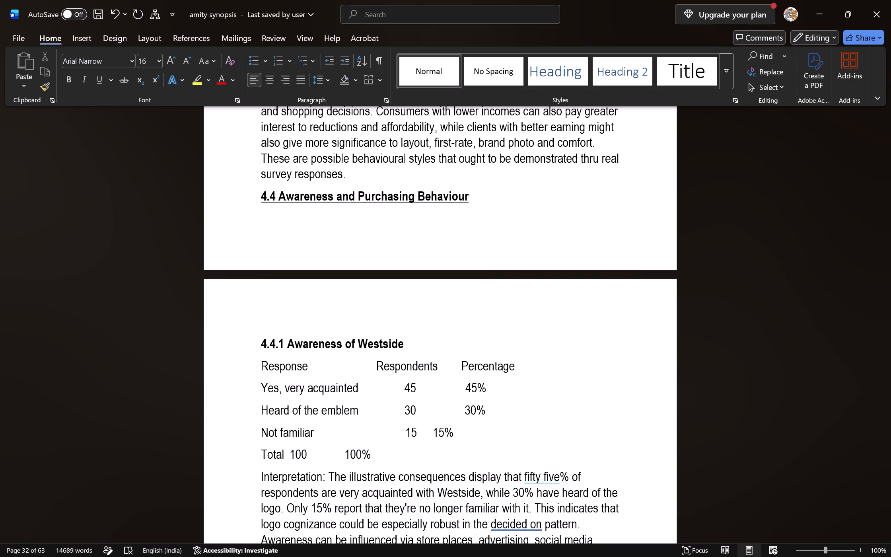
pyautogui.press('BackSpace')
# Add spacing before the 15% in the "Not familiar" row to line it up with the percentages above.
pyautogui.click(427, 438)
pyautogui.press('space')
pyautogui.press('space')
pyautogui.press('space')
pyautogui.press('space')
pyautogui.press('space')
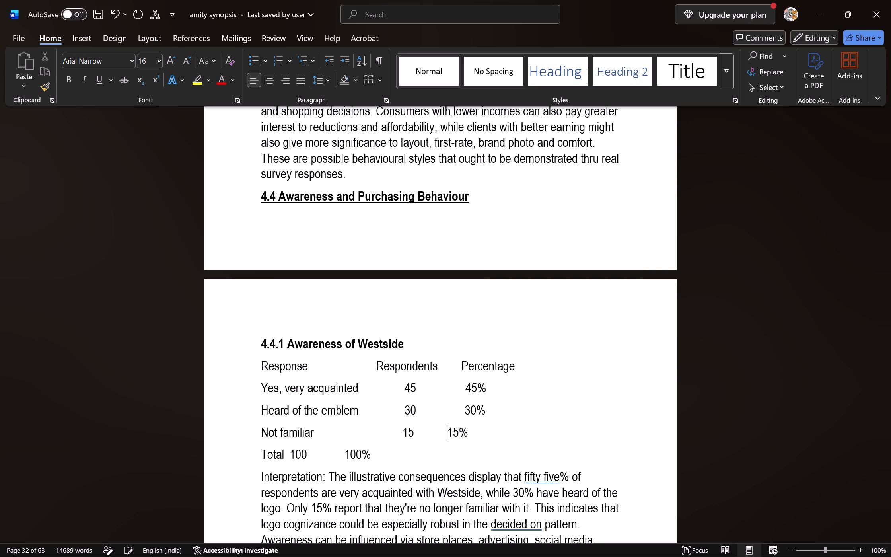
pyautogui.press('space')
pyautogui.press('space')
pyautogui.press('space')
pyautogui.press('space')
pyautogui.press('space')
pyautogui.press('space')
# Add spacing before the 100 in the Awareness of Westside Total row to place it in the Respondents column.
pyautogui.click(290, 454)
pyautogui.press('space')
pyautogui.press('space')
pyautogui.press('space')
pyautogui.press('space')
pyautogui.press('space')
pyautogui.press('space')
pyautogui.press('space')
pyautogui.press('space')
pyautogui.press('space')
pyautogui.press('space')
pyautogui.press('space')
pyautogui.press('space')
pyautogui.press('space')
pyautogui.press('space')
pyautogui.press('space')
pyautogui.press('space')
pyautogui.press('space')
pyautogui.press('space')
pyautogui.press('space')
pyautogui.press('space')
pyautogui.press('space')
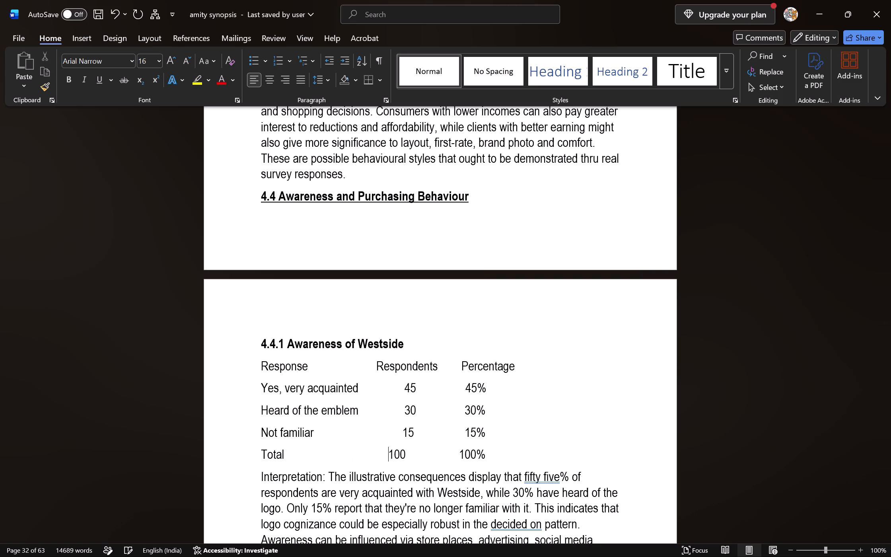
pyautogui.press('space')
pyautogui.press('space')
pyautogui.press('space')
pyautogui.press('space')
pyautogui.press('space')
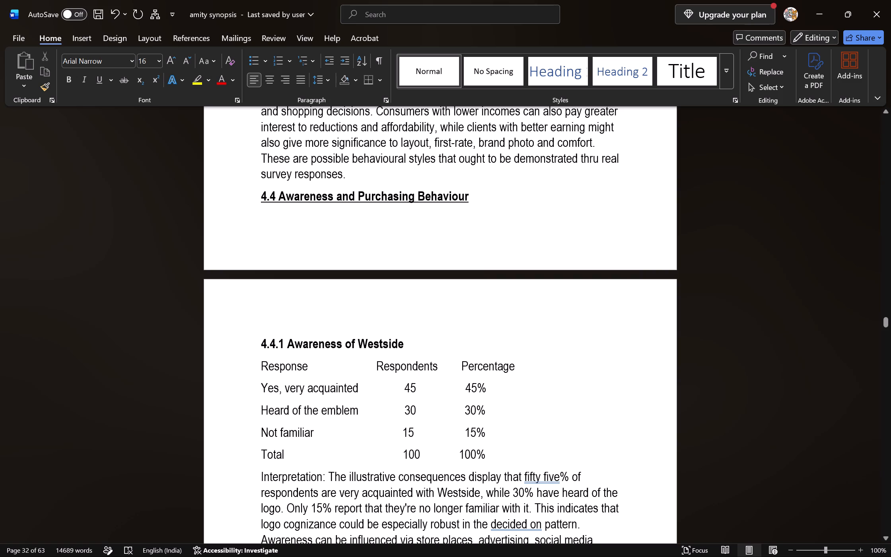
# Add two spaces before the 100% in the Awareness of Westside Total row to line it up with the percentages above.
pyautogui.click(449, 452)
pyautogui.press('space')
pyautogui.press('space')
# Replace the spelled-out "fifty five" in the Awareness of Westside interpretation with 55, keeping the percent sign.
pyautogui.scroll(-2, 449, 452)
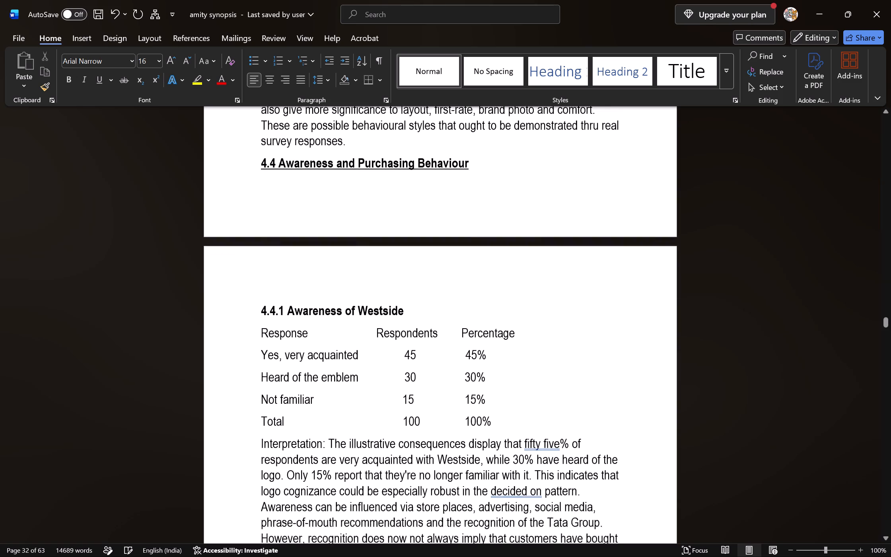
pyautogui.scroll(-4, 449, 452)
pyautogui.click(559, 307)
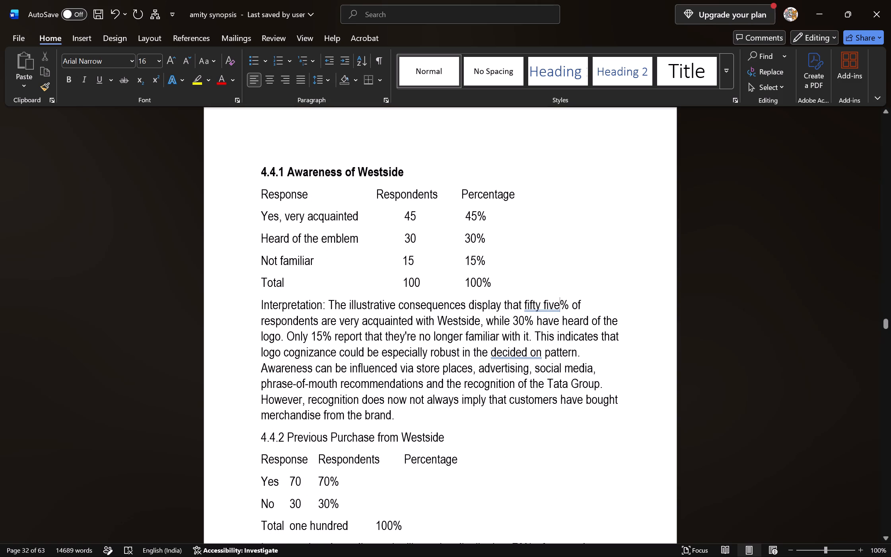
pyautogui.press('BackSpace')
pyautogui.press('BackSpace')
pyautogui.press('BackSpace')
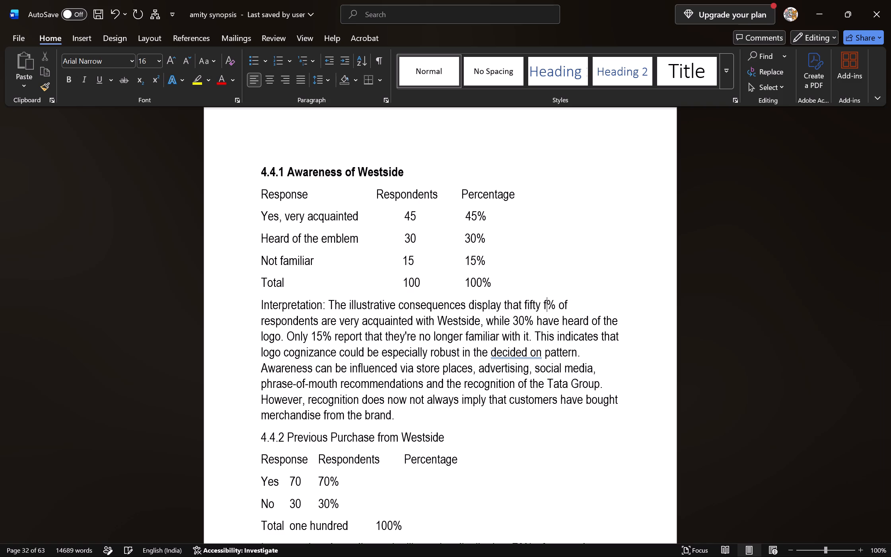
pyautogui.press('BackSpace')
pyautogui.press('BackSpace')
pyautogui.press('BackSpace')
pyautogui.press('BackSpace')
pyautogui.press('BackSpace')
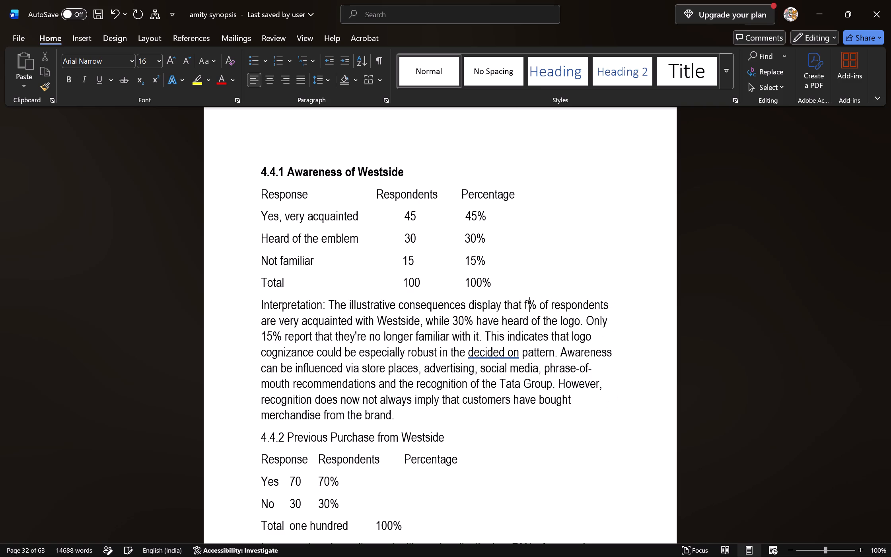
pyautogui.press('BackSpace')
pyautogui.press('BackSpace')
pyautogui.write('55')
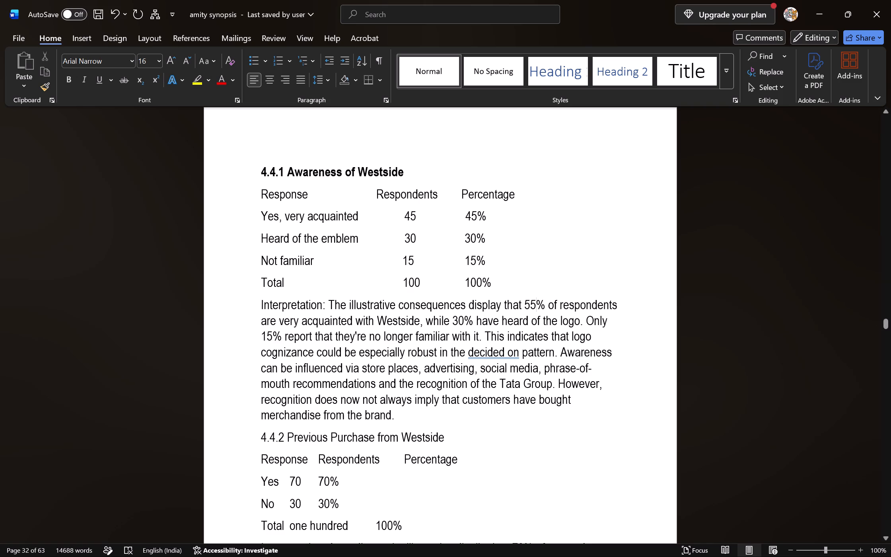
# Add twenty spaces before the 70 in the Yes row of 4.4.2 Previous Purchase to place it under Respondents.
pyautogui.scroll(-5, 572, 347)
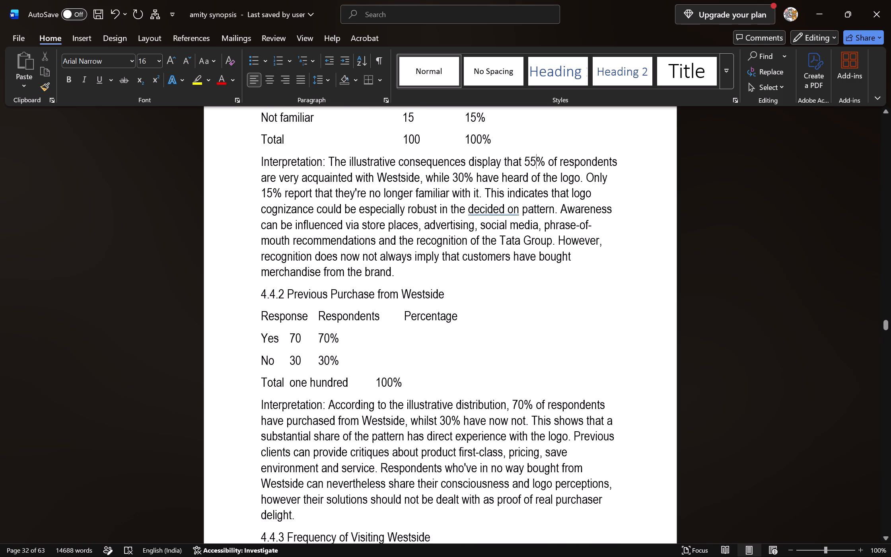
pyautogui.click(283, 339)
pyautogui.press('space')
pyautogui.press('space')
pyautogui.press('space')
pyautogui.press('space')
pyautogui.press('space')
pyautogui.press('space')
pyautogui.press('space')
pyautogui.press('space')
pyautogui.press('space')
pyautogui.press('space')
pyautogui.press('space')
pyautogui.press('space')
pyautogui.press('space')
pyautogui.press('space')
pyautogui.press('space')
pyautogui.press('space')
pyautogui.press('space')
pyautogui.press('space')
pyautogui.press('space')
pyautogui.press('space')
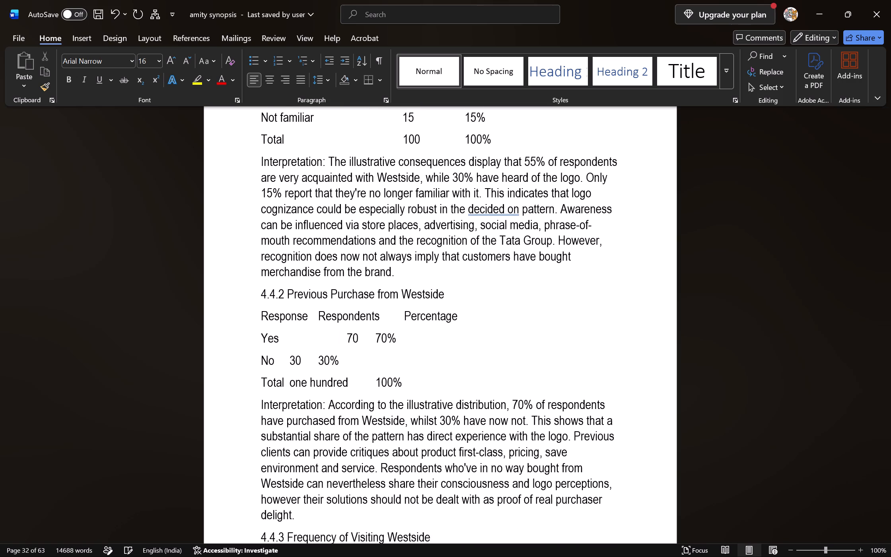
# Add twenty spaces before the 30 in the No row of 4.4.2 Previous Purchase to line it up under the 70.
pyautogui.click(283, 358)
pyautogui.press('space')
pyautogui.press('space')
pyautogui.press('space')
pyautogui.press('space')
pyautogui.press('space')
pyautogui.press('space')
pyautogui.press('space')
pyautogui.press('space')
pyautogui.press('space')
pyautogui.press('space')
pyautogui.press('space')
pyautogui.press('space')
pyautogui.press('space')
pyautogui.press('space')
pyautogui.press('space')
pyautogui.press('space')
pyautogui.press('space')
pyautogui.press('space')
pyautogui.press('space')
pyautogui.press('space')
# Add spaces after the 70 in the Yes row of 4.4.2 Previous Purchase to move 70% under Percentage.
pyautogui.click(362, 332)
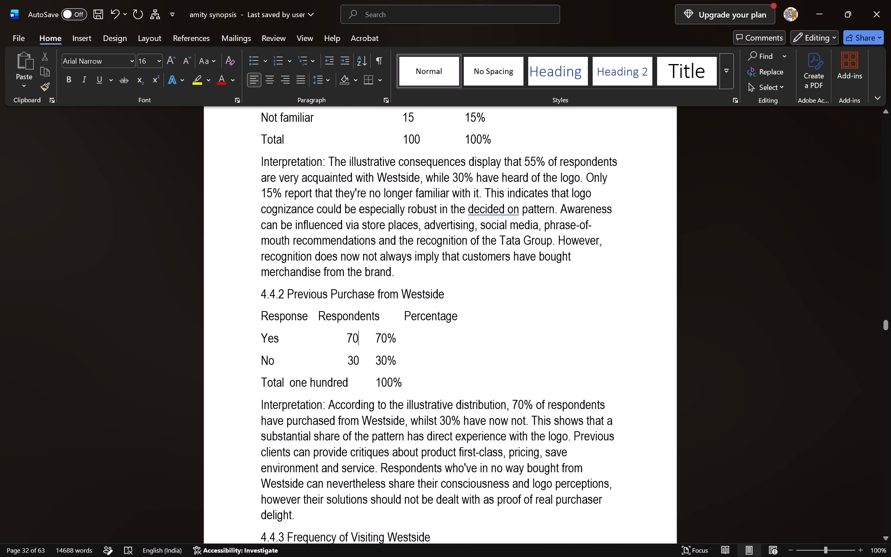
pyautogui.press('space')
pyautogui.press('space')
pyautogui.press('space')
pyautogui.press('space')
# Add eleven spaces after the 30 in the No row of 4.4.2 Previous Purchase to move 30% under Percentage.
pyautogui.click(363, 362)
pyautogui.press('space')
pyautogui.press('space')
pyautogui.press('space')
pyautogui.press('space')
pyautogui.press('space')
pyautogui.press('space')
pyautogui.press('space')
pyautogui.press('space')
pyautogui.press('space')
pyautogui.press('space')
pyautogui.press('space')
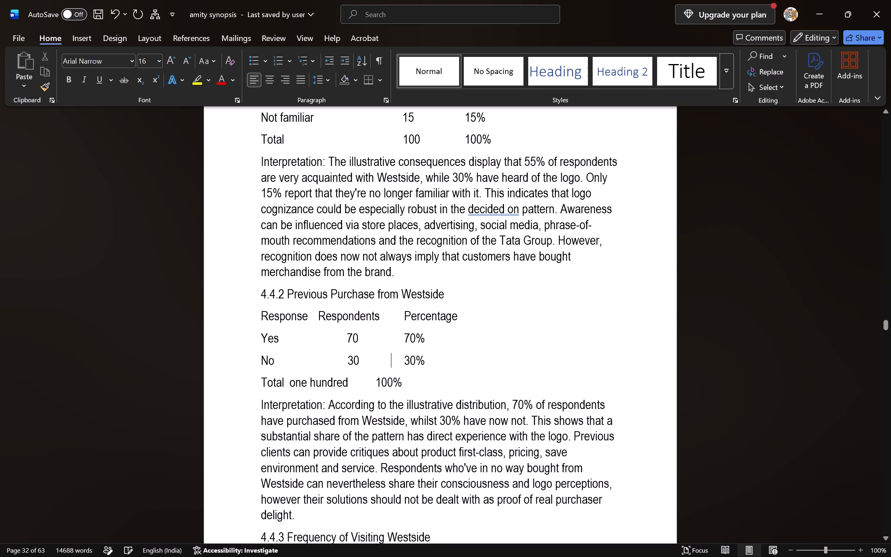
# Replace the spelled-out "one hundred" in the Total row of 4.4.2 Previous Purchase with 100.
pyautogui.moveTo(289, 383); pyautogui.dragTo(345, 385)
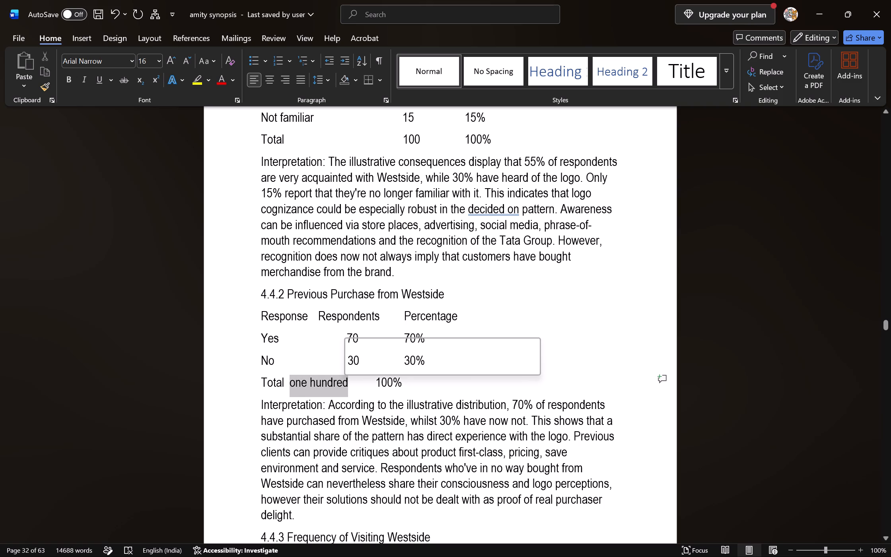
pyautogui.press('BackSpace')
pyautogui.press('1')
pyautogui.press('0')
pyautogui.press('0')
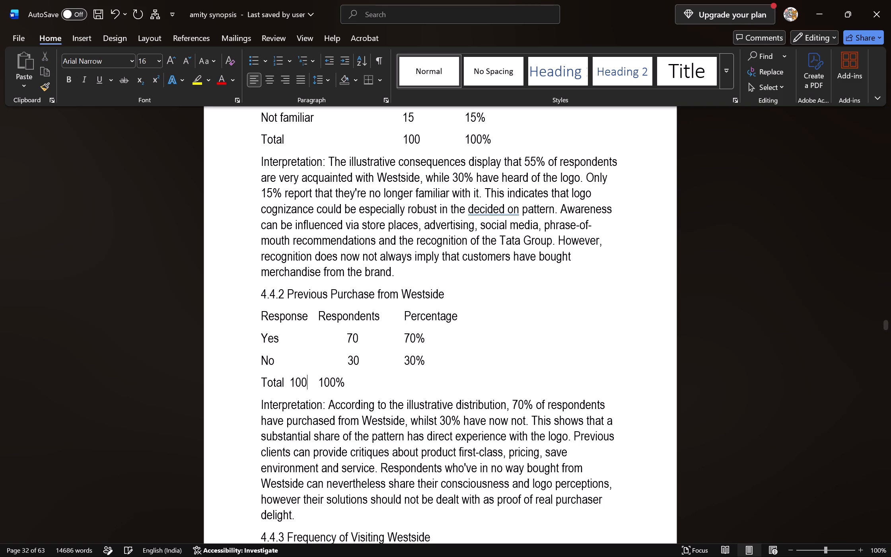
# Add eighteen spaces before the 100 in the 4.4.2 Previous Purchase Total row to line it up under the 30.
pyautogui.press('Left')
pyautogui.press('Left')
pyautogui.press('Left')
pyautogui.press('space')
pyautogui.press('space')
pyautogui.press('space')
pyautogui.press('space')
pyautogui.press('space')
pyautogui.press('space')
pyautogui.press('space')
pyautogui.press('space')
pyautogui.press('space')
pyautogui.press('space')
pyautogui.press('space')
pyautogui.press('space')
pyautogui.press('space')
pyautogui.press('space')
pyautogui.press('space')
pyautogui.press('space')
pyautogui.press('space')
pyautogui.press('space')
pyautogui.press('space')
pyautogui.press('space')
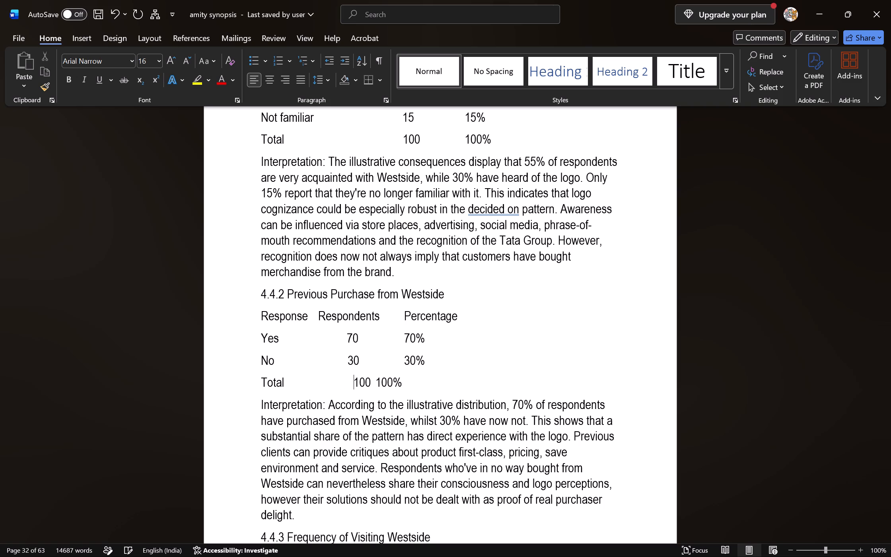
pyautogui.press('BackSpace')
pyautogui.press('BackSpace')
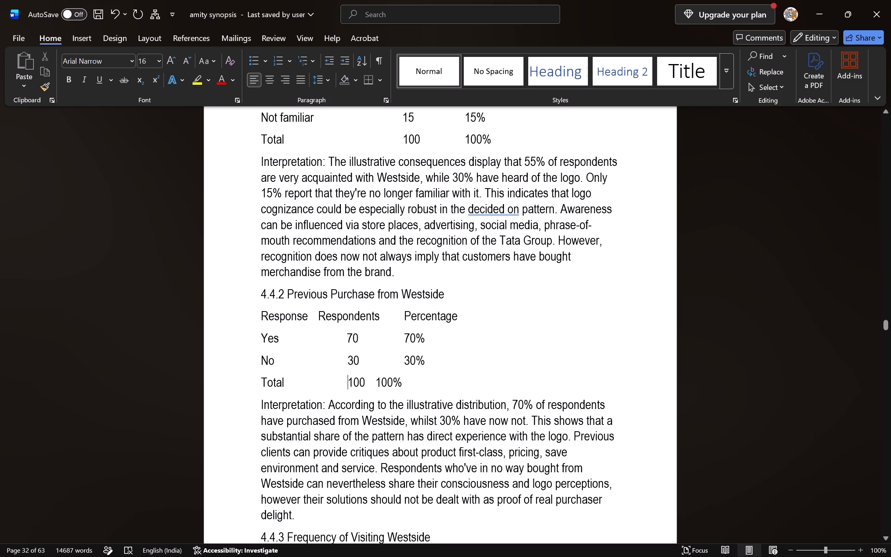
# Add ten spaces before the 100% in the 4.4.2 Previous Purchase Total row to line it up with the percentages above.
pyautogui.click(374, 386)
pyautogui.press('space')
pyautogui.press('space')
pyautogui.press('space')
pyautogui.press('space')
pyautogui.press('space')
pyautogui.press('space')
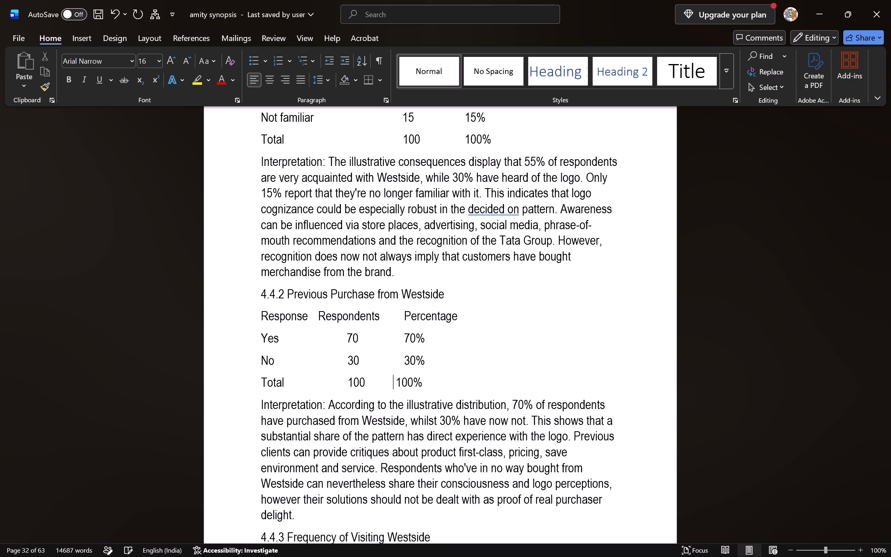
pyautogui.press('space')
pyautogui.press('space')
pyautogui.press('space')
pyautogui.press('space')
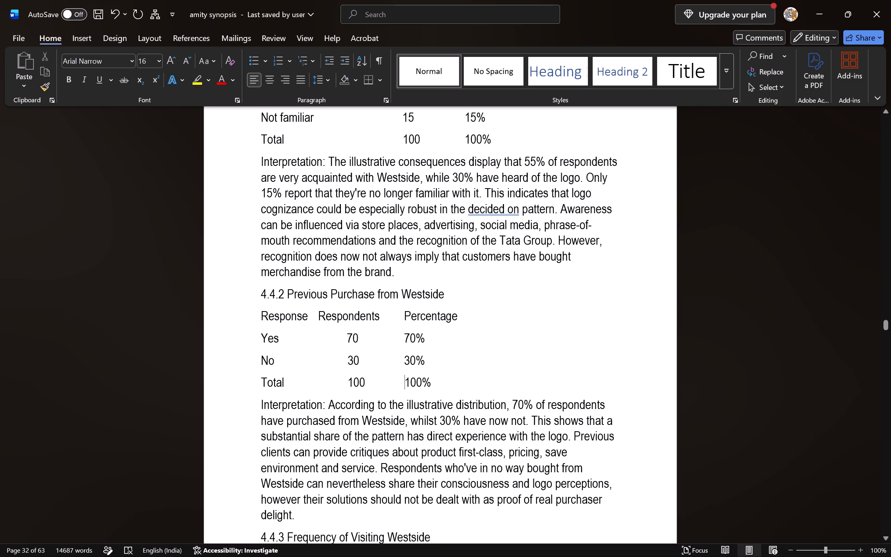
# Make the heading "4.4.2 Previous Purchase from Westside" bold.
pyautogui.scroll(-6, 446, 384)
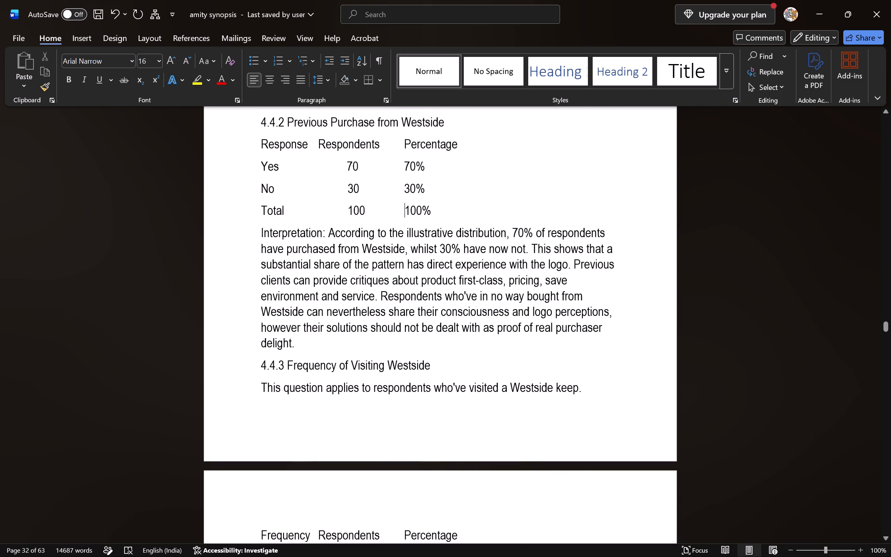
pyautogui.scroll(5, 299, 292)
pyautogui.moveTo(253, 264); pyautogui.dragTo(261, 264)
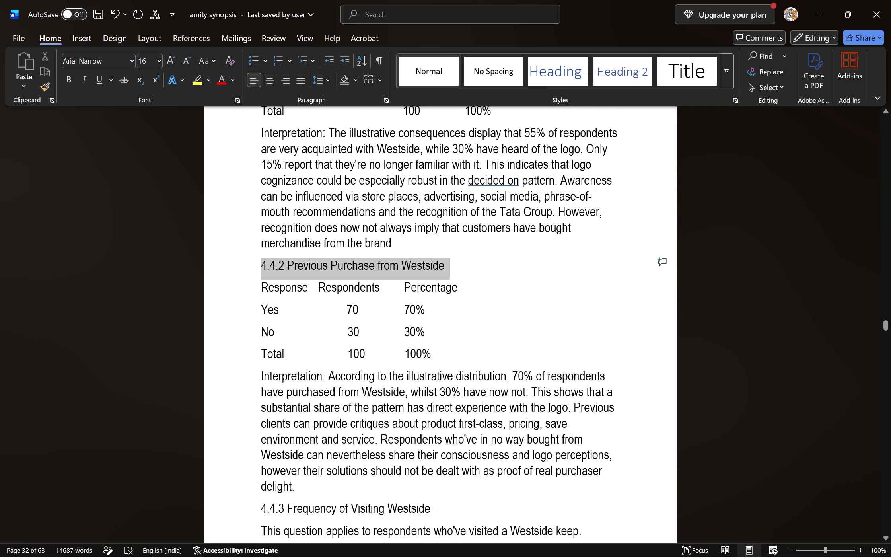
pyautogui.moveTo(261, 264); pyautogui.dragTo(320, 263)
pyautogui.click(71, 80)
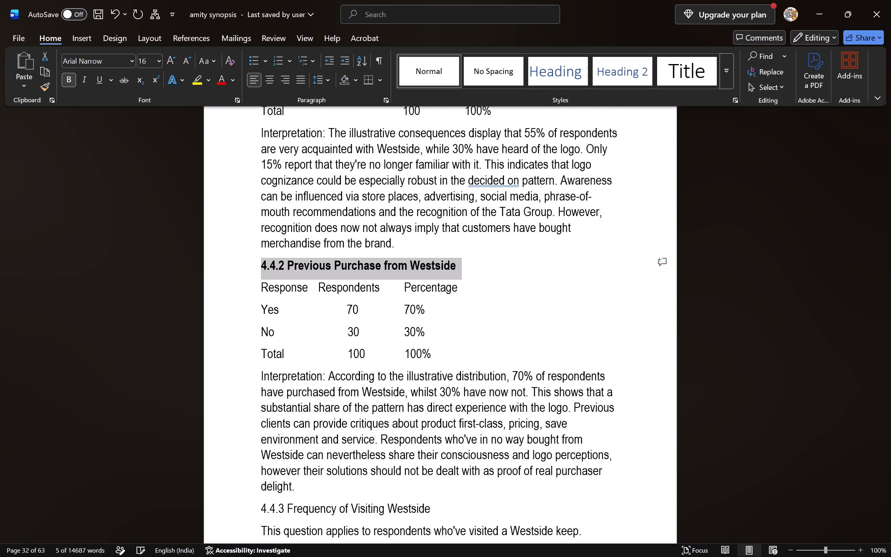
# Make the heading "4.4.3 Frequency of Visiting Westside" bold.
pyautogui.scroll(9, 565, 319)
pyautogui.scroll(-3, 566, 327)
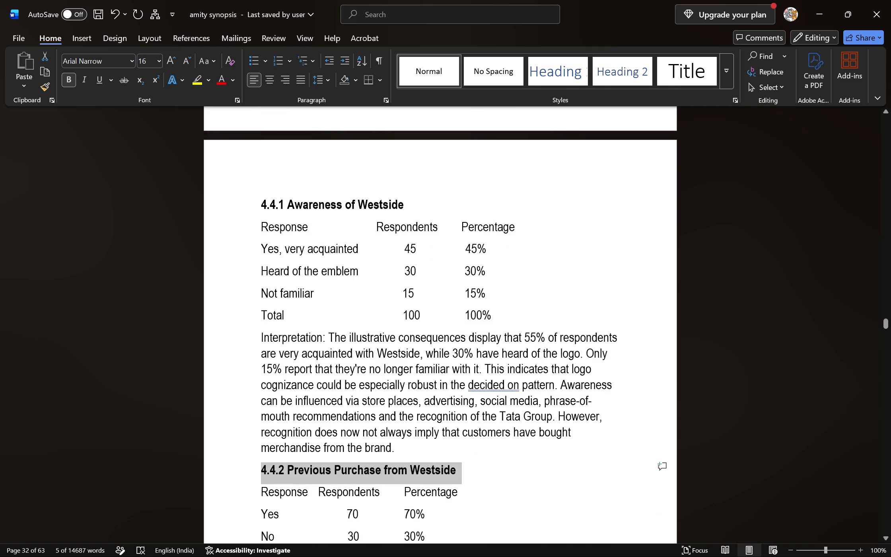
pyautogui.scroll(-10, 570, 359)
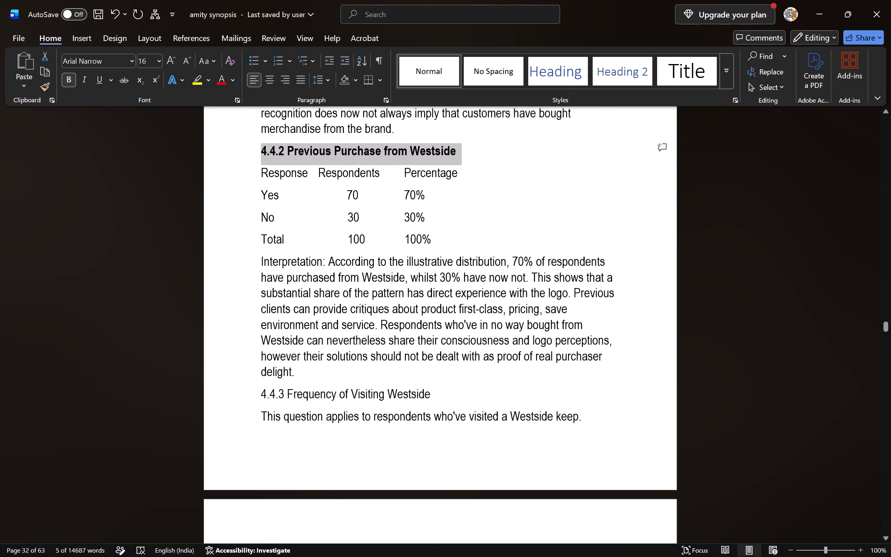
pyautogui.moveTo(257, 397); pyautogui.dragTo(434, 394)
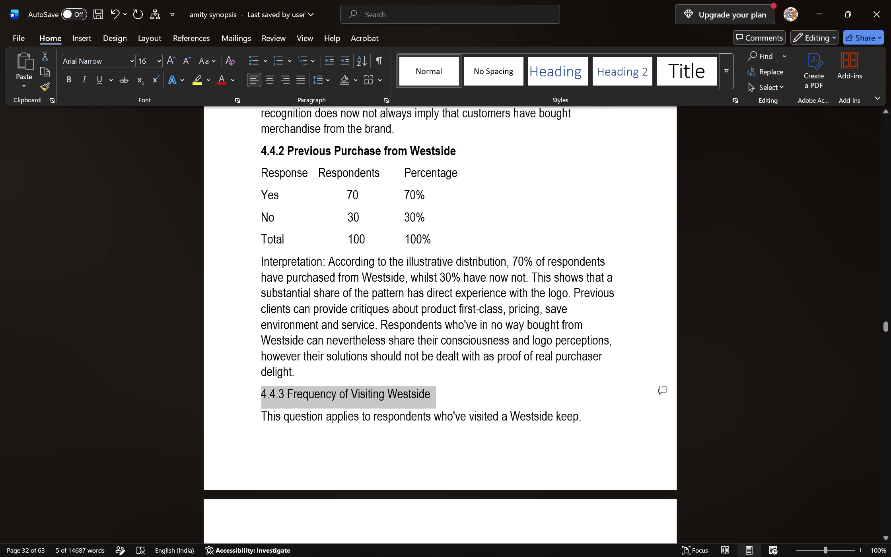
pyautogui.click(68, 86)
# Add 26 spaces before the Respondents column header of the 4.4.3 Frequency of Visiting table to separate it from Frequency.
pyautogui.scroll(-8, 247, 298)
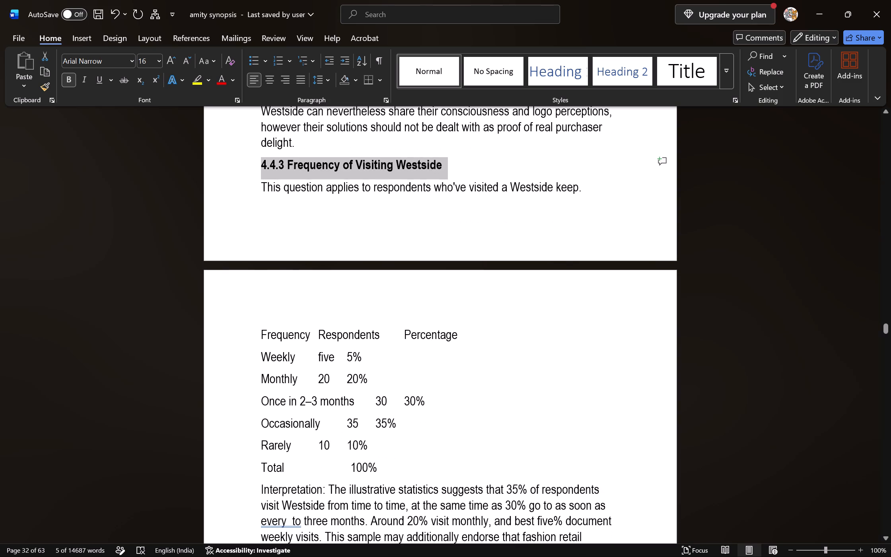
pyautogui.click(315, 338)
pyautogui.press('space')
pyautogui.press('space')
pyautogui.press('space')
pyautogui.press('space')
pyautogui.press('space')
pyautogui.press('space')
pyautogui.press('space')
pyautogui.press('space')
pyautogui.press('space')
pyautogui.press('space')
pyautogui.press('space')
pyautogui.press('space')
pyautogui.press('space')
pyautogui.press('space')
pyautogui.press('space')
pyautogui.press('space')
pyautogui.press('space')
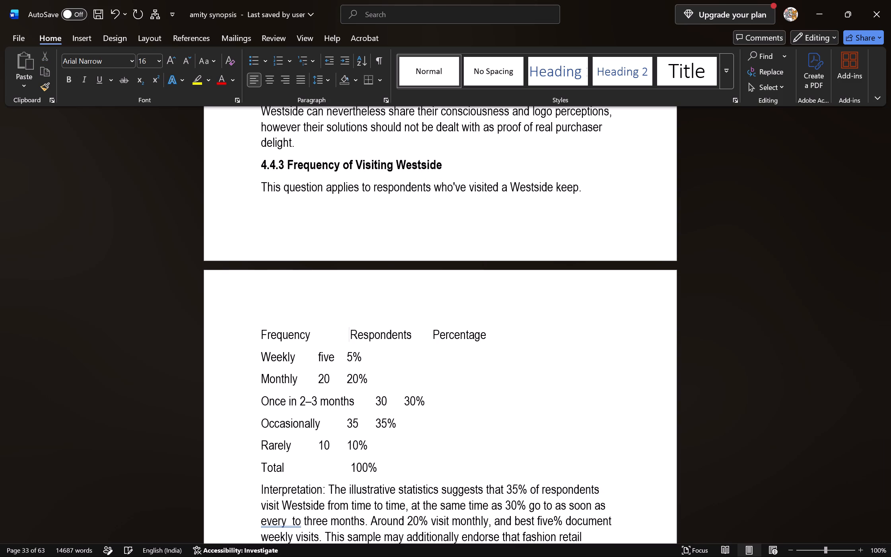
pyautogui.press('space')
pyautogui.press('space')
pyautogui.press('space')
pyautogui.press('space')
pyautogui.press('space')
pyautogui.press('space')
pyautogui.press('space')
pyautogui.press('space')
pyautogui.press('space')
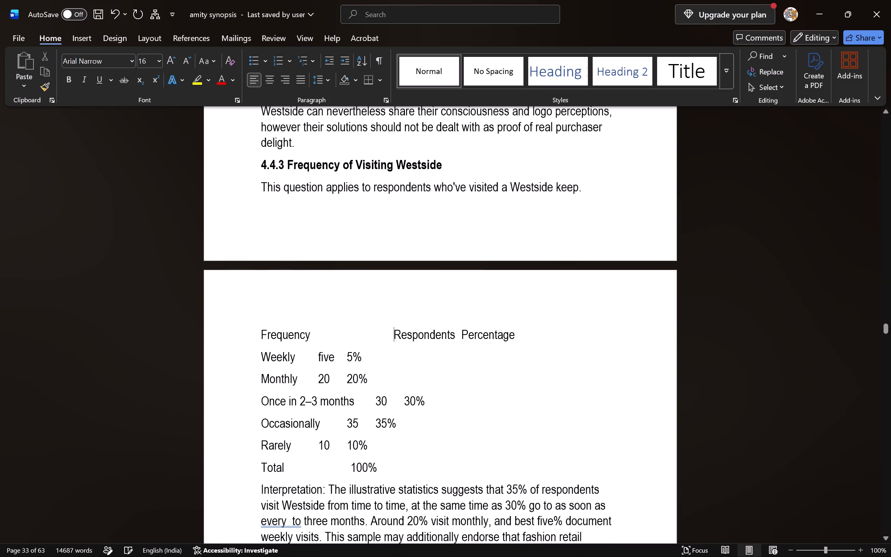
# Add ten spaces between the Respondents and Percentage column headers of the 4.4.3 Frequency of Visiting table.
pyautogui.click(457, 339)
pyautogui.press('space')
pyautogui.press('space')
pyautogui.press('space')
pyautogui.press('space')
pyautogui.press('space')
pyautogui.press('space')
pyautogui.press('space')
pyautogui.press('space')
pyautogui.press('space')
pyautogui.press('space')
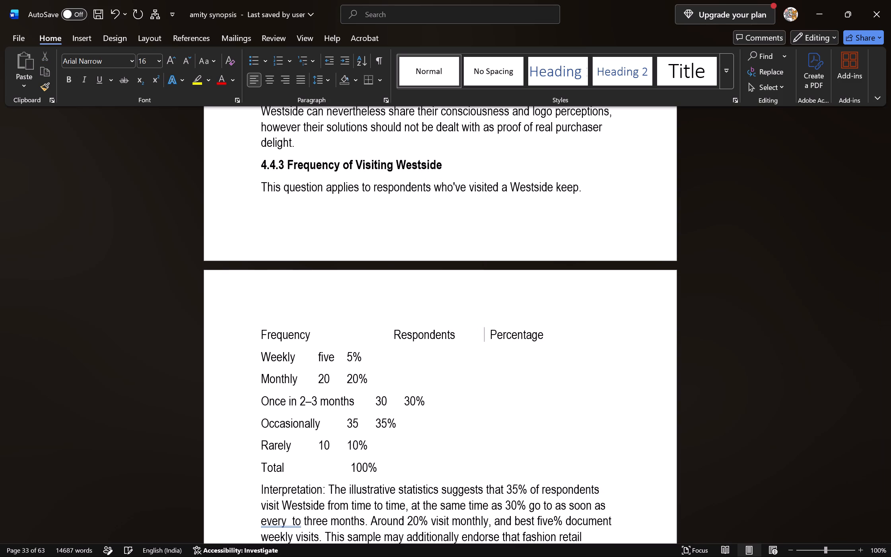
# Replace the spelled-out "five" in the Weekly row of 4.4.3 Frequency of Visiting with 5.
pyautogui.click(332, 358)
pyautogui.press('BackSpace')
pyautogui.press('BackSpace')
pyautogui.press('BackSpace')
pyautogui.press('BackSpace')
pyautogui.press('5')
# Add spaces before the 5 in the Weekly row of 4.4.3 Frequency of Visiting to move it under Respondents.
pyautogui.click(315, 356)
pyautogui.press('space')
pyautogui.press('space')
pyautogui.press('space')
pyautogui.press('space')
pyautogui.press('space')
pyautogui.press('space')
pyautogui.press('space')
pyautogui.press('space')
pyautogui.press('space')
pyautogui.press('space')
pyautogui.press('space')
pyautogui.press('space')
pyautogui.press('space')
pyautogui.press('space')
pyautogui.press('space')
pyautogui.press('space')
pyautogui.press('space')
pyautogui.press('space')
pyautogui.press('space')
pyautogui.press('space')
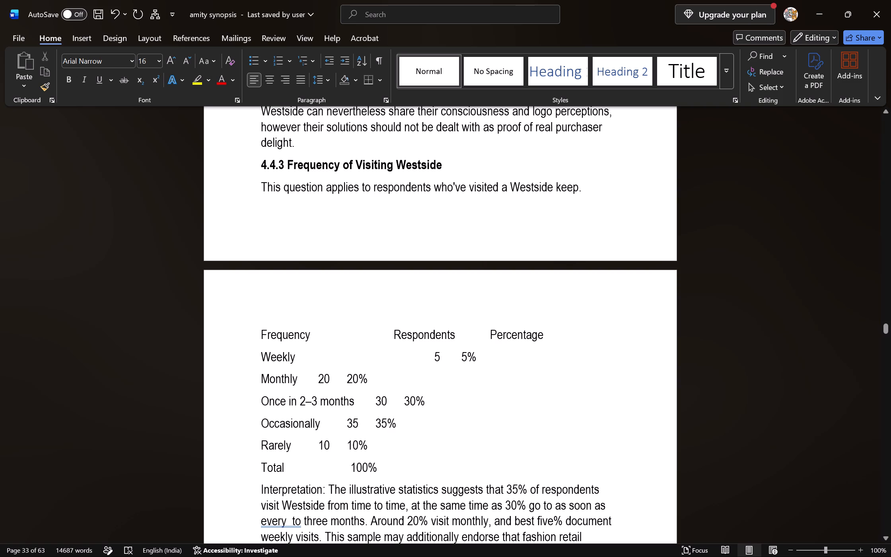
# Add sixteen spaces after the 5 in the Weekly row of 4.4.3 Frequency of Visiting to move 5% under Percentage.
pyautogui.click(447, 356)
pyautogui.press('space')
pyautogui.press('space')
pyautogui.press('space')
pyautogui.press('space')
pyautogui.press('space')
pyautogui.press('space')
pyautogui.press('space')
pyautogui.press('space')
pyautogui.press('space')
pyautogui.press('space')
pyautogui.press('space')
pyautogui.press('space')
pyautogui.press('space')
pyautogui.press('space')
pyautogui.press('space')
pyautogui.press('space')
# Add twenty spaces before the 20 in the Monthly row of 4.4.3 Frequency of Visiting to move it under Respondents.
pyautogui.click(314, 378)
pyautogui.press('space')
pyautogui.press('space')
pyautogui.press('space')
pyautogui.press('space')
pyautogui.press('space')
pyautogui.press('space')
pyautogui.press('space')
pyautogui.press('space')
pyautogui.press('space')
pyautogui.press('space')
pyautogui.press('space')
pyautogui.press('space')
pyautogui.press('space')
pyautogui.press('space')
pyautogui.press('space')
pyautogui.press('space')
pyautogui.press('space')
pyautogui.press('space')
pyautogui.press('space')
pyautogui.press('space')
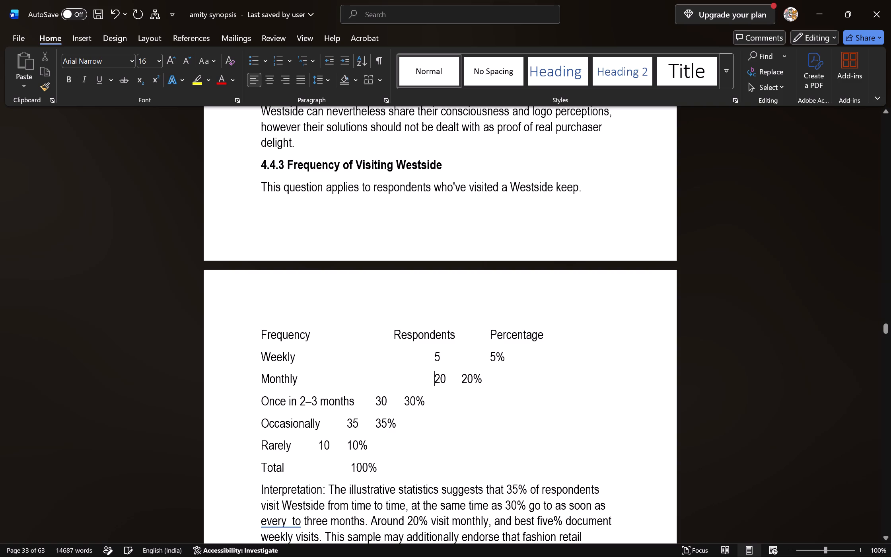
# Add nine spaces between 20 and 20% in the Monthly row to move the percentage under Percentage.
pyautogui.click(457, 380)
pyautogui.press('space')
pyautogui.press('space')
pyautogui.press('space')
pyautogui.press('space')
pyautogui.press('space')
pyautogui.press('space')
pyautogui.press('space')
pyautogui.press('space')
pyautogui.press('space')
# Add twenty spaces before the 30 in the Once in 2–3 months row to move it under Respondents.
pyautogui.click(376, 399)
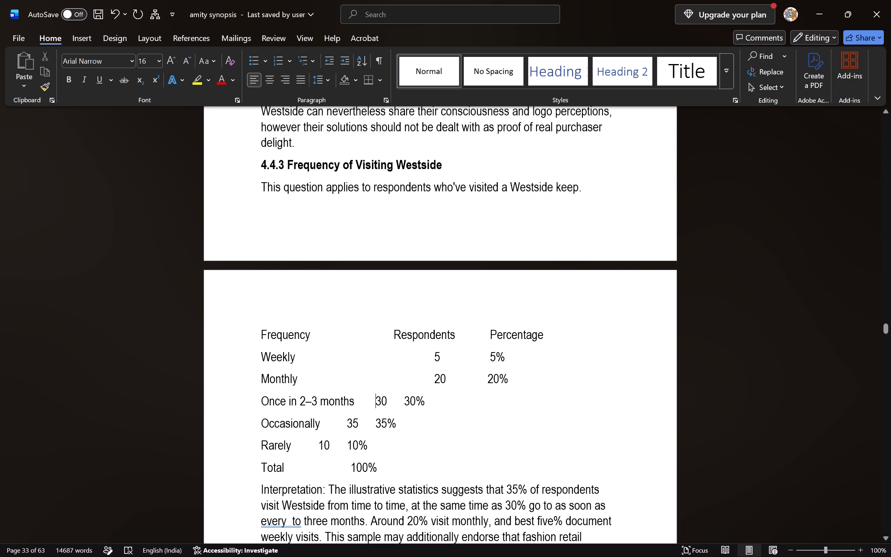
pyautogui.press('space')
pyautogui.press('space')
pyautogui.press('space')
pyautogui.press('space')
pyautogui.press('space')
pyautogui.press('space')
pyautogui.press('space')
pyautogui.press('space')
pyautogui.press('space')
pyautogui.press('space')
pyautogui.press('space')
pyautogui.press('space')
pyautogui.press('space')
pyautogui.press('space')
pyautogui.press('space')
pyautogui.press('space')
pyautogui.press('space')
pyautogui.press('space')
pyautogui.press('space')
pyautogui.press('space')
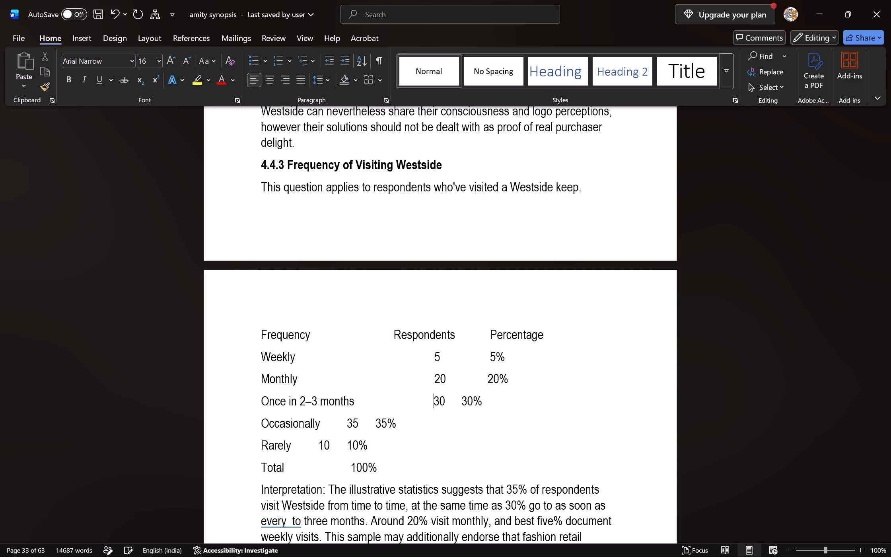
# Add nine spaces between 30 and 30% in the Once in 2–3 months row to move the percentage under Percentage.
pyautogui.click(455, 404)
pyautogui.press('space')
pyautogui.press('space')
pyautogui.press('space')
pyautogui.press('space')
pyautogui.press('space')
pyautogui.press('space')
pyautogui.press('space')
pyautogui.press('space')
pyautogui.press('space')
# Add twenty-two spaces before the 35 in the Occasionally row to move it under Respondents.
pyautogui.click(342, 420)
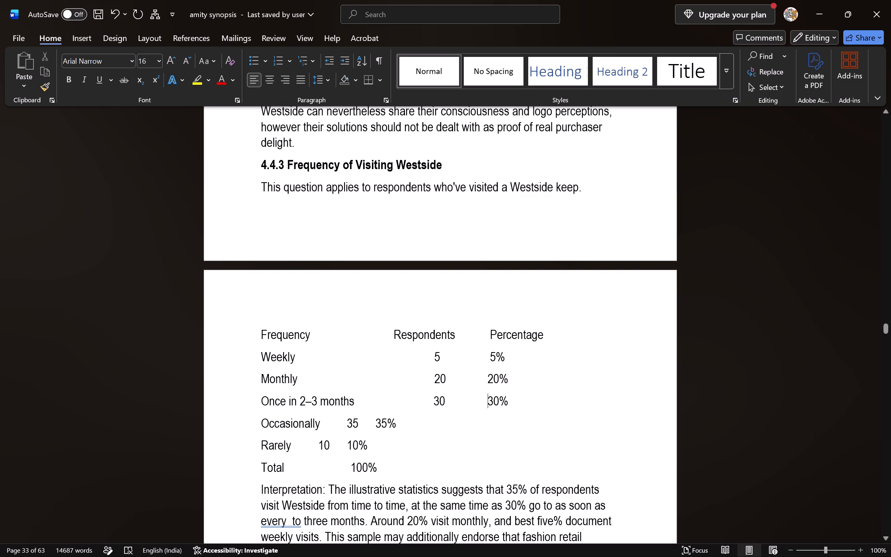
pyautogui.press('space')
pyautogui.press('space')
pyautogui.press('space')
pyautogui.press('space')
pyautogui.press('space')
pyautogui.press('space')
pyautogui.press('space')
pyautogui.press('space')
pyautogui.press('space')
pyautogui.press('space')
pyautogui.press('space')
pyautogui.press('space')
pyautogui.press('space')
pyautogui.press('space')
pyautogui.press('space')
pyautogui.press('space')
pyautogui.press('space')
pyautogui.press('space')
pyautogui.press('space')
pyautogui.press('space')
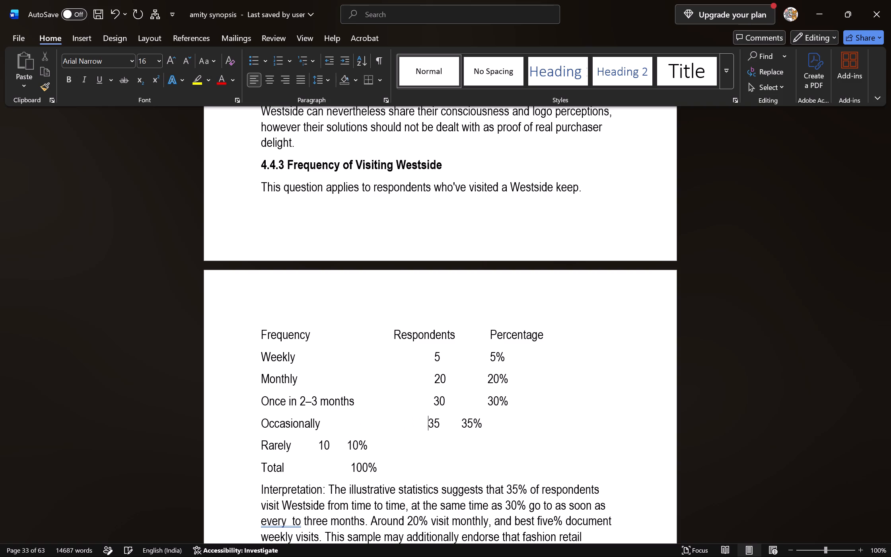
pyautogui.press('space')
pyautogui.press('space')
# Add nine spaces between 35 and 35% in the Occasionally row to move the percentage under Percentage.
pyautogui.click(453, 423)
pyautogui.press('space')
pyautogui.press('space')
pyautogui.press('space')
pyautogui.press('space')
pyautogui.press('space')
pyautogui.press('space')
pyautogui.press('space')
pyautogui.press('space')
pyautogui.press('space')
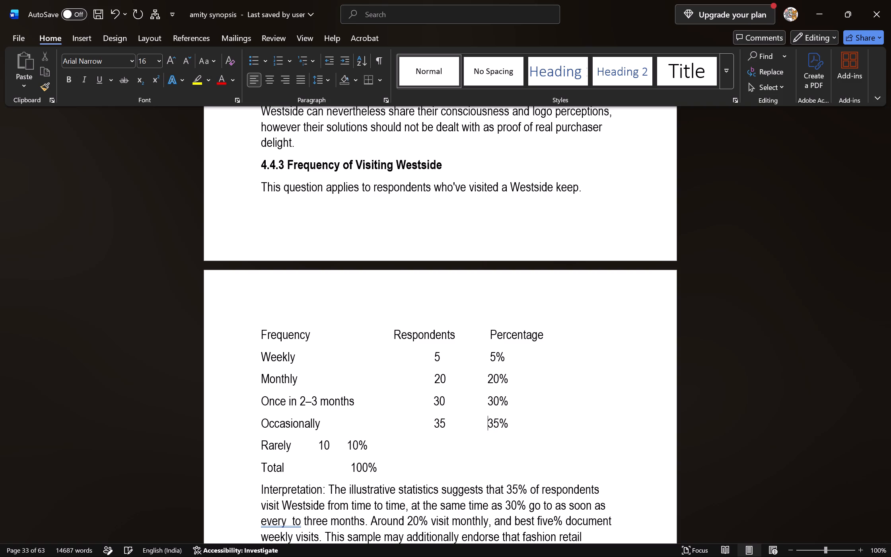
# Add twenty-one spaces before the 10 in the Rarely row to move it under Respondents.
pyautogui.click(316, 444)
pyautogui.press('space')
pyautogui.press('space')
pyautogui.press('space')
pyautogui.press('space')
pyautogui.press('space')
pyautogui.press('space')
pyautogui.press('space')
pyautogui.press('space')
pyautogui.press('space')
pyautogui.press('space')
pyautogui.press('space')
pyautogui.press('space')
pyautogui.press('space')
pyautogui.press('space')
pyautogui.press('space')
pyautogui.press('space')
pyautogui.press('space')
pyautogui.press('space')
pyautogui.press('space')
pyautogui.press('space')
pyautogui.press('space')
# Add nine spaces between 10 and 10% in the Rarely row to move the percentage under Percentage.
pyautogui.click(455, 447)
pyautogui.press('space')
pyautogui.press('space')
pyautogui.press('space')
pyautogui.press('space')
pyautogui.press('space')
pyautogui.press('space')
pyautogui.press('space')
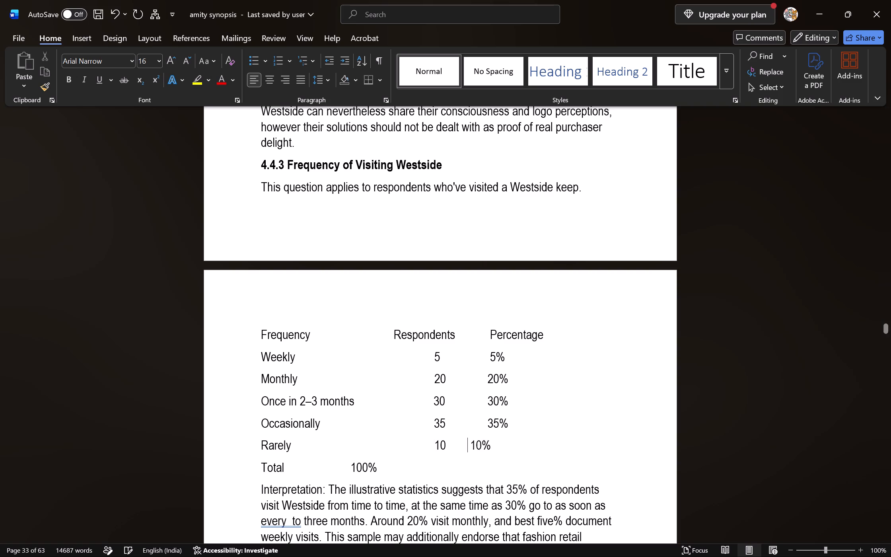
pyautogui.press('space')
pyautogui.press('space')
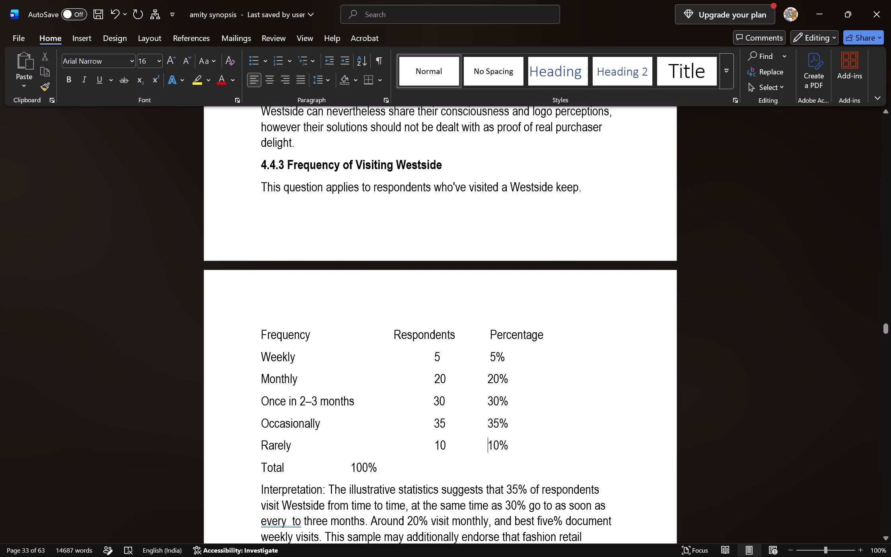
# Insert the missing respondent total 100 before 100% in the Total row of the 4.4.3 Frequency of Visiting table.
pyautogui.click(331, 466)
pyautogui.press('1')
pyautogui.write('00')
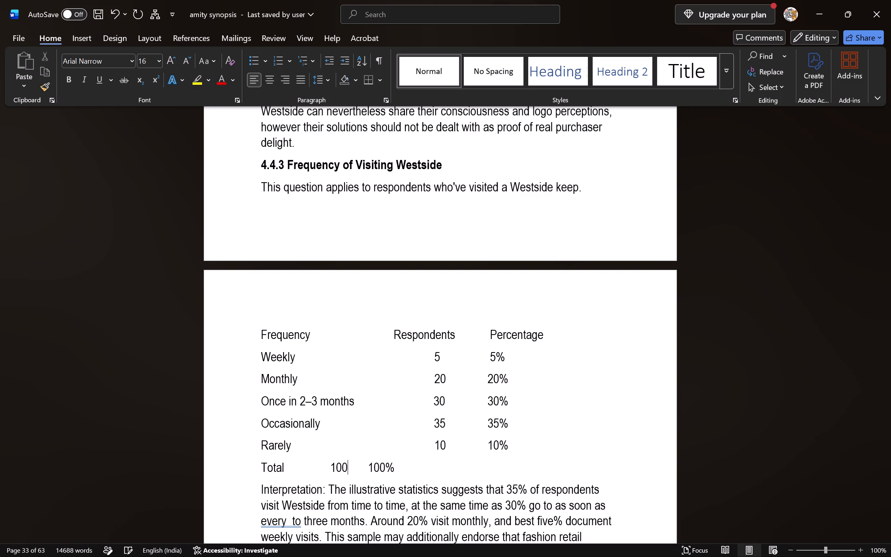
# Add twenty-five spaces before the 100 in the Total row to move it under Respondents.
pyautogui.press('Left')
pyautogui.press('Left')
pyautogui.press('Left')
pyautogui.press('space')
pyautogui.press('space')
pyautogui.press('space')
pyautogui.press('space')
pyautogui.press('space')
pyautogui.press('space')
pyautogui.press('space')
pyautogui.press('space')
pyautogui.press('space')
pyautogui.press('space')
pyautogui.press('space')
pyautogui.press('space')
pyautogui.press('space')
pyautogui.press('space')
pyautogui.press('space')
pyautogui.press('space')
pyautogui.press('space')
pyautogui.press('space')
pyautogui.press('space')
pyautogui.press('space')
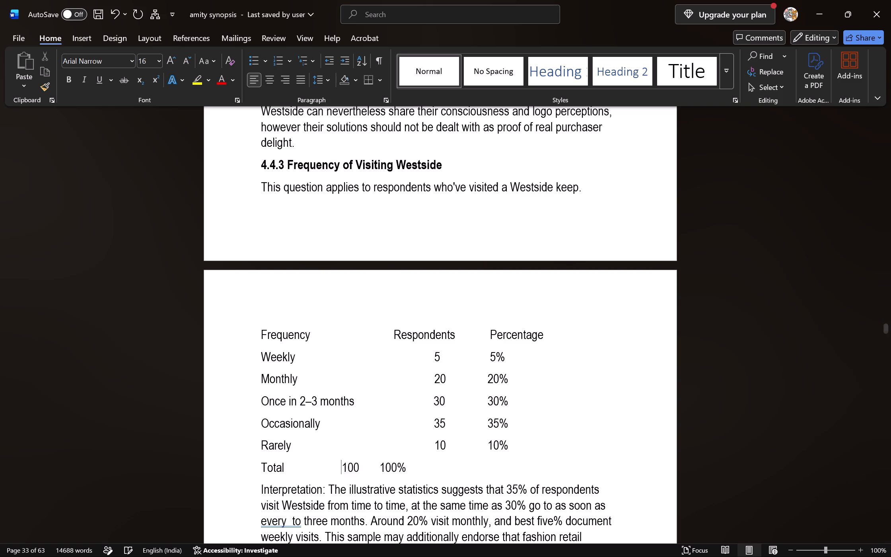
pyautogui.press('space')
pyautogui.press('space')
pyautogui.press('space')
pyautogui.press('space')
pyautogui.press('space')
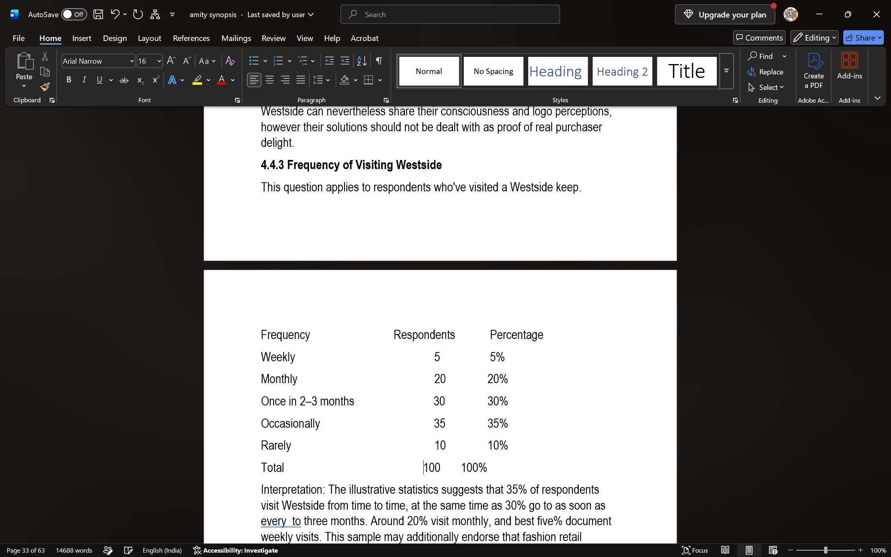
# Add three more spaces before the 100 in the Total row of the 4.4.3 table to line it up under Respondents.
pyautogui.press('space')
pyautogui.press('space')
pyautogui.press('space')
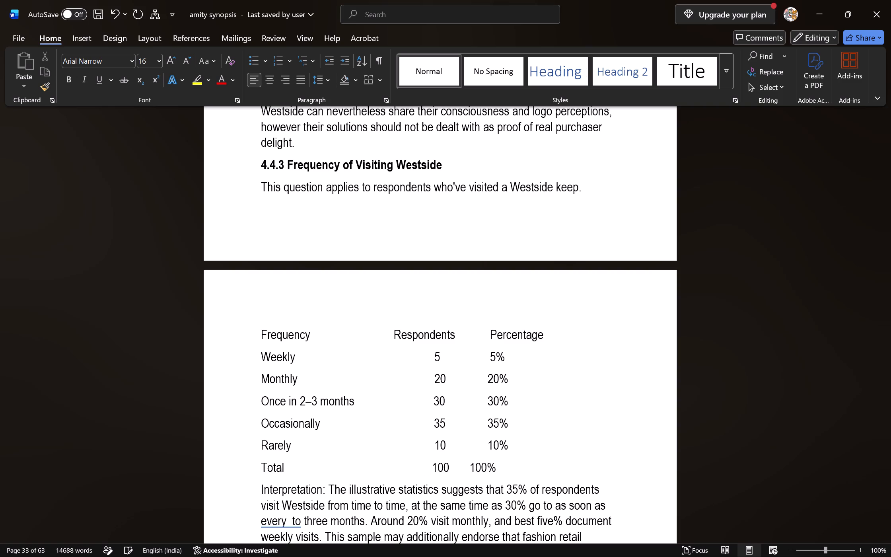
# Add six spaces between 100 and 100% in the Total row to move the percentage under Percentage.
pyautogui.click(464, 469)
pyautogui.press('space')
pyautogui.press('space')
pyautogui.press('space')
pyautogui.press('space')
pyautogui.press('space')
pyautogui.press('space')
# Replace "five%" with "5%" in the interpretation paragraph below the 4.4.3 visit frequency table.
pyautogui.scroll(-4, 462, 417)
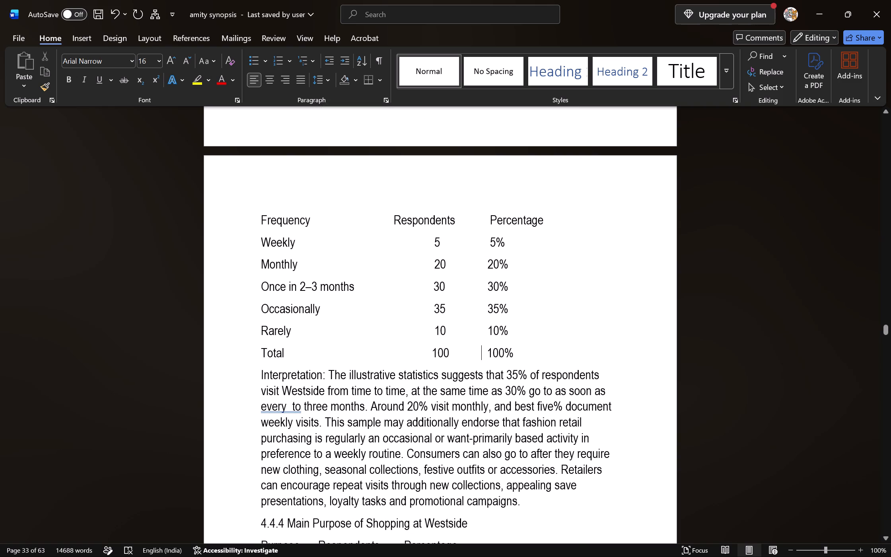
pyautogui.click(554, 408)
pyautogui.press('BackSpace')
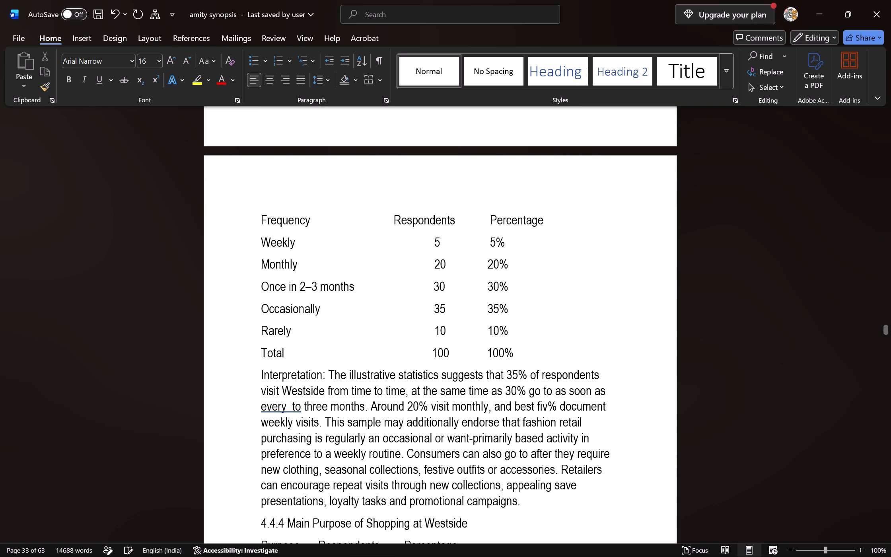
pyautogui.press('BackSpace')
pyautogui.press('BackSpace')
pyautogui.press('BackSpace')
pyautogui.press('5')
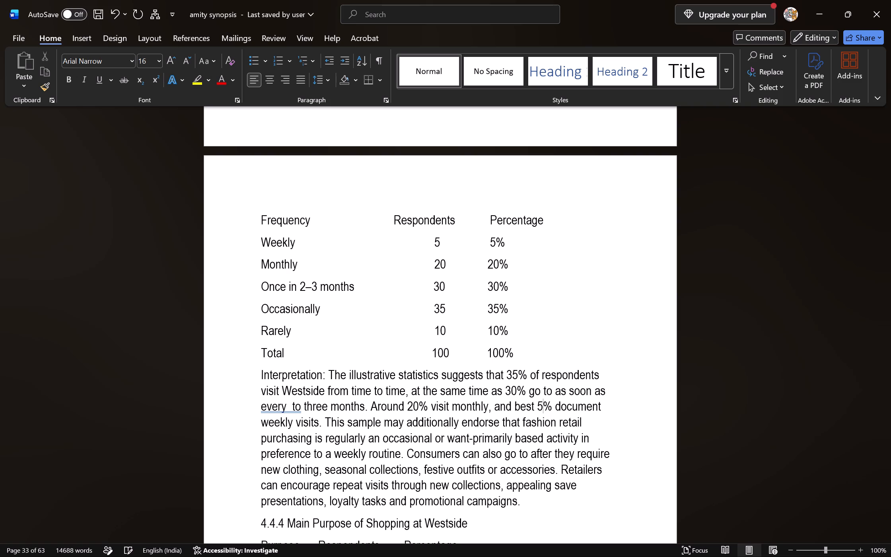
# Bold the heading "4.4.4 Main Purpose of Shopping at Westside".
pyautogui.scroll(-2, 590, 441)
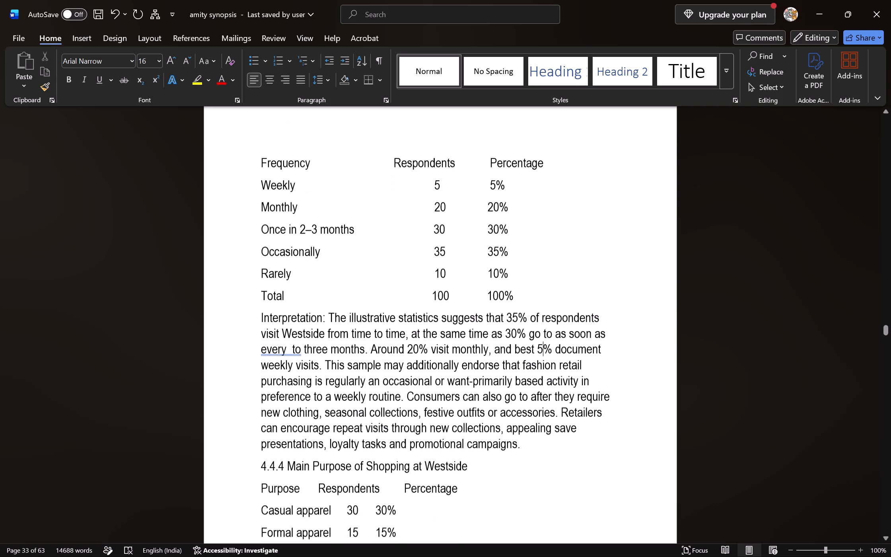
pyautogui.scroll(-2, 590, 441)
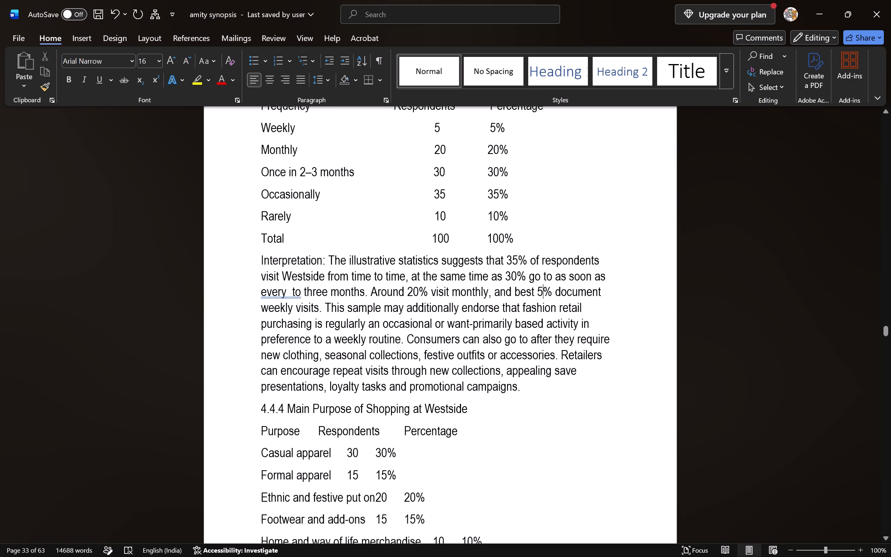
pyautogui.moveTo(260, 412); pyautogui.dragTo(473, 418)
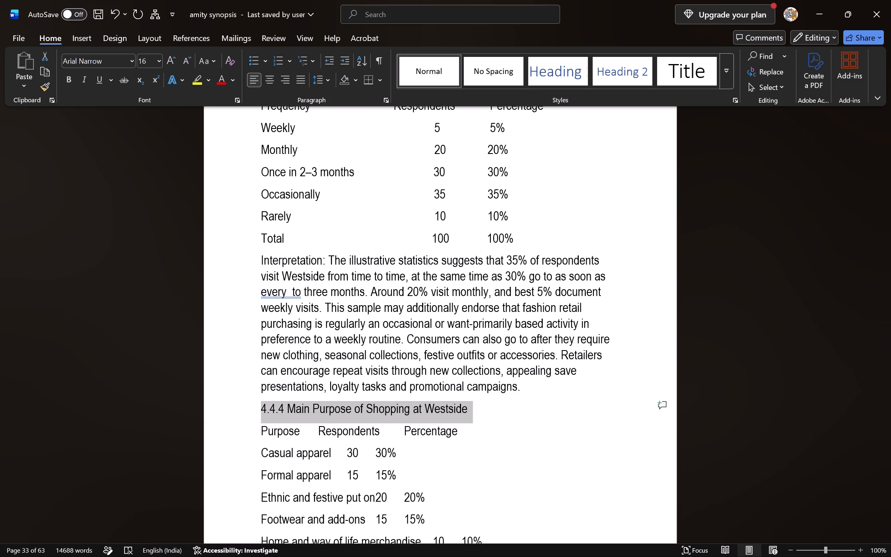
pyautogui.click(73, 77)
# Add twenty spaces between the Purpose and Respondents headers of the 4.4.4 table to widen the first column.
pyautogui.scroll(-4, 489, 387)
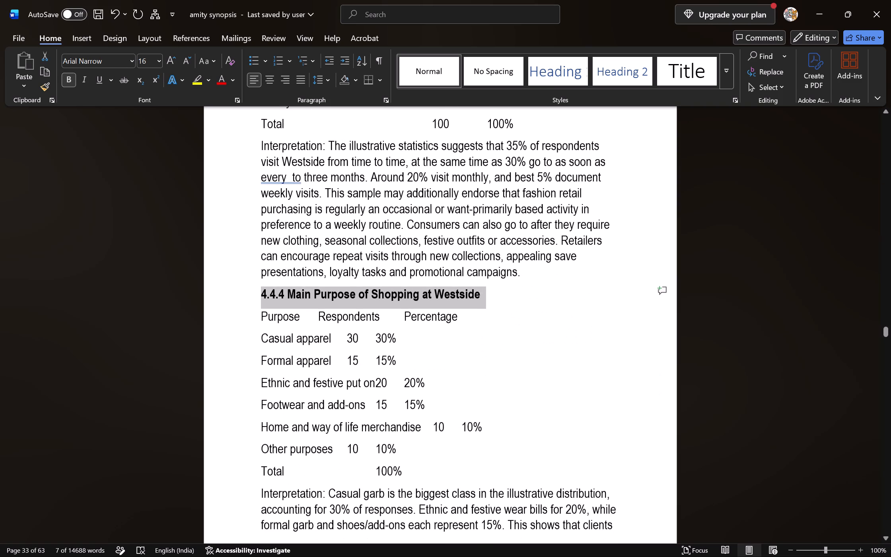
pyautogui.click(313, 317)
pyautogui.press('space')
pyautogui.press('space')
pyautogui.press('space')
pyautogui.press('space')
pyautogui.press('space')
pyautogui.press('space')
pyautogui.press('space')
pyautogui.press('space')
pyautogui.press('space')
pyautogui.press('space')
pyautogui.press('space')
pyautogui.press('space')
pyautogui.press('space')
pyautogui.press('space')
pyautogui.press('space')
pyautogui.press('space')
pyautogui.press('space')
pyautogui.press('space')
pyautogui.press('space')
pyautogui.press('space')
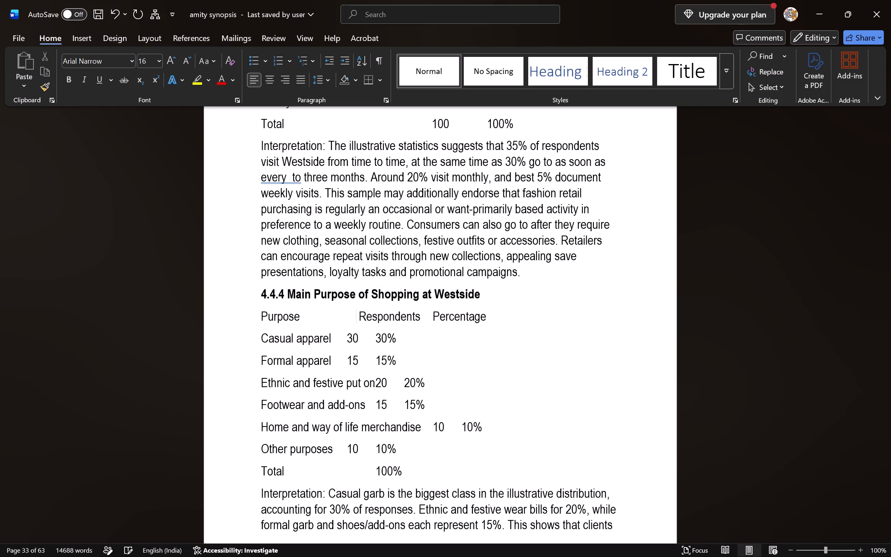
# Add four spaces between the Respondents and Percentage headers of the 4.4.4 table.
pyautogui.click(457, 313)
pyautogui.press('space')
pyautogui.press('space')
pyautogui.press('space')
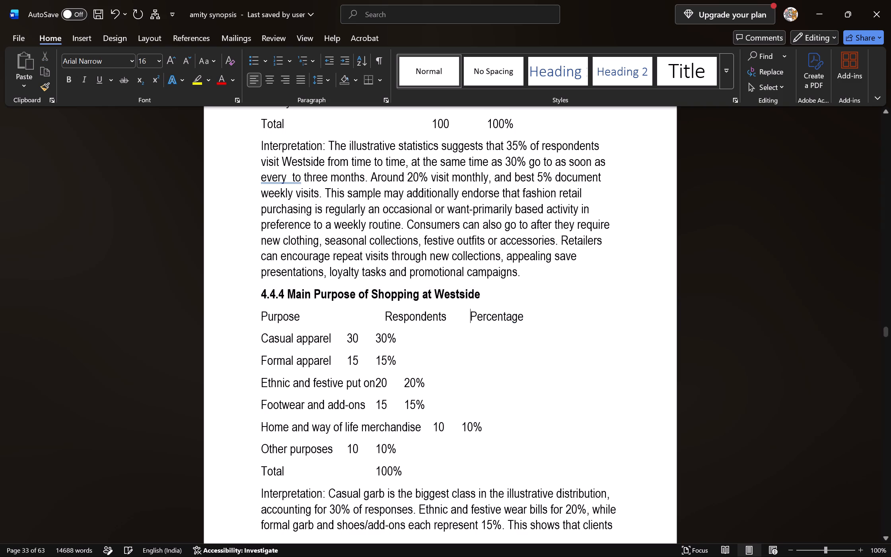
pyautogui.press('space')
# Add twenty spaces before the 30 in the Casual apparel row to move it under Respondents.
pyautogui.click(340, 337)
pyautogui.press('space')
pyautogui.press('space')
pyautogui.press('space')
pyautogui.press('space')
pyautogui.press('space')
pyautogui.press('space')
pyautogui.press('space')
pyautogui.press('space')
pyautogui.press('space')
pyautogui.press('space')
pyautogui.press('space')
pyautogui.press('space')
pyautogui.press('space')
pyautogui.press('space')
pyautogui.press('space')
pyautogui.press('space')
pyautogui.press('space')
pyautogui.press('space')
pyautogui.press('space')
pyautogui.press('space')
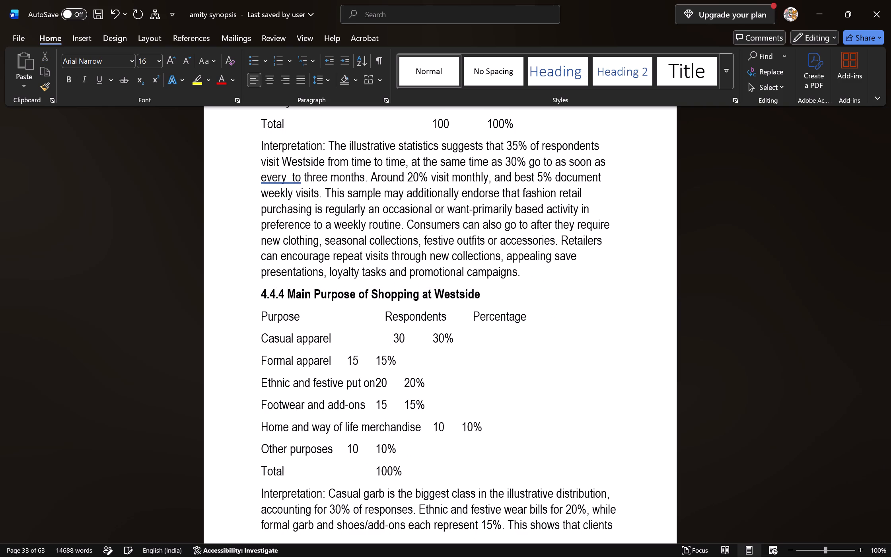
# Add five spaces between 30 and 30% in the Casual apparel row to move the percentage under Percentage.
pyautogui.click(453, 341)
pyautogui.press('space')
pyautogui.press('space')
pyautogui.press('space')
pyautogui.press('space')
pyautogui.press('space')
# Move the 15 in the Formal apparel row under Respondents, adding twenty spaces, deleting the gap before it and adding six more spaces.
pyautogui.click(336, 367)
pyautogui.press('space')
pyautogui.press('space')
pyautogui.press('space')
pyautogui.press('space')
pyautogui.press('space')
pyautogui.press('space')
pyautogui.press('space')
pyautogui.press('space')
pyautogui.press('space')
pyautogui.press('space')
pyautogui.press('space')
pyautogui.press('space')
pyautogui.press('space')
pyautogui.press('space')
pyautogui.press('space')
pyautogui.press('space')
pyautogui.press('space')
pyautogui.press('space')
pyautogui.press('space')
pyautogui.press('space')
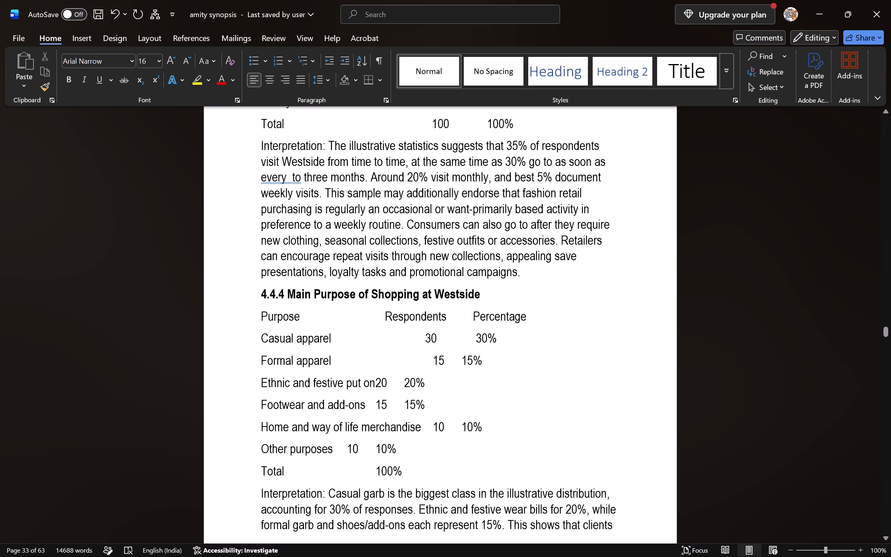
pyautogui.click(431, 361)
pyautogui.press('BackSpace')
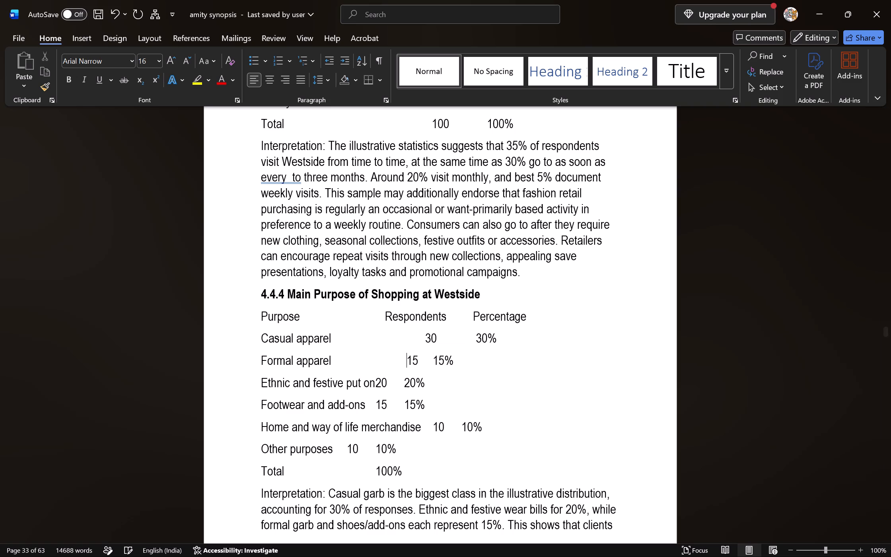
pyautogui.press('space')
pyautogui.press('space')
pyautogui.press('space')
pyautogui.press('space')
pyautogui.press('space')
pyautogui.press('space')
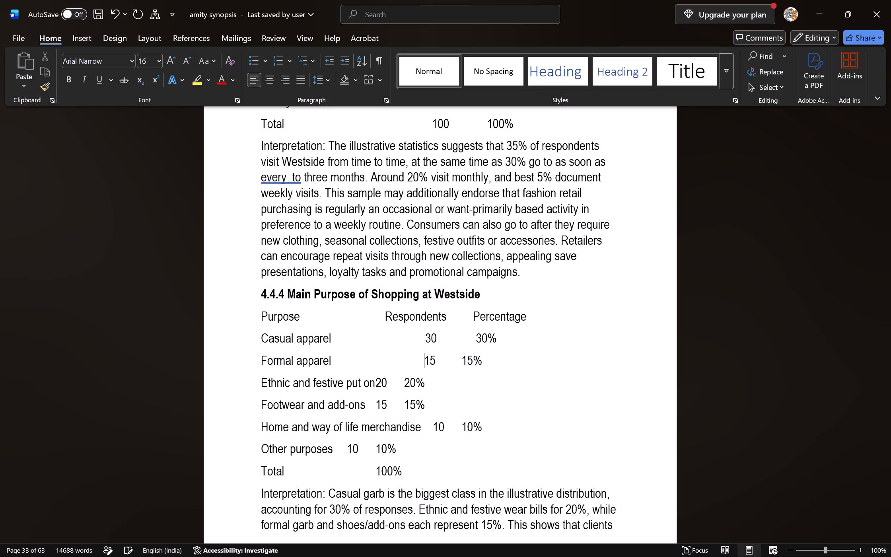
# Add five spaces between 15 and 15% in the Formal apparel row to move the percentage under Percentage.
pyautogui.click(456, 363)
pyautogui.press('space')
pyautogui.press('space')
pyautogui.press('space')
pyautogui.press('space')
pyautogui.press('space')
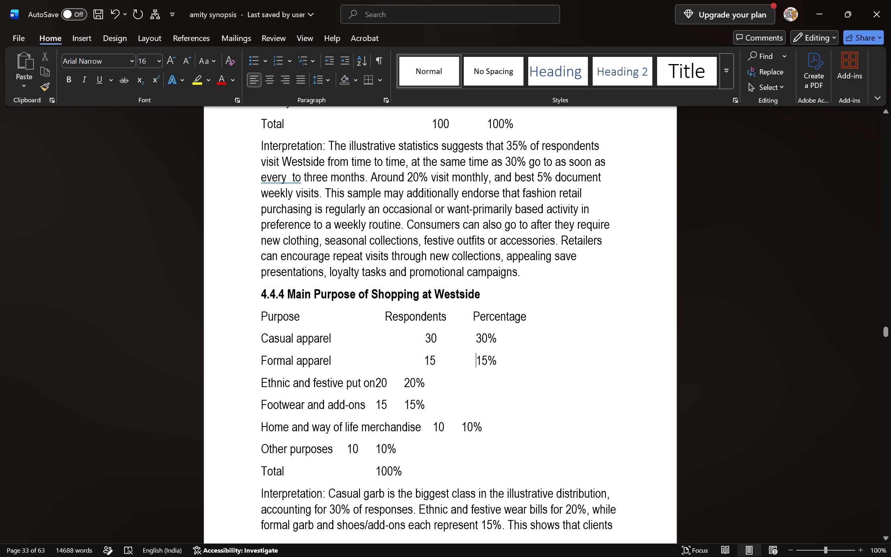
# Add seventeen spaces before the 20 in the Ethnic and festive row to move it under Respondents.
pyautogui.click(376, 384)
pyautogui.press('space')
pyautogui.press('space')
pyautogui.press('space')
pyautogui.press('space')
pyautogui.press('space')
pyautogui.press('space')
pyautogui.press('space')
pyautogui.press('space')
pyautogui.press('space')
pyautogui.press('space')
pyautogui.press('space')
pyautogui.press('space')
pyautogui.press('space')
pyautogui.press('space')
pyautogui.press('space')
pyautogui.press('space')
pyautogui.press('space')
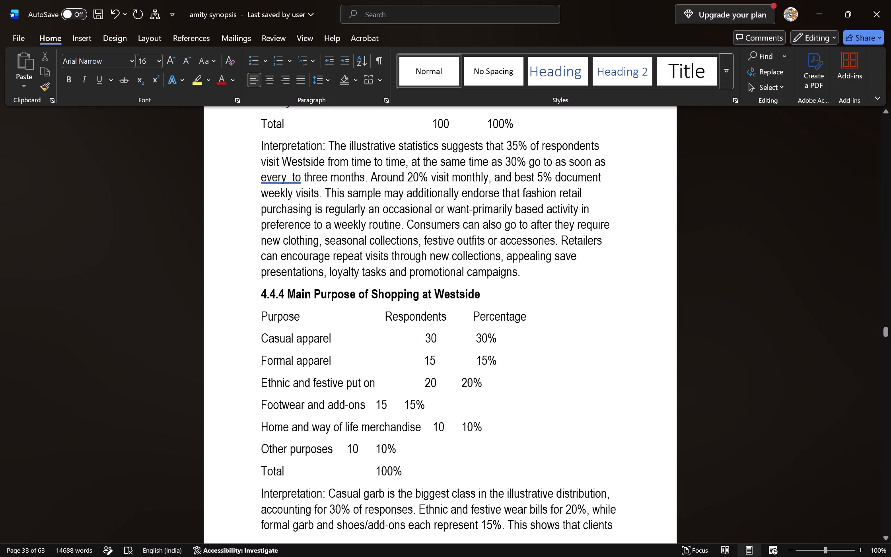
# Widen the gap between 20 and 20% in the Ethnic and festive row by five spaces to align the percentage.
pyautogui.click(451, 384)
pyautogui.press('space')
pyautogui.press('space')
pyautogui.press('space')
pyautogui.press('space')
pyautogui.press('space')
pyautogui.press('space')
pyautogui.press('BackSpace')
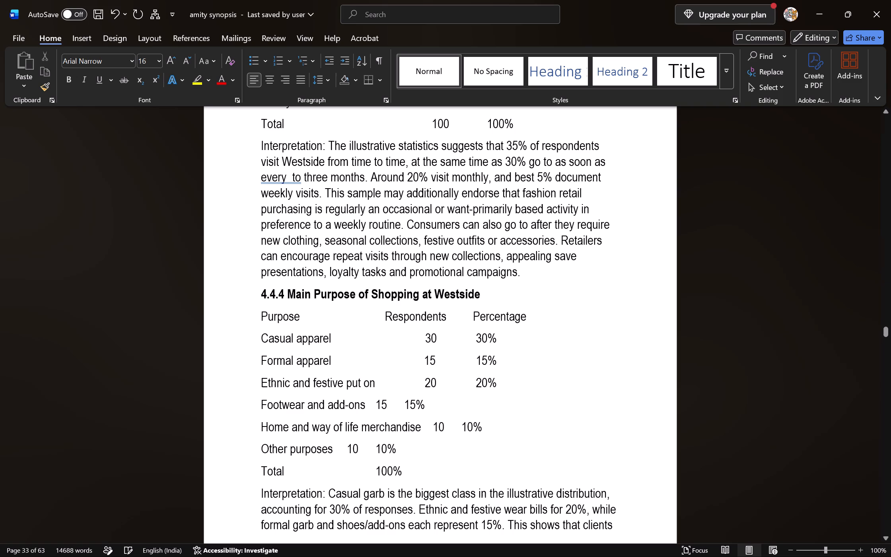
# Move the 15 in the Footwear and add-ons row under Respondents, adding fifteen spaces and replacing the gap before it with five more.
pyautogui.click(370, 403)
pyautogui.press('space')
pyautogui.press('space')
pyautogui.press('space')
pyautogui.press('space')
pyautogui.press('space')
pyautogui.press('space')
pyautogui.press('space')
pyautogui.press('space')
pyautogui.press('space')
pyautogui.press('space')
pyautogui.press('space')
pyautogui.press('space')
pyautogui.press('space')
pyautogui.press('space')
pyautogui.press('space')
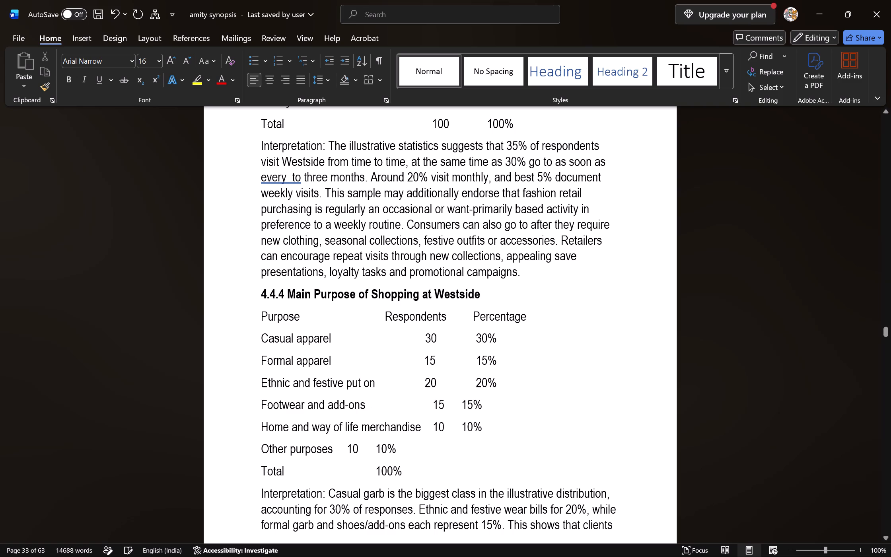
pyautogui.click(432, 403)
pyautogui.press('BackSpace')
pyautogui.press('space')
pyautogui.press('space')
pyautogui.press('space')
pyautogui.press('space')
pyautogui.press('space')
pyautogui.press('space')
pyautogui.press('space')
pyautogui.press('BackSpace')
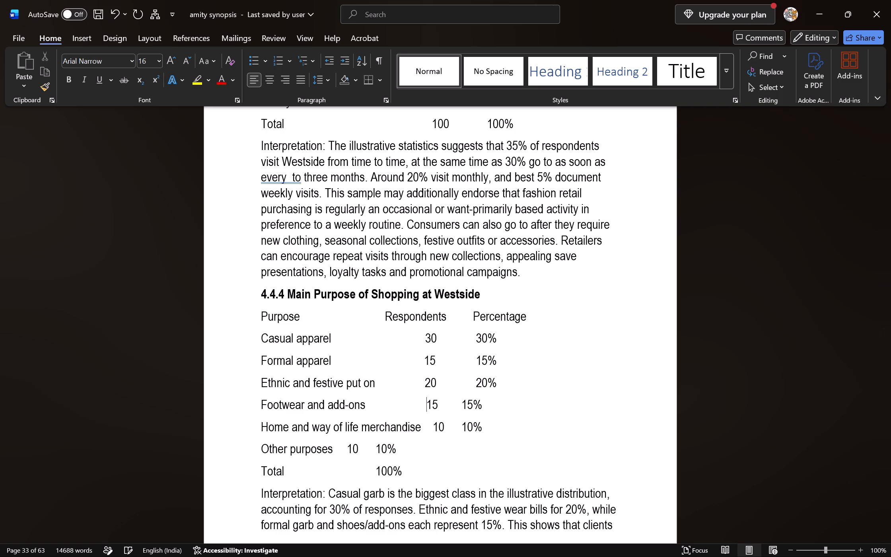
pyautogui.press('BackSpace')
# Align 15% under Percentage in the Footwear and add-ons row, adding eleven spaces and replacing the remaining gap with three more.
pyautogui.click(446, 405)
pyautogui.press('space')
pyautogui.press('space')
pyautogui.press('space')
pyautogui.press('space')
pyautogui.press('space')
pyautogui.press('space')
pyautogui.press('space')
pyautogui.press('space')
pyautogui.press('space')
pyautogui.press('space')
pyautogui.press('space')
pyautogui.click(486, 403)
pyautogui.press('BackSpace')
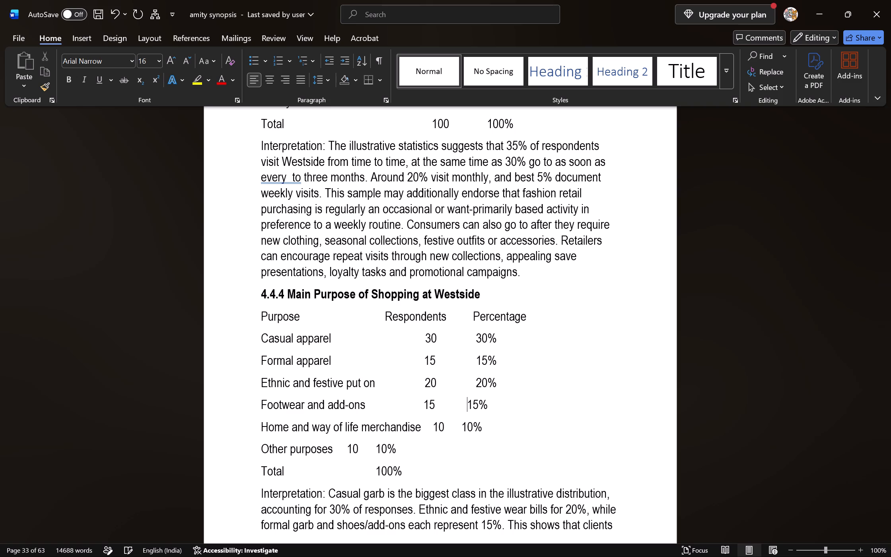
pyautogui.press('space')
pyautogui.press('space')
pyautogui.press('space')
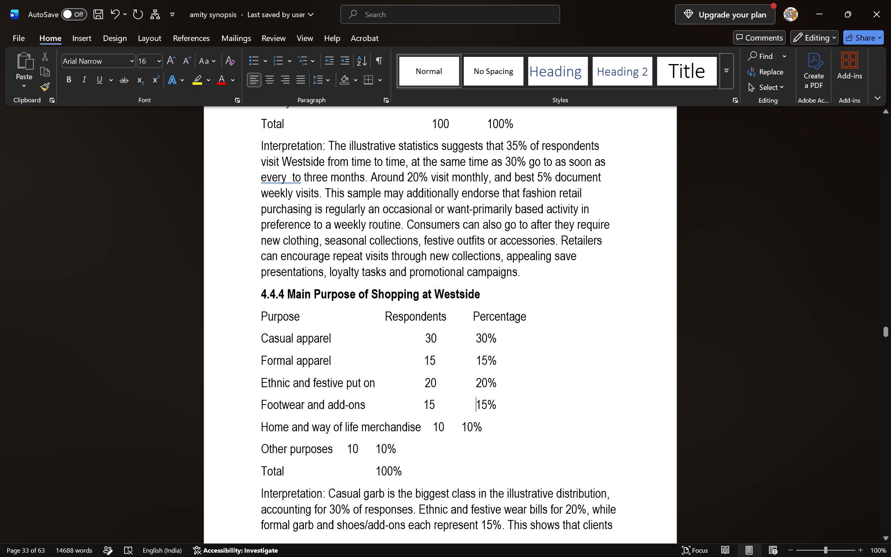
# Replace the gap before the 10 in the Home and way of life merchandise row with a single space.
pyautogui.click(434, 426)
pyautogui.press('BackSpace')
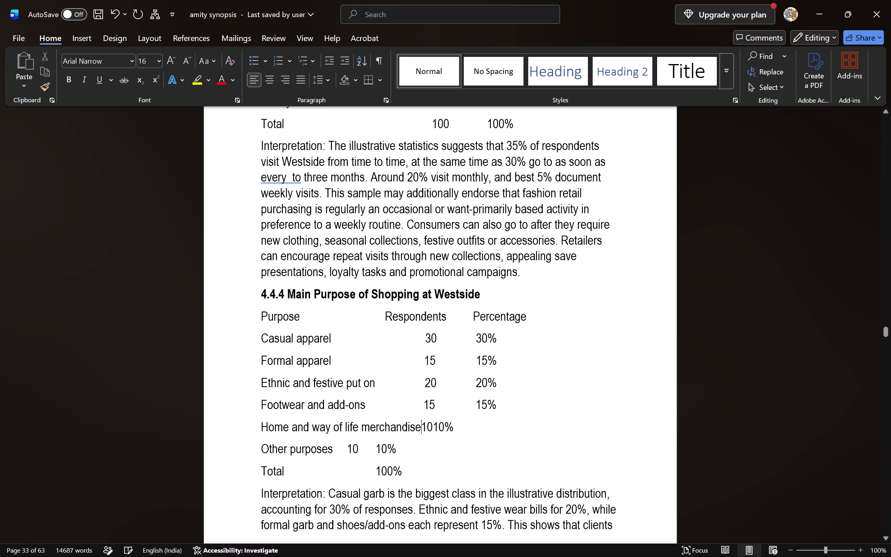
pyautogui.press('space')
pyautogui.press('space')
pyautogui.press('BackSpace')
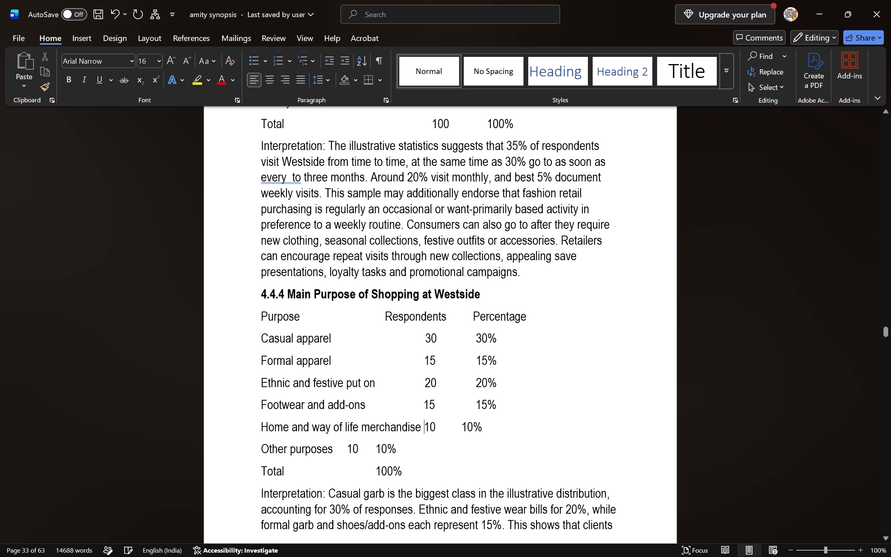
# Move 10% under Percentage in the Home and way of life merchandise row, adding thirteen spaces and deleting the remaining gap before it.
pyautogui.click(446, 428)
pyautogui.press('space')
pyautogui.press('space')
pyautogui.press('space')
pyautogui.press('space')
pyautogui.press('space')
pyautogui.press('space')
pyautogui.press('space')
pyautogui.press('space')
pyautogui.press('space')
pyautogui.press('space')
pyautogui.press('space')
pyautogui.press('space')
pyautogui.press('space')
pyautogui.press('space')
pyautogui.press('BackSpace')
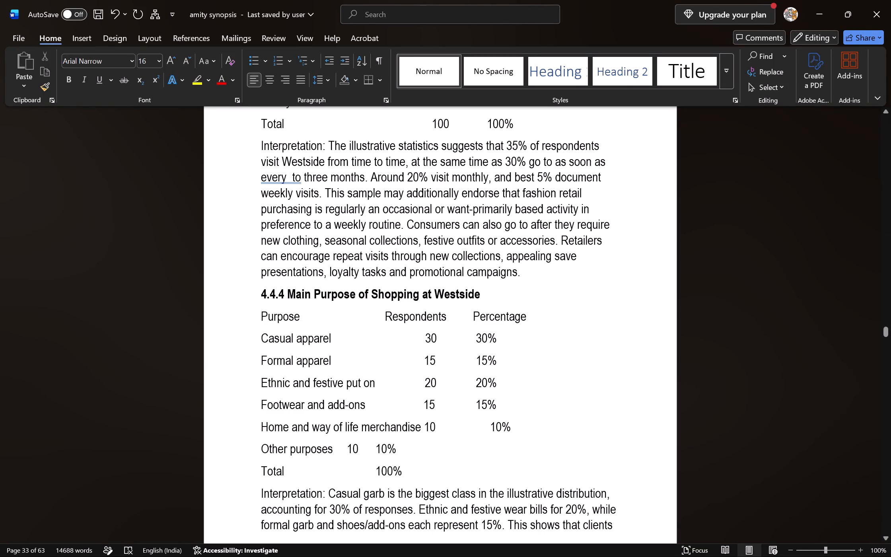
pyautogui.click(491, 428)
pyautogui.press('BackSpace')
# Add twenty-six spaces before the 10 in the Other purposes row to move it under Respondents.
pyautogui.click(346, 448)
pyautogui.press('space')
pyautogui.press('space')
pyautogui.press('space')
pyautogui.press('space')
pyautogui.press('space')
pyautogui.press('space')
pyautogui.press('space')
pyautogui.press('space')
pyautogui.press('space')
pyautogui.press('space')
pyautogui.press('space')
pyautogui.press('space')
pyautogui.press('space')
pyautogui.press('space')
pyautogui.press('space')
pyautogui.press('space')
pyautogui.press('space')
pyautogui.press('space')
pyautogui.press('space')
pyautogui.press('space')
pyautogui.press('space')
pyautogui.press('space')
pyautogui.press('space')
pyautogui.press('space')
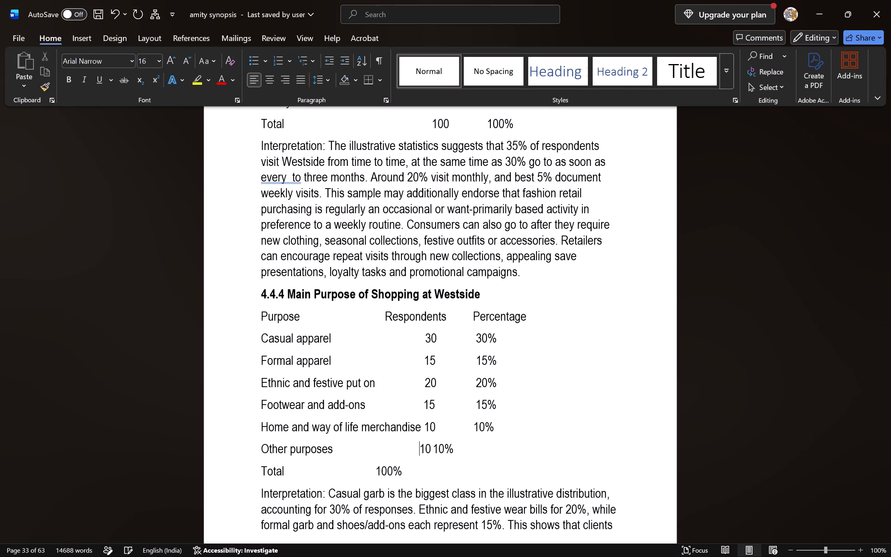
pyautogui.press('space')
pyautogui.press('space')
# Widen the gap before 10% in the Other purposes row by four spaces to align it under Percentage.
pyautogui.click(456, 450)
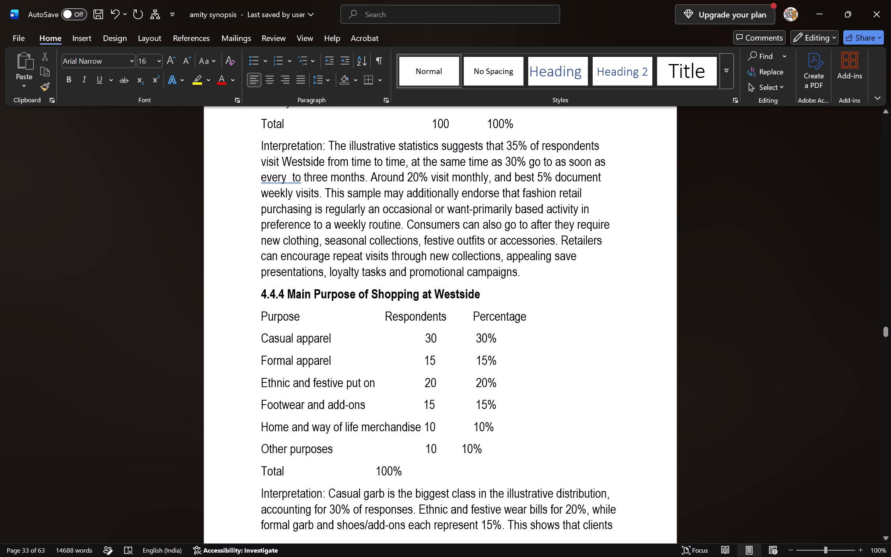
pyautogui.press('space')
pyautogui.press('space')
pyautogui.press('space')
pyautogui.press('space')
# Add twenty spaces in the Total row of the shopping purpose table and enter 100 under Respondents.
pyautogui.click(349, 472)
pyautogui.press('space')
pyautogui.press('space')
pyautogui.press('space')
pyautogui.press('space')
pyautogui.press('space')
pyautogui.press('space')
pyautogui.press('space')
pyautogui.press('space')
pyautogui.press('space')
pyautogui.press('space')
pyautogui.press('space')
pyautogui.press('space')
pyautogui.press('space')
pyautogui.press('space')
pyautogui.press('space')
pyautogui.press('space')
pyautogui.press('space')
pyautogui.press('space')
pyautogui.press('space')
pyautogui.press('space')
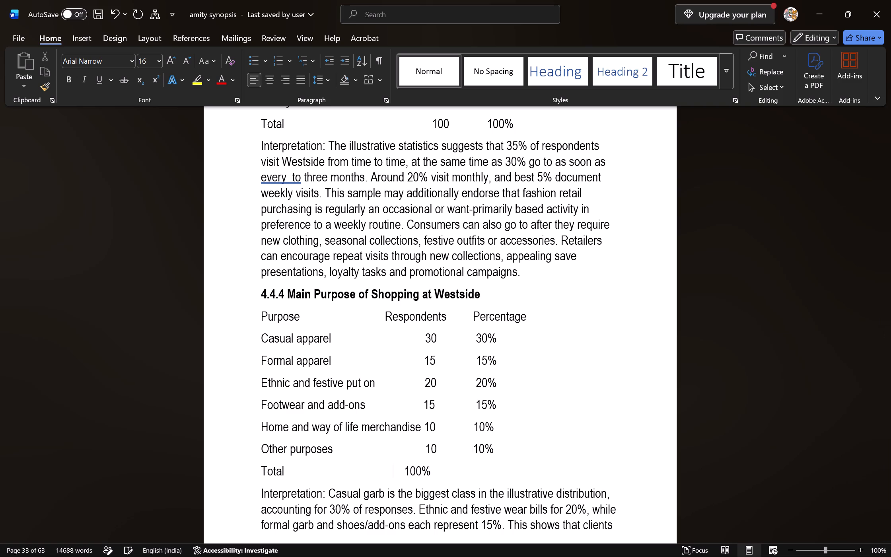
pyautogui.write('10')
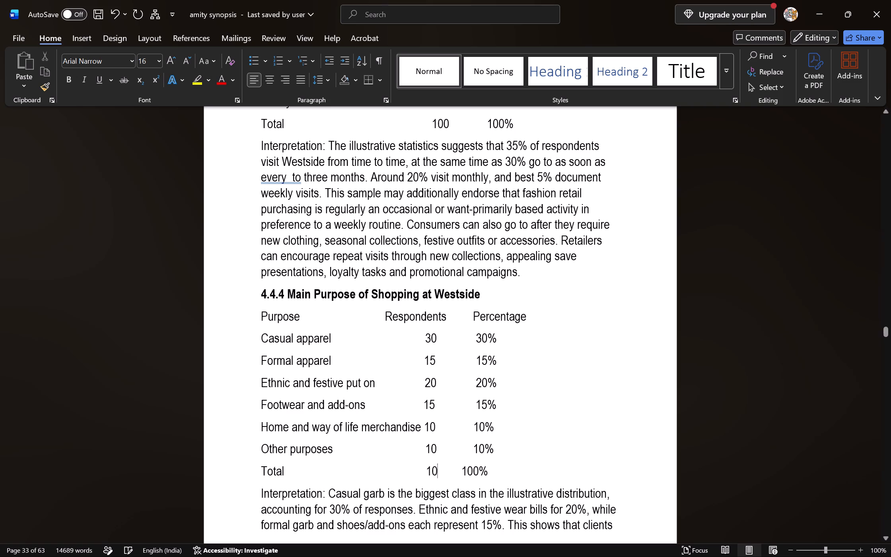
pyautogui.press('0')
# Add four spaces before 100% in the Total row to align it under Percentage.
pyautogui.click(459, 472)
pyautogui.press('space')
pyautogui.press('space')
pyautogui.press('space')
pyautogui.press('space')
# Make the heading "4.4.5 Factors Influencing Purchase Decisions" bold.
pyautogui.scroll(-2, 524, 444)
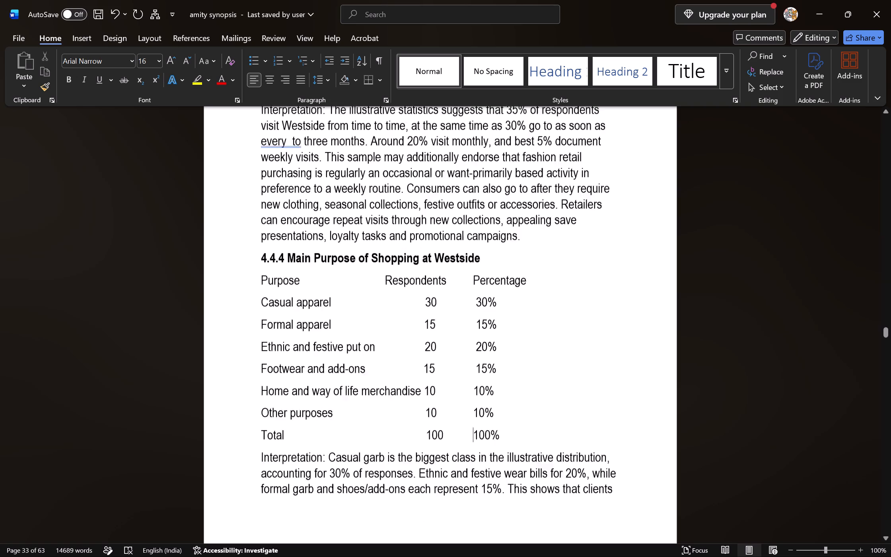
pyautogui.scroll(-11, 524, 444)
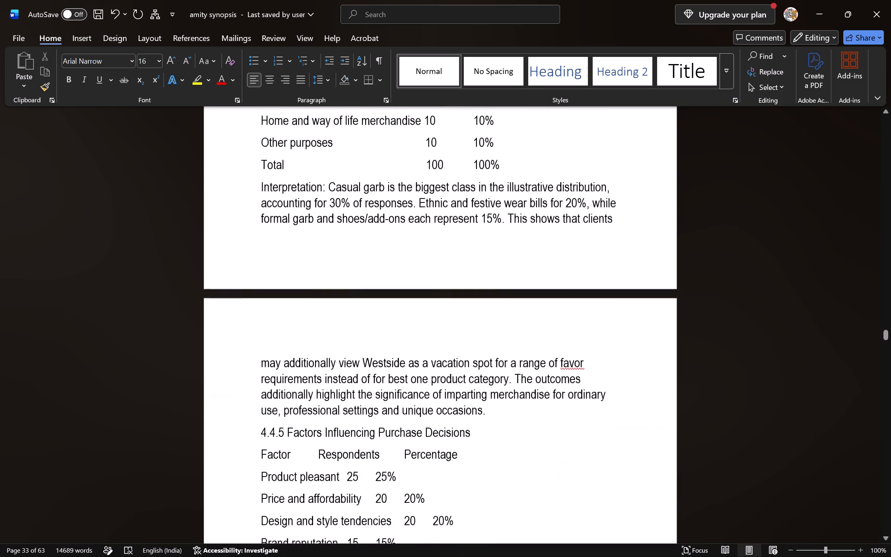
pyautogui.scroll(-3, 524, 444)
pyautogui.scroll(13, 523, 444)
pyautogui.scroll(-6, 523, 444)
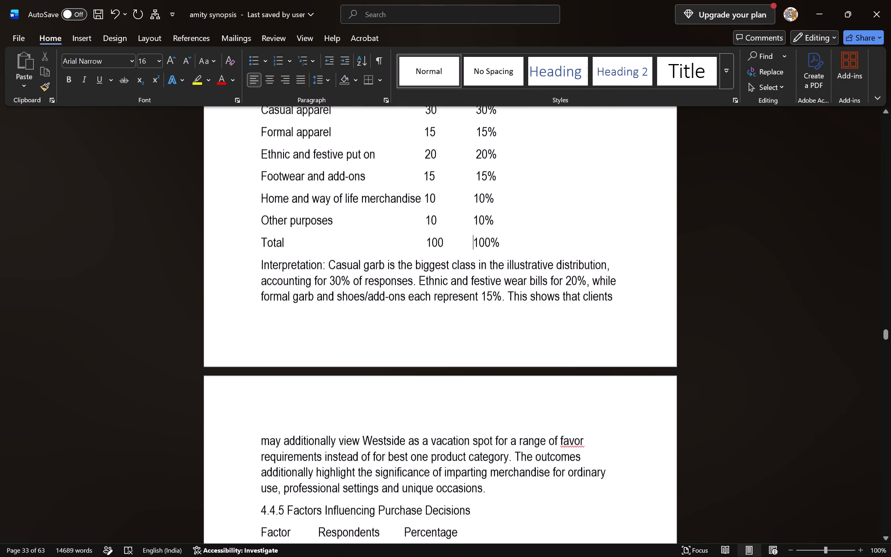
pyautogui.scroll(-2, 523, 444)
pyautogui.moveTo(256, 420); pyautogui.dragTo(432, 434)
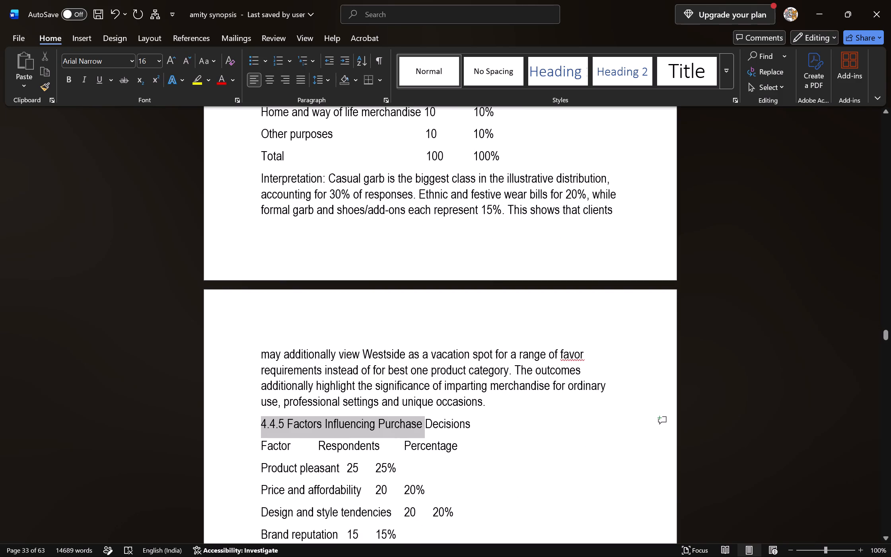
pyautogui.moveTo(432, 434); pyautogui.dragTo(453, 432)
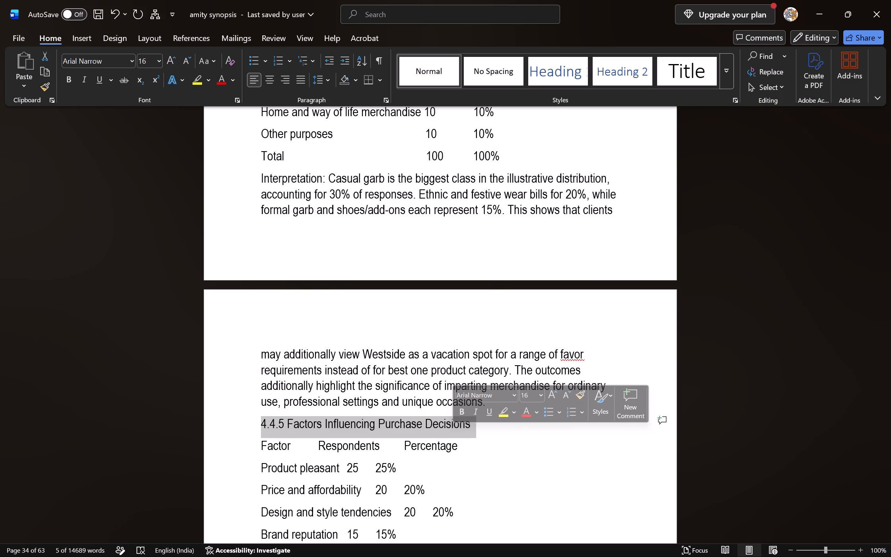
pyautogui.click(71, 81)
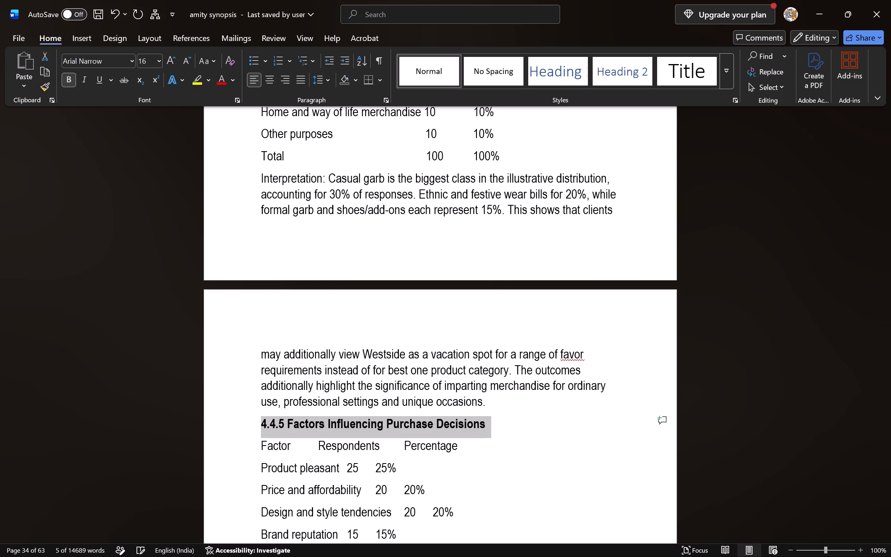
# Insert twenty spaces between Factor and Respondents in the 4.4.5 table's header row to shift both column headings over.
pyautogui.scroll(-5, 455, 393)
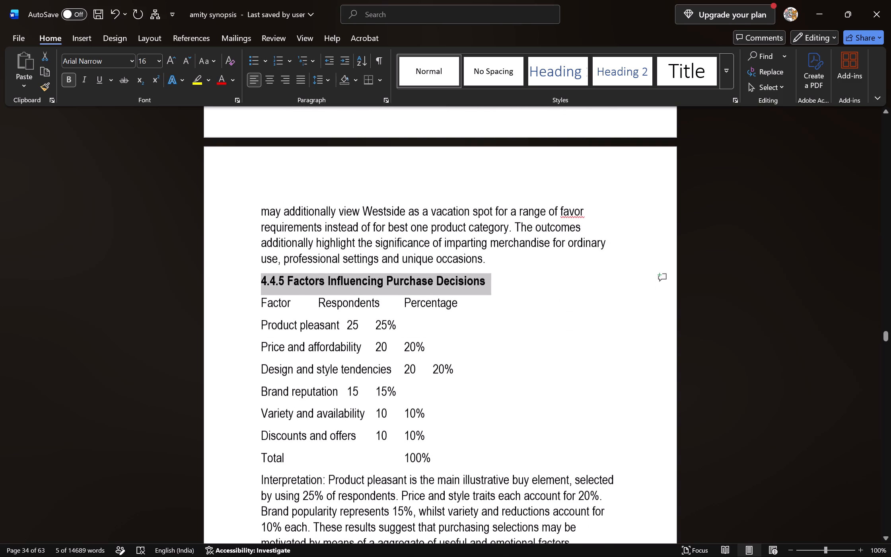
pyautogui.click(315, 303)
pyautogui.press('space')
pyautogui.press('space')
pyautogui.press('space')
pyautogui.press('space')
pyautogui.press('space')
pyautogui.press('space')
pyautogui.press('space')
pyautogui.press('space')
pyautogui.press('space')
pyautogui.press('space')
pyautogui.press('space')
pyautogui.press('space')
pyautogui.press('space')
pyautogui.press('space')
pyautogui.press('space')
pyautogui.press('space')
pyautogui.press('space')
pyautogui.press('space')
pyautogui.press('space')
pyautogui.press('space')
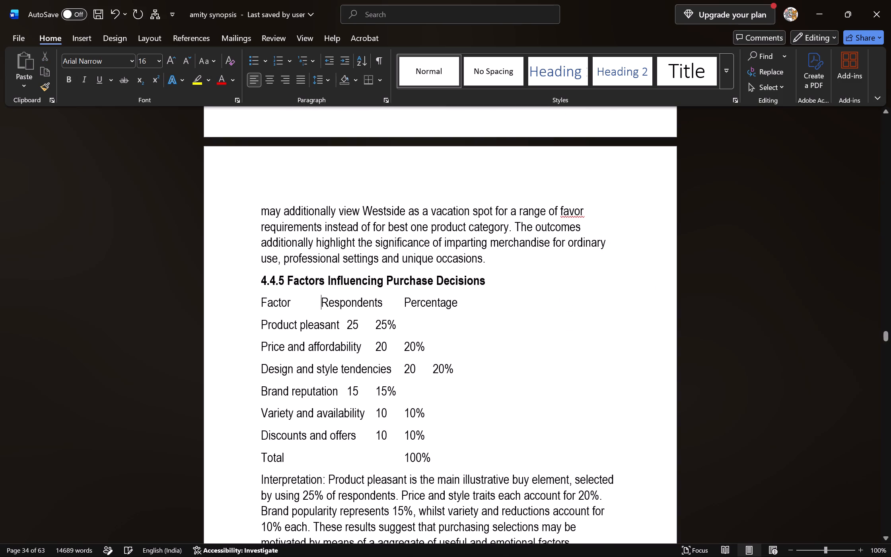
# Add spaces before 25 in the Product pleasant row of the 4.4.5 table to move it under Respondents.
pyautogui.click(347, 323)
pyautogui.press('space')
pyautogui.press('space')
pyautogui.press('space')
pyautogui.press('space')
pyautogui.press('space')
pyautogui.press('space')
pyautogui.press('space')
pyautogui.press('space')
pyautogui.press('space')
pyautogui.press('space')
pyautogui.press('space')
pyautogui.press('space')
pyautogui.press('space')
pyautogui.press('space')
pyautogui.press('space')
pyautogui.press('space')
pyautogui.press('space')
pyautogui.press('space')
pyautogui.press('space')
pyautogui.press('space')
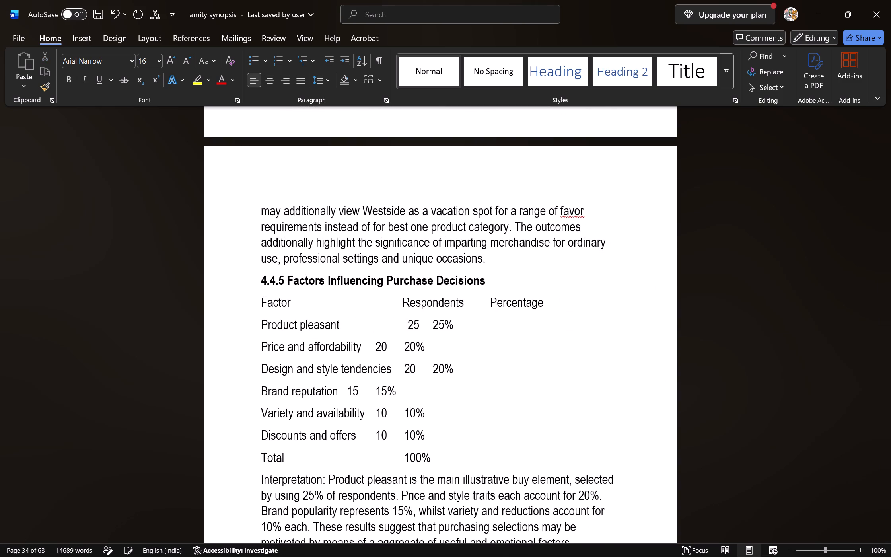
# Add thirteen spaces before 25% in the Product pleasant row to align it under Percentage.
pyautogui.click(442, 323)
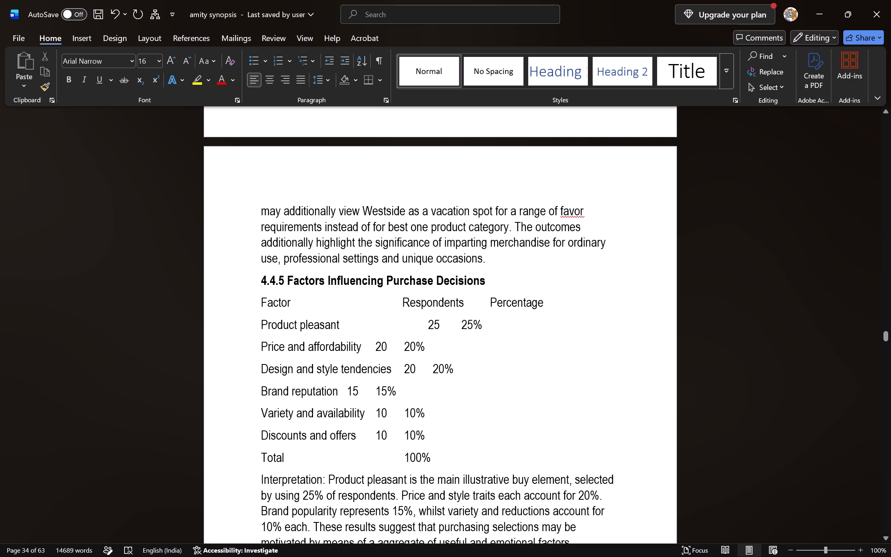
pyautogui.click(461, 328)
pyautogui.press('space')
pyautogui.press('space')
pyautogui.press('space')
pyautogui.press('space')
pyautogui.press('space')
pyautogui.press('space')
pyautogui.press('space')
pyautogui.press('space')
pyautogui.press('space')
pyautogui.press('space')
pyautogui.press('space')
pyautogui.press('space')
pyautogui.press('space')
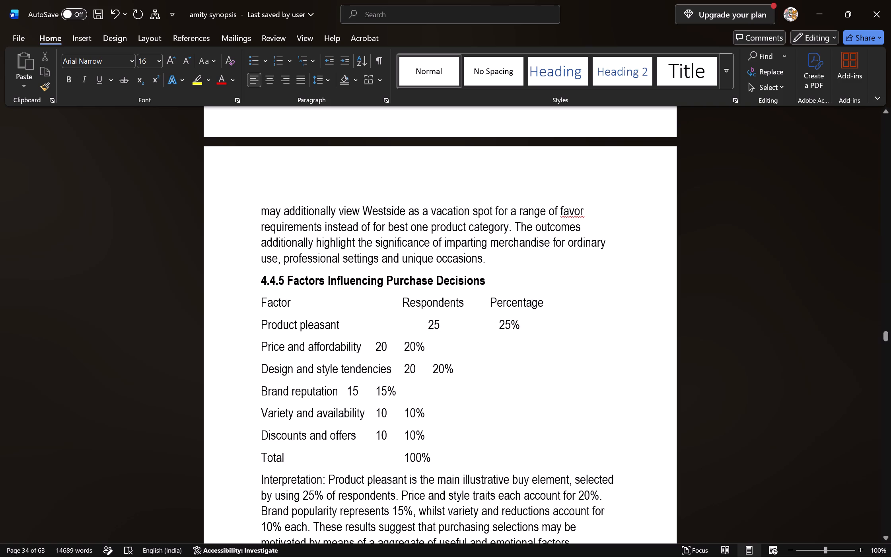
# Add eighteen spaces before 20 in the Price and affordability row to align it under Respondents.
pyautogui.click(375, 347)
pyautogui.press('space')
pyautogui.press('space')
pyautogui.press('space')
pyautogui.press('space')
pyautogui.press('space')
pyautogui.press('space')
pyautogui.press('space')
pyautogui.press('space')
pyautogui.press('space')
pyautogui.press('space')
pyautogui.press('space')
pyautogui.press('space')
pyautogui.press('space')
pyautogui.press('space')
pyautogui.press('space')
pyautogui.press('space')
pyautogui.press('space')
pyautogui.press('space')
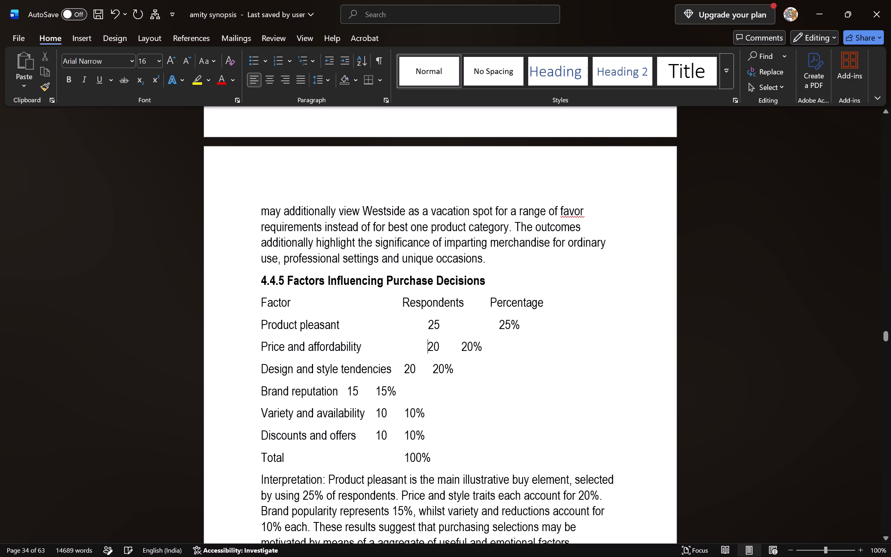
# Add thirteen spaces before 20% in the Price and affordability row to align it under Percentage.
pyautogui.click(459, 351)
pyautogui.press('space')
pyautogui.press('space')
pyautogui.press('space')
pyautogui.press('space')
pyautogui.press('space')
pyautogui.press('space')
pyautogui.press('space')
pyautogui.press('space')
pyautogui.press('space')
pyautogui.press('space')
pyautogui.press('space')
pyautogui.press('space')
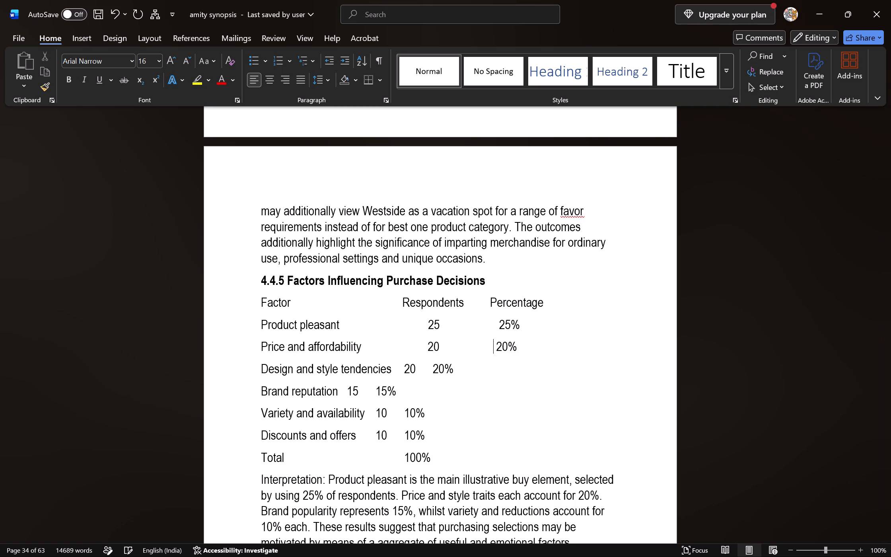
pyautogui.press('space')
# Add eight spaces before 20 in the Design and style tendencies row to align it under Respondents.
pyautogui.click(399, 369)
pyautogui.press('space')
pyautogui.press('space')
pyautogui.press('space')
pyautogui.press('space')
pyautogui.press('space')
pyautogui.press('space')
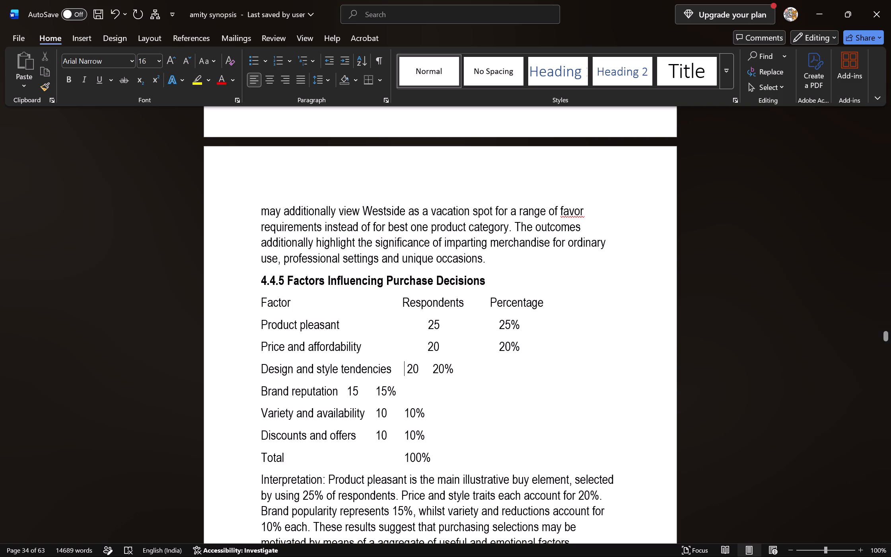
pyautogui.press('space')
pyautogui.press('space')
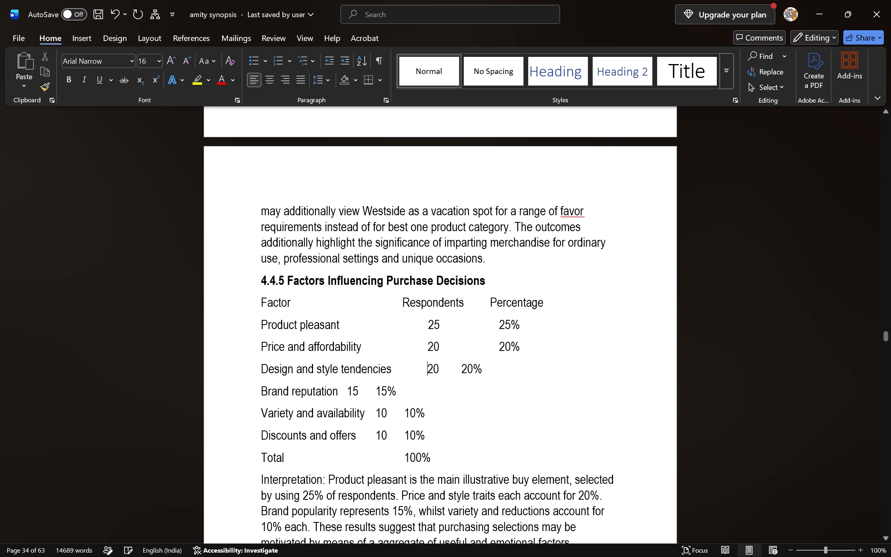
# Replace the tab gap between 20 and 20% in the Design and style tendencies row with spaces, aligning 20% under Percentage.
pyautogui.click(450, 368)
pyautogui.press('space')
pyautogui.press('BackSpace')
pyautogui.press('BackSpace')
pyautogui.press('BackSpace')
pyautogui.write('20')
pyautogui.press('space')
pyautogui.press('space')
pyautogui.press('space')
pyautogui.press('space')
pyautogui.press('space')
pyautogui.press('space')
pyautogui.press('space')
pyautogui.press('space')
pyautogui.press('space')
pyautogui.press('space')
pyautogui.press('space')
pyautogui.press('space')
pyautogui.press('space')
pyautogui.press('space')
pyautogui.press('space')
pyautogui.press('space')
pyautogui.press('space')
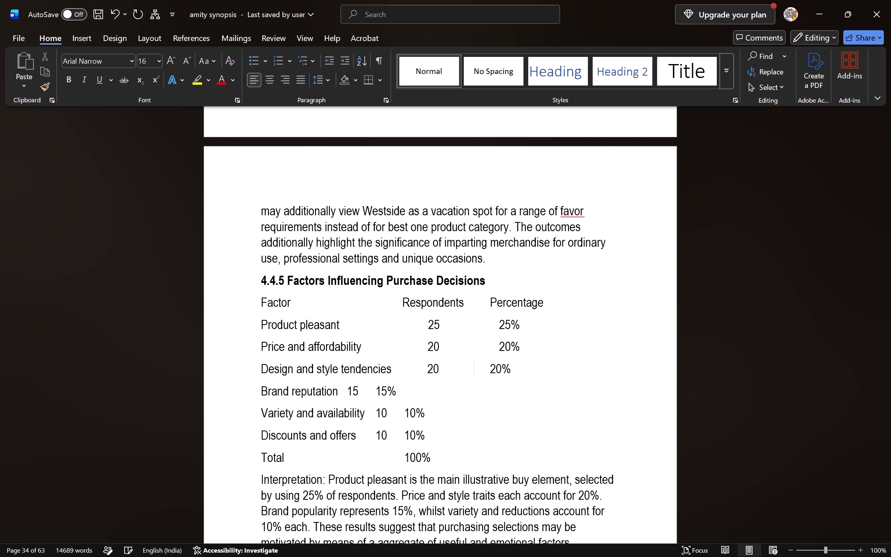
pyautogui.press('space')
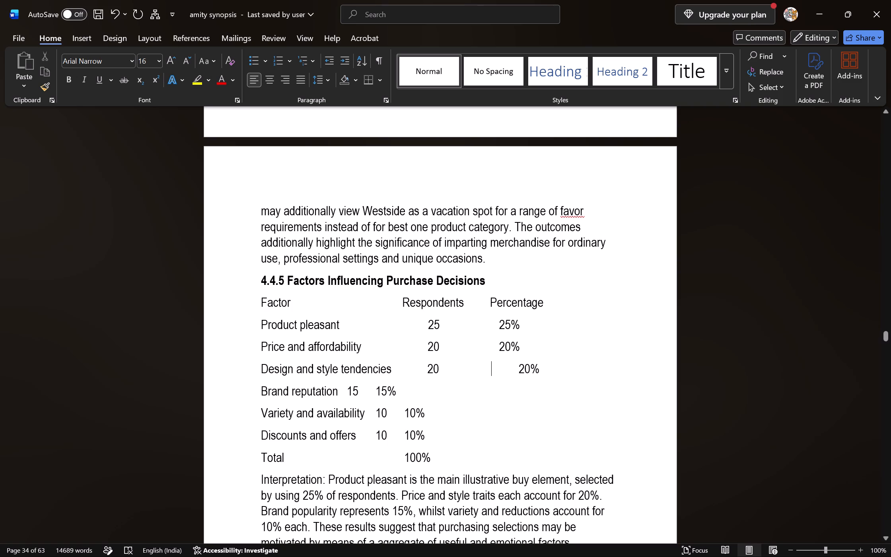
pyautogui.click(521, 368)
pyautogui.press('BackSpace')
pyautogui.press('space')
pyautogui.press('space')
pyautogui.press('space')
# Add spaces before 15 in the Brand reputation row to align it under Respondents.
pyautogui.click(342, 393)
pyautogui.press('space')
pyautogui.press('space')
pyautogui.press('space')
pyautogui.press('space')
pyautogui.press('space')
pyautogui.press('space')
pyautogui.press('space')
pyautogui.press('space')
pyautogui.press('space')
pyautogui.press('space')
pyautogui.press('space')
pyautogui.press('space')
pyautogui.press('space')
pyautogui.press('space')
pyautogui.press('space')
pyautogui.press('space')
pyautogui.press('space')
pyautogui.press('space')
pyautogui.press('space')
pyautogui.press('space')
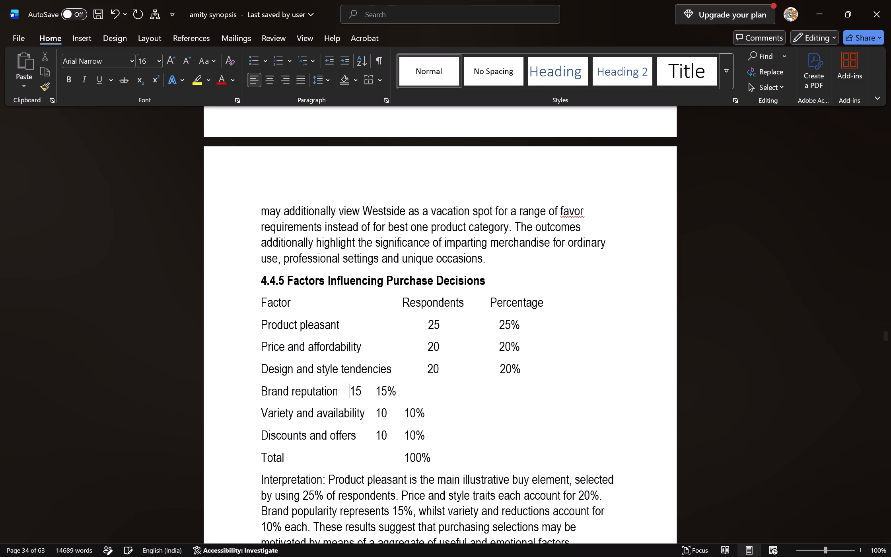
pyautogui.press('space')
pyautogui.press('space')
pyautogui.press('space')
pyautogui.press('space')
# Add thirteen spaces before 15% in the Brand reputation row to align it under Percentage.
pyautogui.click(451, 393)
pyautogui.press('space')
pyautogui.press('space')
pyautogui.press('space')
pyautogui.press('space')
pyautogui.press('space')
pyautogui.press('space')
pyautogui.press('space')
pyautogui.press('space')
pyautogui.press('space')
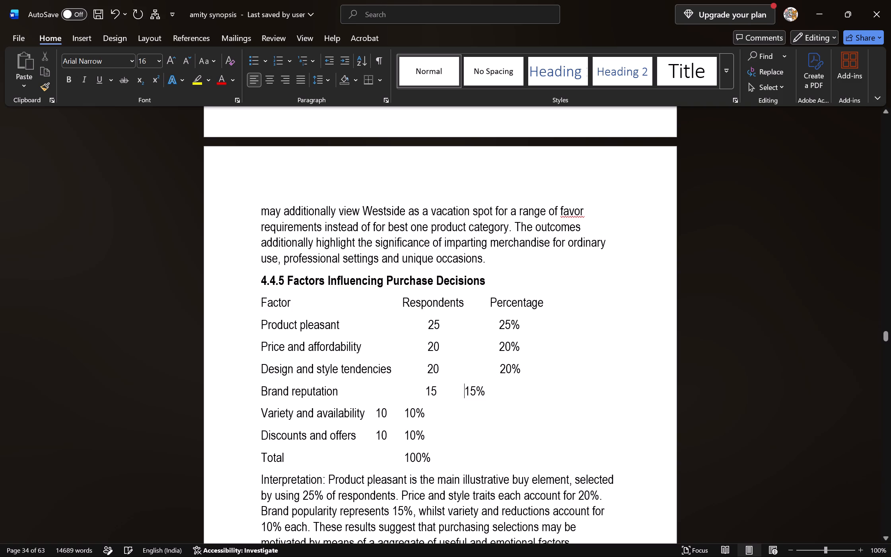
pyautogui.press('space')
pyautogui.press('space')
pyautogui.press('space')
pyautogui.press('space')
# Add seventeen spaces before 10 in the Variety and availability row to align it under Respondents.
pyautogui.click(377, 413)
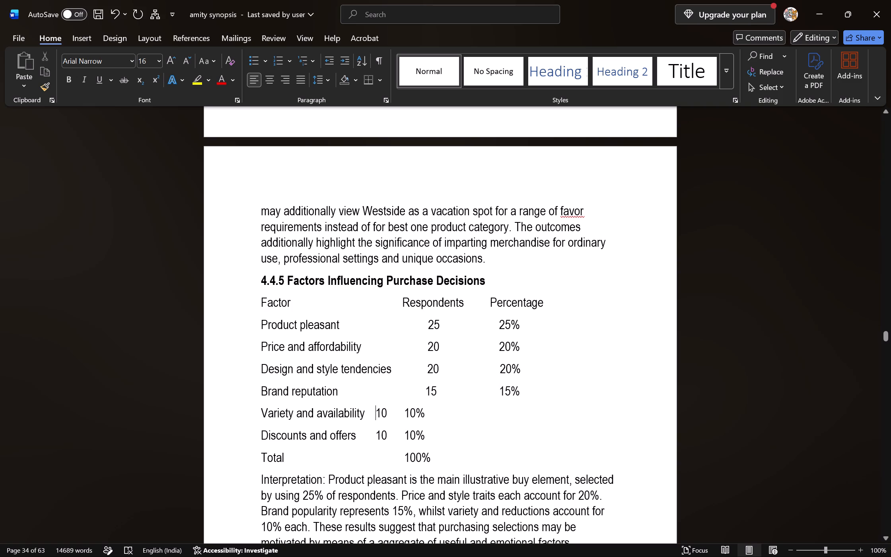
pyautogui.press('space')
pyautogui.press('space')
pyautogui.press('space')
pyautogui.press('space')
pyautogui.press('space')
pyautogui.press('space')
pyautogui.press('space')
pyautogui.press('space')
pyautogui.press('space')
pyautogui.press('space')
pyautogui.press('space')
pyautogui.press('space')
pyautogui.press('space')
pyautogui.press('space')
pyautogui.press('space')
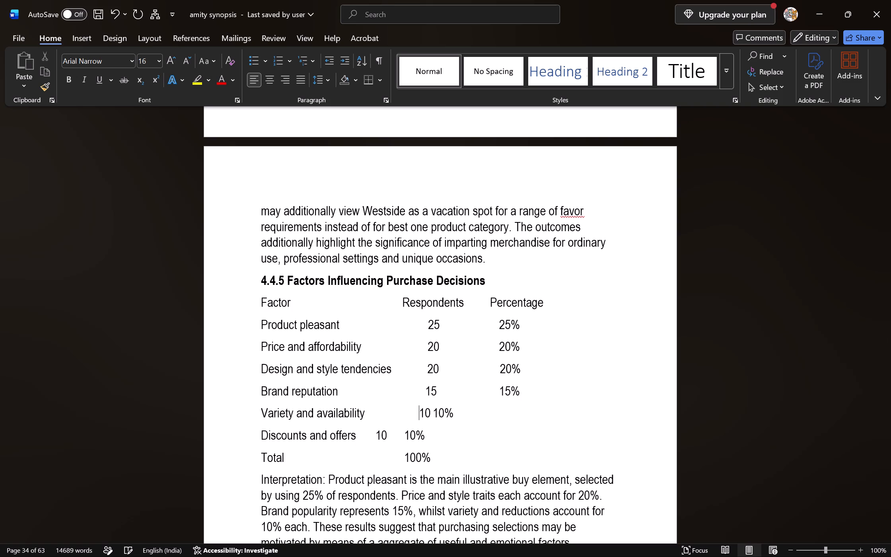
pyautogui.press('space')
pyautogui.press('space')
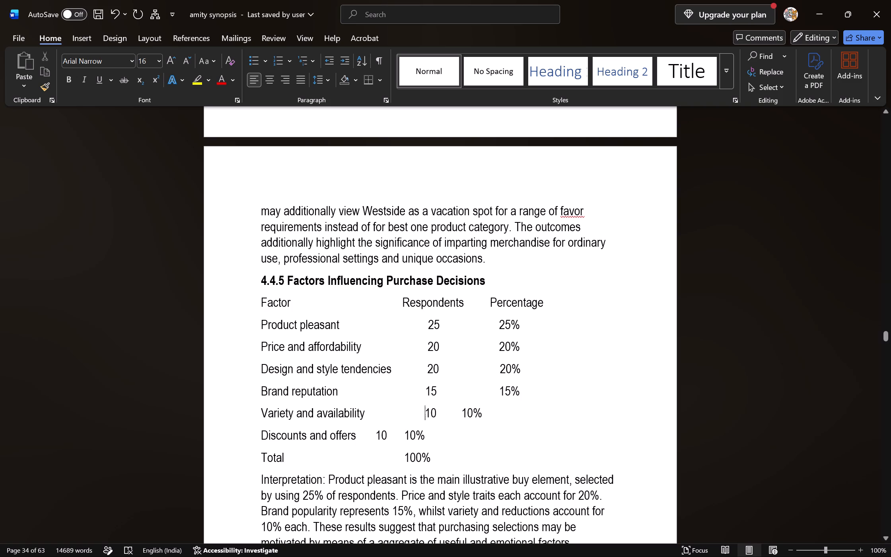
# Add thirteen spaces before 10% in the Variety and availability row to align it under Percentage.
pyautogui.click(463, 415)
pyautogui.press('space')
pyautogui.press('space')
pyautogui.press('space')
pyautogui.press('space')
pyautogui.press('space')
pyautogui.press('space')
pyautogui.press('space')
pyautogui.press('space')
pyautogui.press('space')
pyautogui.press('space')
pyautogui.press('space')
pyautogui.press('space')
pyautogui.press('space')
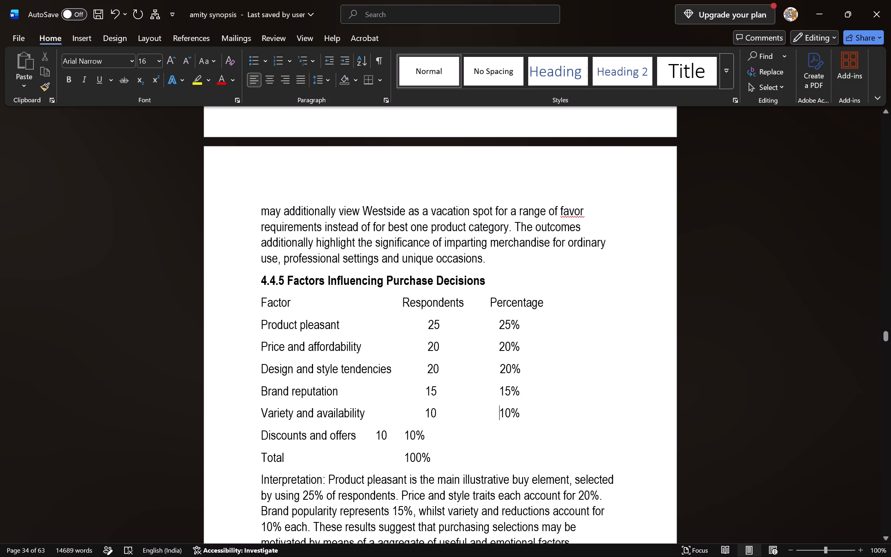
# Add seventeen spaces before 10 in the Discounts and offers row to align it under Respondents.
pyautogui.click(376, 436)
pyautogui.press('space')
pyautogui.press('space')
pyautogui.press('space')
pyautogui.press('space')
pyautogui.press('space')
pyautogui.press('space')
pyautogui.press('space')
pyautogui.press('space')
pyautogui.press('space')
pyautogui.press('space')
pyautogui.press('space')
pyautogui.press('space')
pyautogui.press('space')
pyautogui.press('space')
pyautogui.press('space')
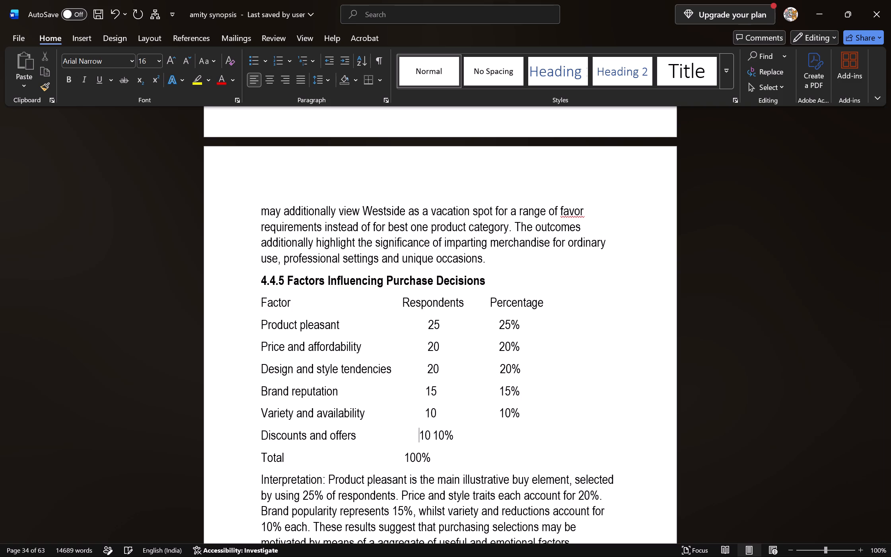
pyautogui.press('space')
pyautogui.press('space')
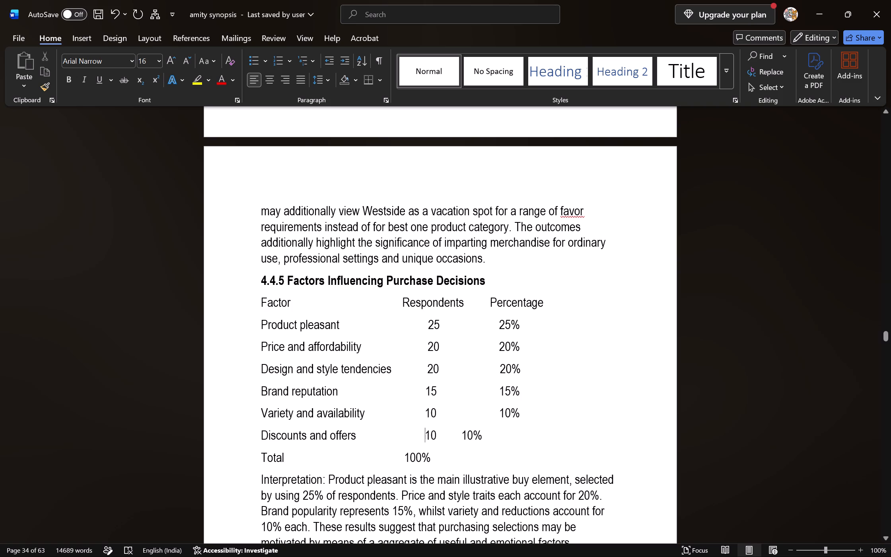
# Add thirteen spaces before 10% in the Discounts and offers row to align it under Percentage.
pyautogui.click(462, 437)
pyautogui.press('space')
pyautogui.press('space')
pyautogui.press('space')
pyautogui.press('space')
pyautogui.press('space')
pyautogui.press('space')
pyautogui.press('space')
pyautogui.press('space')
pyautogui.press('space')
pyautogui.press('space')
pyautogui.press('space')
pyautogui.press('space')
pyautogui.press('space')
# Insert seven spaces and the missing respondent total 100 before 100% in the Total row of section 4.4.5.
pyautogui.click(402, 459)
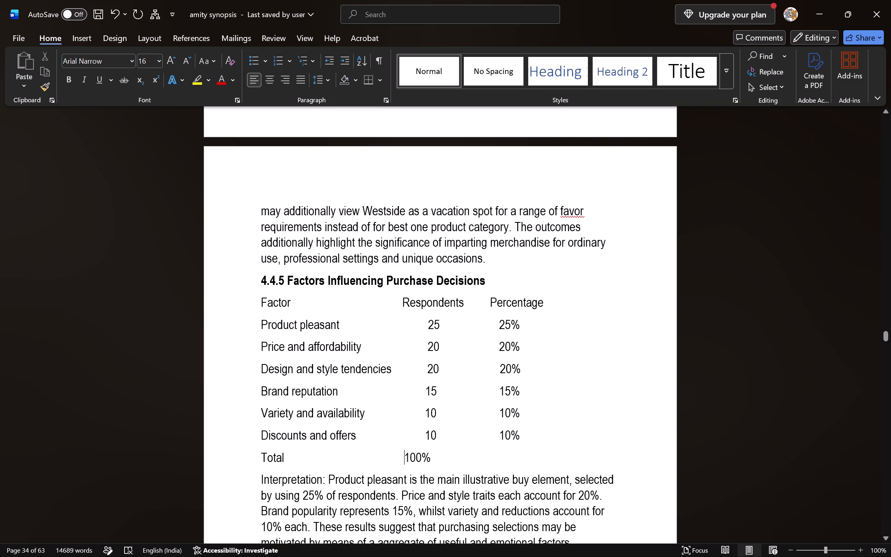
pyautogui.press('space')
pyautogui.press('space')
pyautogui.press('space')
pyautogui.press('space')
pyautogui.press('space')
pyautogui.press('space')
pyautogui.press('space')
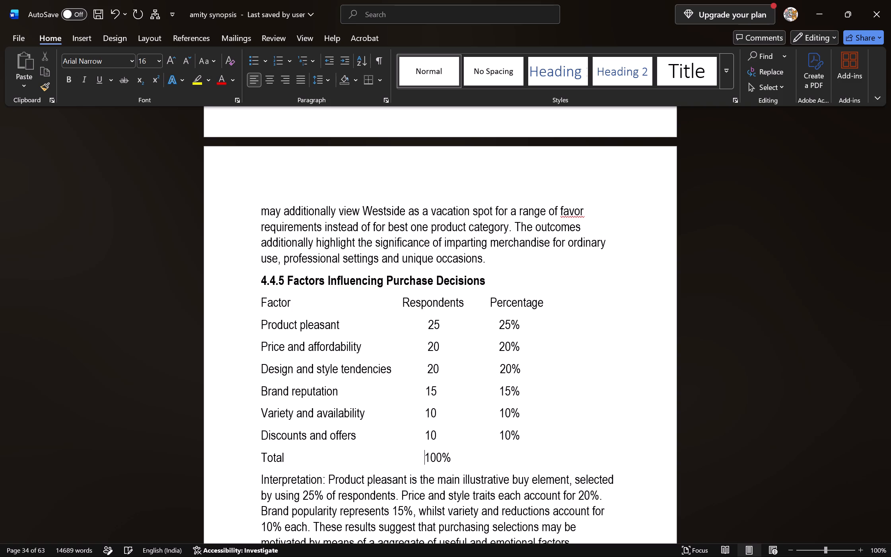
pyautogui.press('space')
pyautogui.press('1')
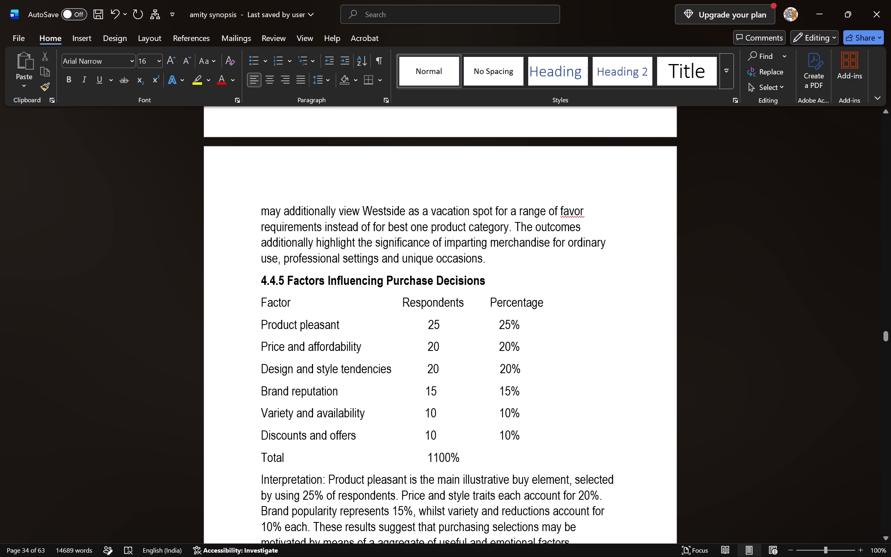
pyautogui.press('BackSpace')
pyautogui.press('BackSpace')
pyautogui.press('1')
pyautogui.press('0')
pyautogui.press('0')
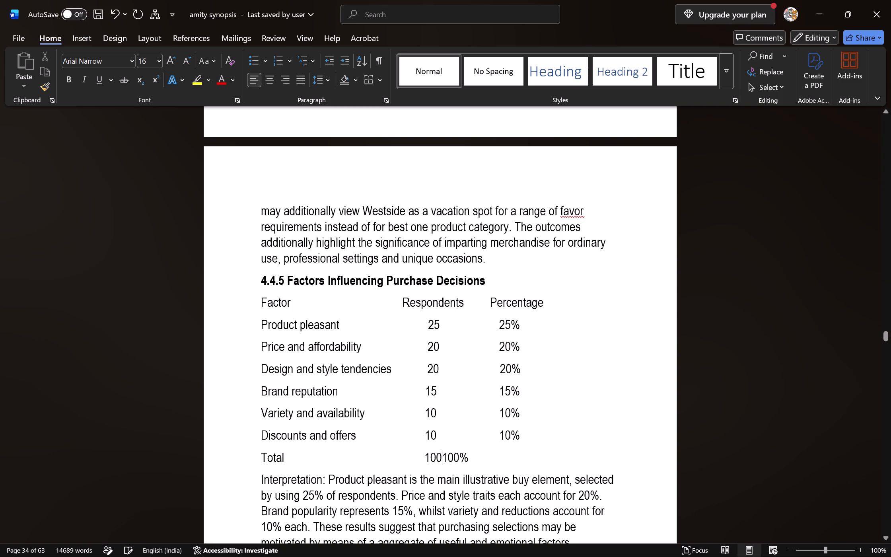
# Add nineteen spaces between 100 and 100% in the Total row to align 100% under Percentage.
pyautogui.press('space')
pyautogui.press('space')
pyautogui.press('space')
pyautogui.press('space')
pyautogui.press('space')
pyautogui.press('space')
pyautogui.press('space')
pyautogui.press('space')
pyautogui.press('space')
pyautogui.press('space')
pyautogui.press('space')
pyautogui.press('space')
pyautogui.press('space')
pyautogui.press('space')
pyautogui.press('space')
pyautogui.press('space')
pyautogui.press('space')
pyautogui.press('space')
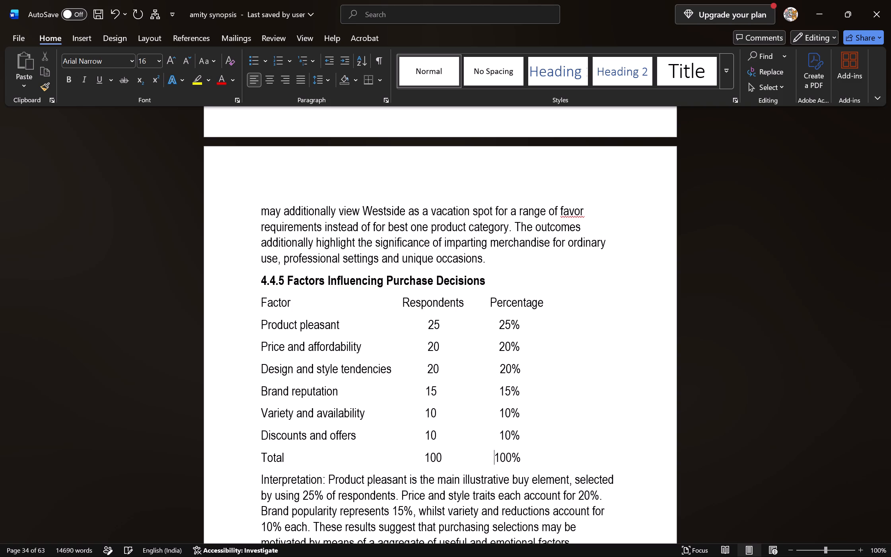
pyautogui.press('space')
# Bold and underline the heading 4.5 Analysis of Product Quality and Pricing.
pyautogui.scroll(-8, 416, 458)
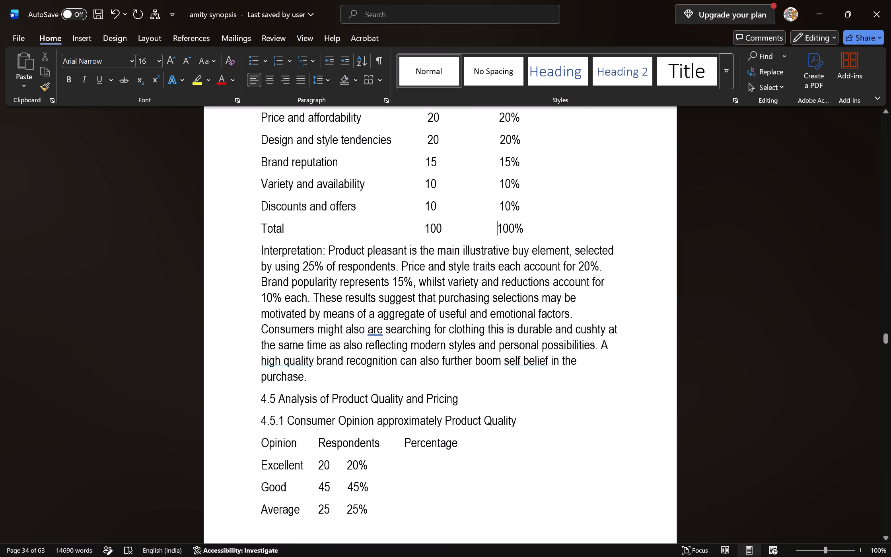
pyautogui.moveTo(260, 399); pyautogui.dragTo(450, 409)
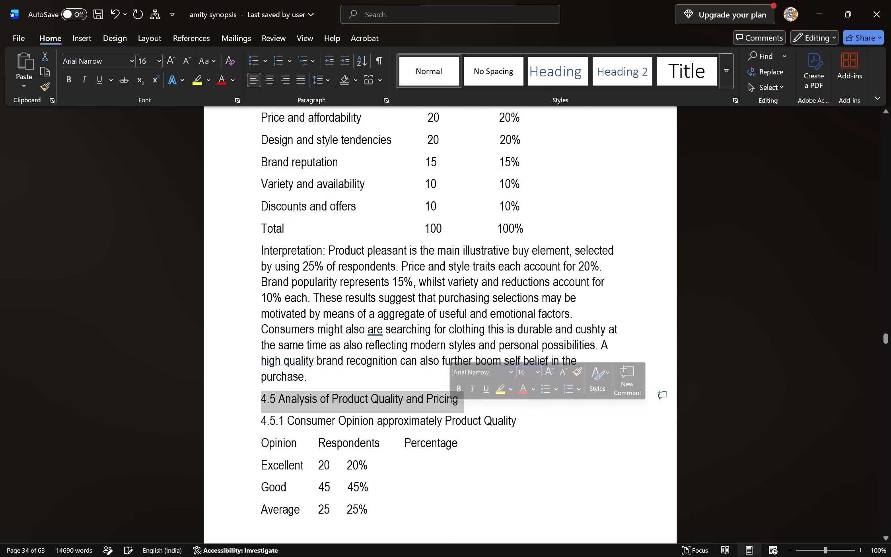
pyautogui.click(70, 80)
pyautogui.click(99, 80)
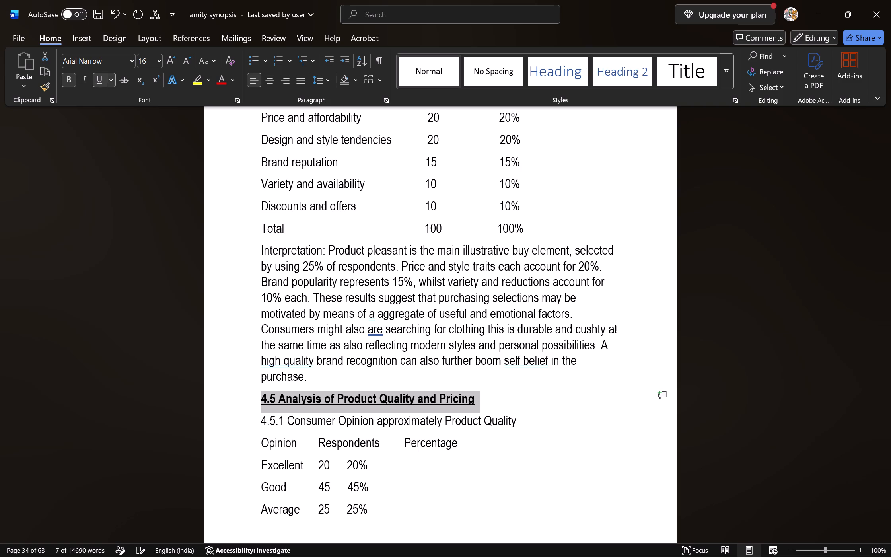
# Bold the heading 4.5.1 Consumer Opinion approximately Product Quality.
pyautogui.tripleClick(257, 422)
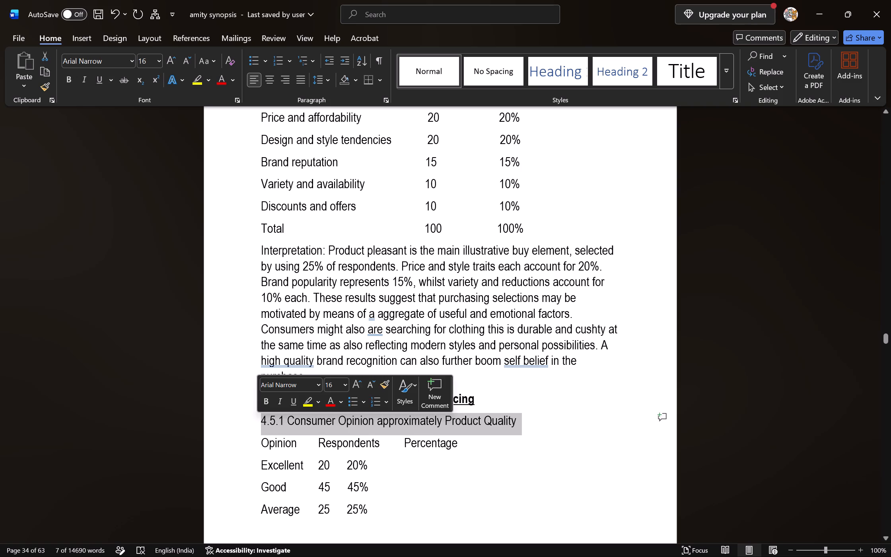
pyautogui.click(73, 81)
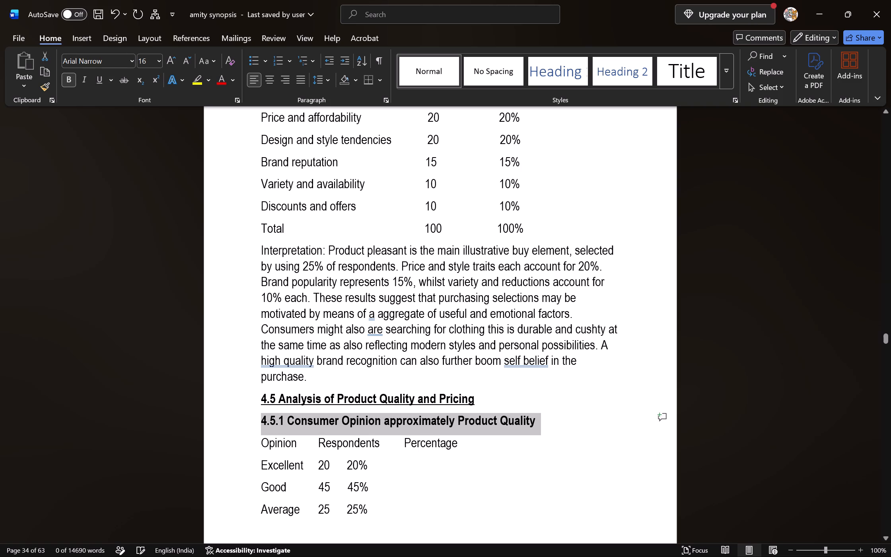
# Add thirteen spaces before 20 in the Excellent row of section 4.5.1 to align it under Respondents.
pyautogui.scroll(-3, 321, 390)
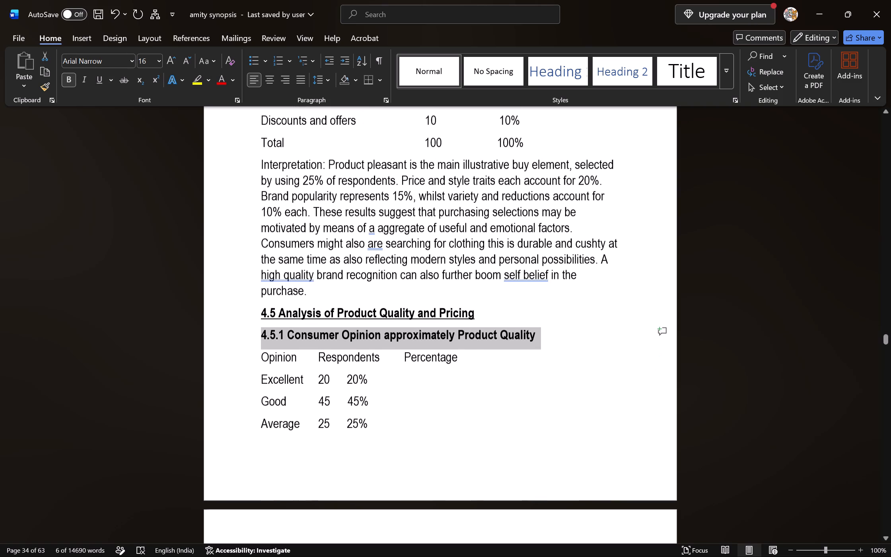
pyautogui.click(315, 384)
pyautogui.press('space')
pyautogui.press('space')
pyautogui.press('space')
pyautogui.press('space')
pyautogui.press('space')
pyautogui.press('space')
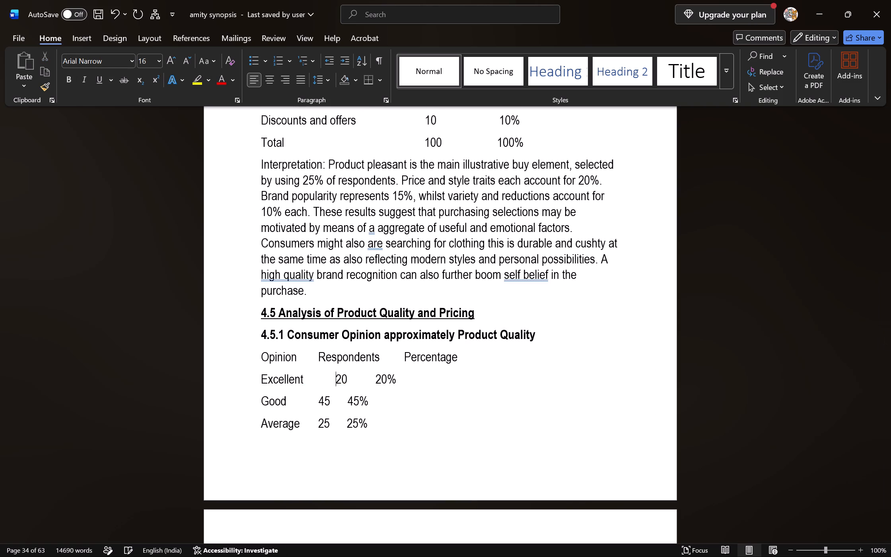
pyautogui.press('space')
pyautogui.press('space')
pyautogui.press('space')
pyautogui.press('space')
pyautogui.press('space')
pyautogui.press('space')
pyautogui.press('space')
# Add fifteen spaces before 20% in the Excellent row to align it under Percentage.
pyautogui.click(374, 379)
pyautogui.press('space')
pyautogui.press('space')
pyautogui.press('space')
pyautogui.press('space')
pyautogui.press('space')
pyautogui.press('space')
pyautogui.press('space')
pyautogui.press('space')
pyautogui.press('space')
pyautogui.press('space')
pyautogui.press('space')
pyautogui.press('space')
pyautogui.press('space')
pyautogui.press('space')
pyautogui.press('space')
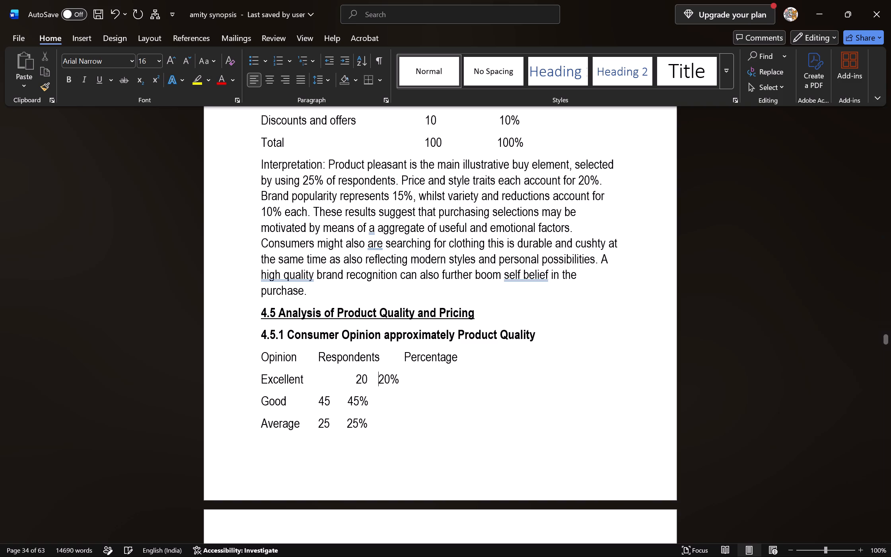
# Add thirteen spaces before 45 in the Good row to align it under Respondents.
pyautogui.click(318, 401)
pyautogui.press('space')
pyautogui.press('space')
pyautogui.press('space')
pyautogui.press('space')
pyautogui.press('space')
pyautogui.press('space')
pyautogui.press('space')
pyautogui.press('space')
pyautogui.press('space')
pyautogui.press('space')
pyautogui.press('space')
pyautogui.press('space')
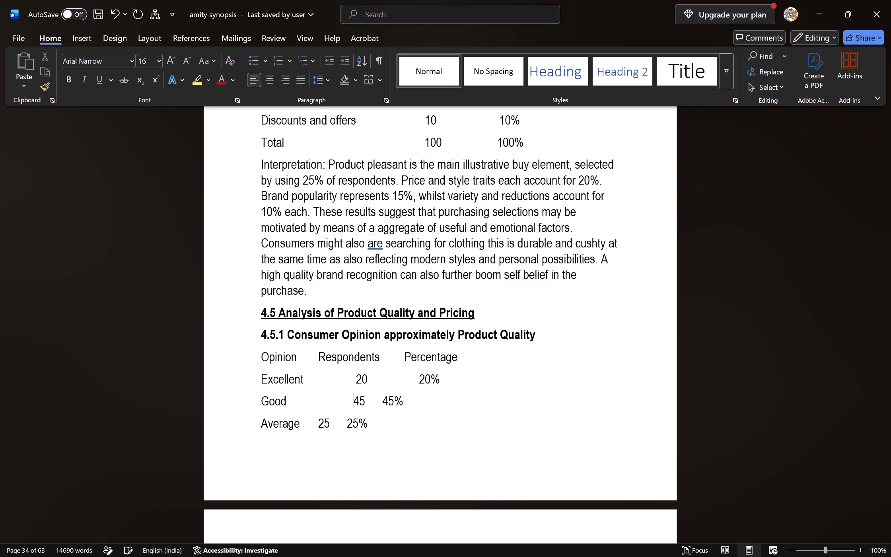
pyautogui.press('space')
# Add eleven spaces before 45% in the Good row of section 4.5.1 to align it under Percentage.
pyautogui.click(388, 402)
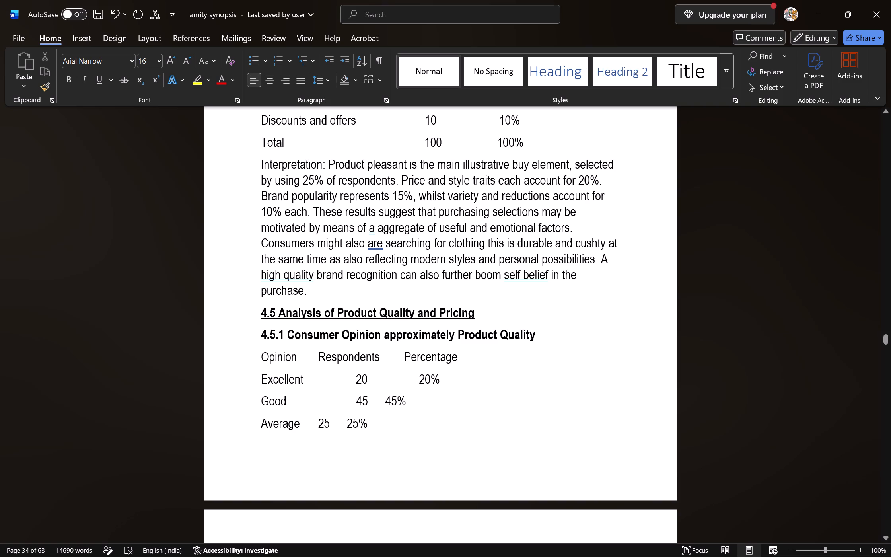
pyautogui.press('Left')
pyautogui.press('space')
pyautogui.press('space')
pyautogui.press('space')
pyautogui.press('space')
pyautogui.press('space')
pyautogui.press('space')
pyautogui.press('space')
pyautogui.press('space')
pyautogui.press('space')
pyautogui.press('space')
pyautogui.press('space')
# Add thirteen spaces before 25 in the Average row to align it under Respondents.
pyautogui.click(316, 420)
pyautogui.press('space')
pyautogui.press('space')
pyautogui.press('space')
pyautogui.press('space')
pyautogui.press('space')
pyautogui.press('space')
pyautogui.press('space')
pyautogui.press('space')
pyautogui.press('space')
pyautogui.press('space')
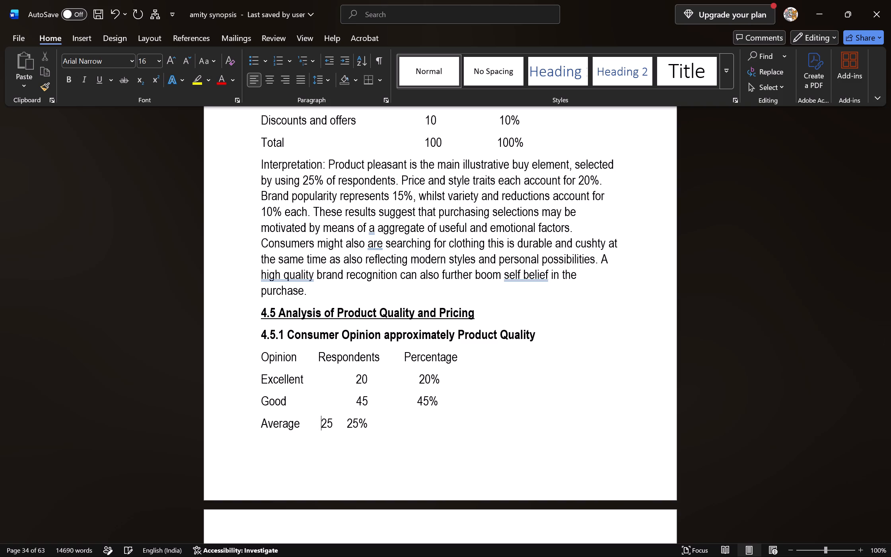
pyautogui.press('space')
pyautogui.press('space')
pyautogui.press('space')
# Add fourteen spaces before 25% in the Average row to align it under Percentage.
pyautogui.click(375, 424)
pyautogui.press('space')
pyautogui.press('space')
pyautogui.press('space')
pyautogui.press('space')
pyautogui.press('space')
pyautogui.press('space')
pyautogui.press('space')
pyautogui.press('space')
pyautogui.press('space')
pyautogui.press('space')
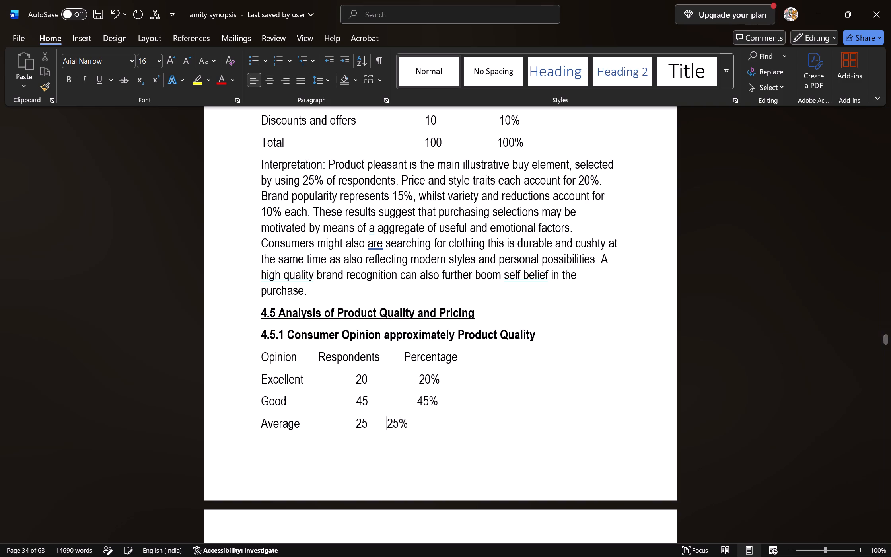
pyautogui.press('space')
pyautogui.press('space')
pyautogui.press('space')
pyautogui.press('space')
# Add twenty spaces before 7 in the Poor row to align it with the Respondents values.
pyautogui.scroll(-5, 384, 427)
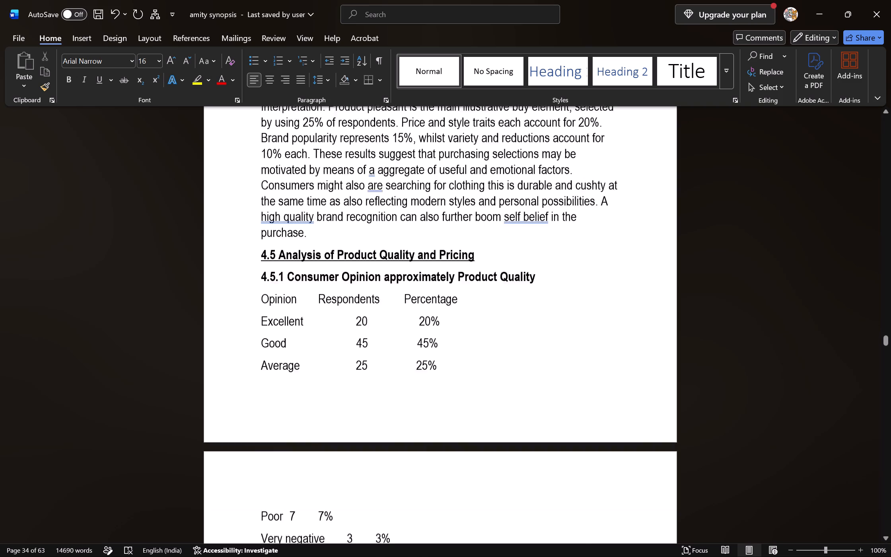
pyautogui.scroll(-2, 384, 427)
pyautogui.click(289, 373)
pyautogui.press('space')
pyautogui.press('space')
pyautogui.press('space')
pyautogui.press('space')
pyautogui.press('space')
pyautogui.press('space')
pyautogui.press('space')
pyautogui.press('space')
pyautogui.press('space')
pyautogui.press('space')
pyautogui.press('space')
pyautogui.press('space')
pyautogui.press('space')
pyautogui.press('space')
pyautogui.press('space')
pyautogui.press('space')
pyautogui.press('space')
pyautogui.press('space')
pyautogui.press('space')
pyautogui.press('space')
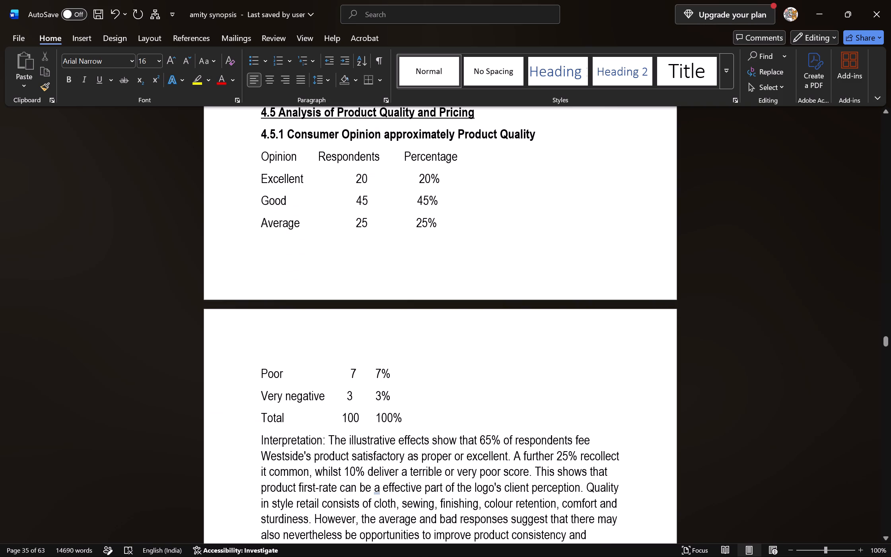
# Add thirteen spaces before 7% in the Poor row to align it with the Percentage values.
pyautogui.click(375, 373)
pyautogui.press('space')
pyautogui.press('space')
pyautogui.press('space')
pyautogui.press('space')
pyautogui.press('space')
pyautogui.press('space')
pyautogui.press('space')
pyautogui.press('space')
pyautogui.press('space')
pyautogui.press('space')
pyautogui.press('space')
pyautogui.press('space')
pyautogui.press('space')
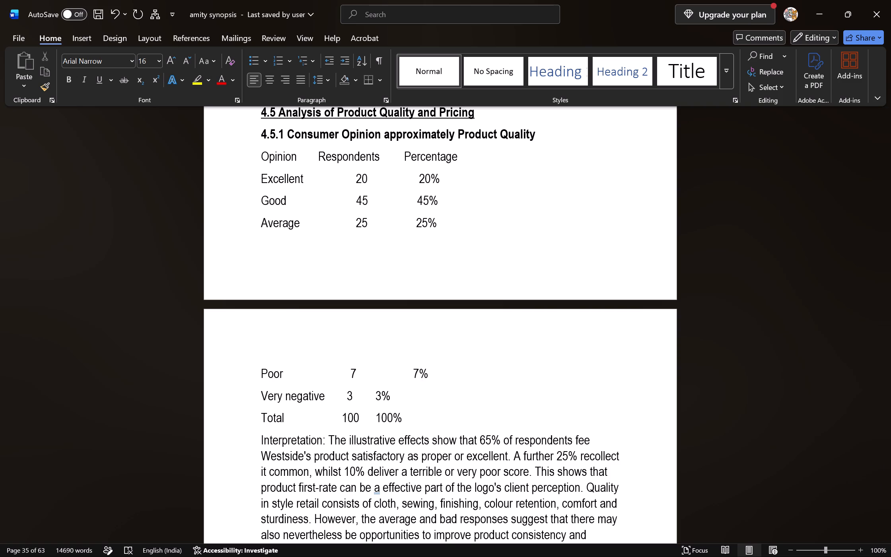
# Add fourteen spaces before 3% in the Very negative row to align it with the Percentage values.
pyautogui.click(375, 397)
pyautogui.press('space')
pyautogui.press('space')
pyautogui.press('space')
pyautogui.press('space')
pyautogui.press('space')
pyautogui.press('space')
pyautogui.press('space')
pyautogui.press('space')
pyautogui.press('space')
pyautogui.press('space')
pyautogui.press('space')
pyautogui.press('space')
pyautogui.press('space')
pyautogui.press('space')
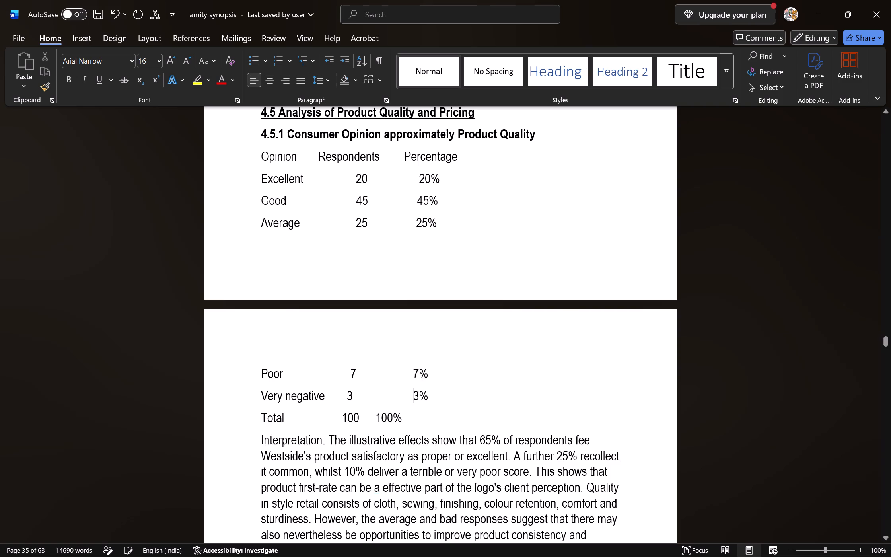
# Add twelve spaces before 100% in the Total row of section 4.5.1 to align it with the Percentage values.
pyautogui.click(375, 418)
pyautogui.press('space')
pyautogui.press('space')
pyautogui.press('space')
pyautogui.press('space')
pyautogui.press('space')
pyautogui.press('space')
pyautogui.press('space')
pyautogui.press('space')
pyautogui.press('space')
pyautogui.press('space')
pyautogui.press('space')
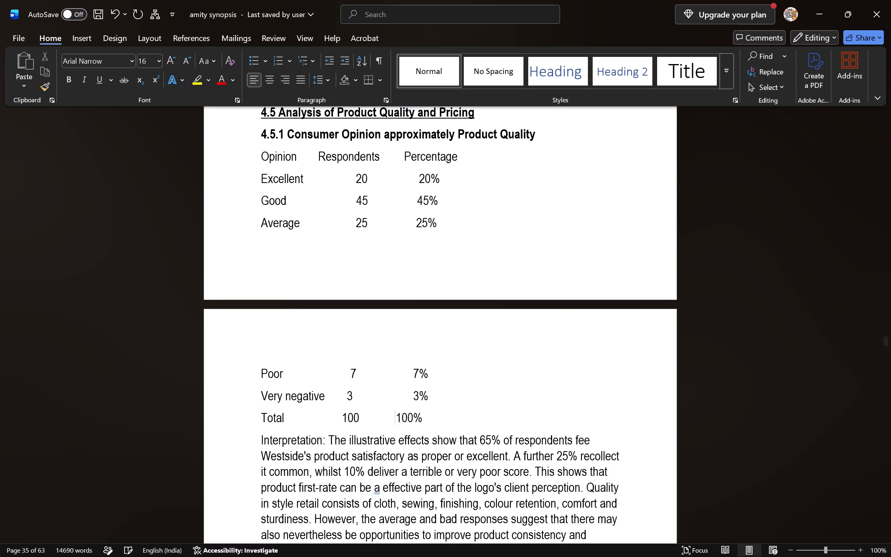
pyautogui.press('space')
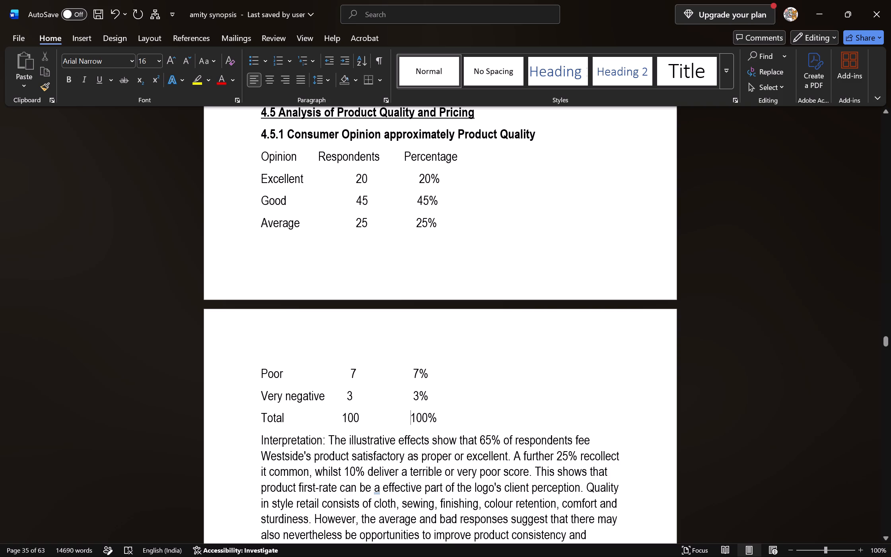
# Bold the heading 4.5.2 Satisfaction with Product Variety.
pyautogui.scroll(-6, 375, 413)
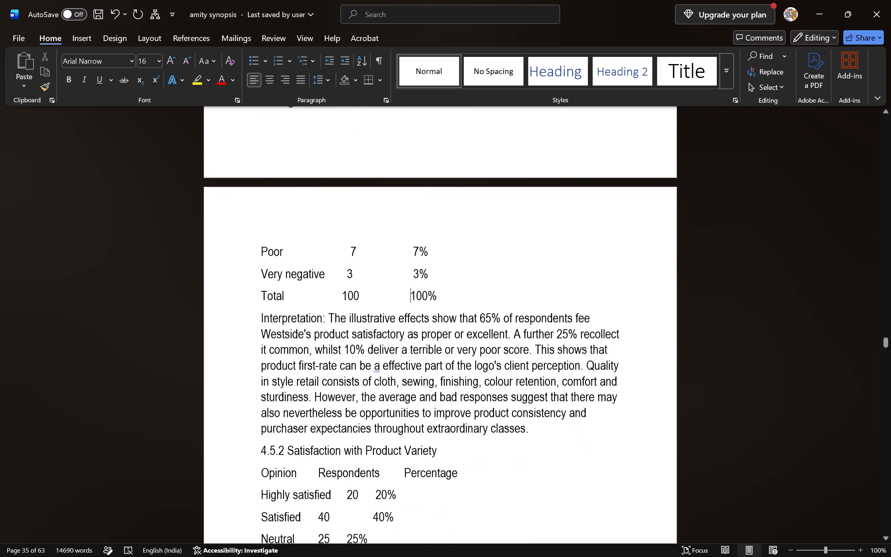
pyautogui.moveTo(268, 403); pyautogui.dragTo(272, 403)
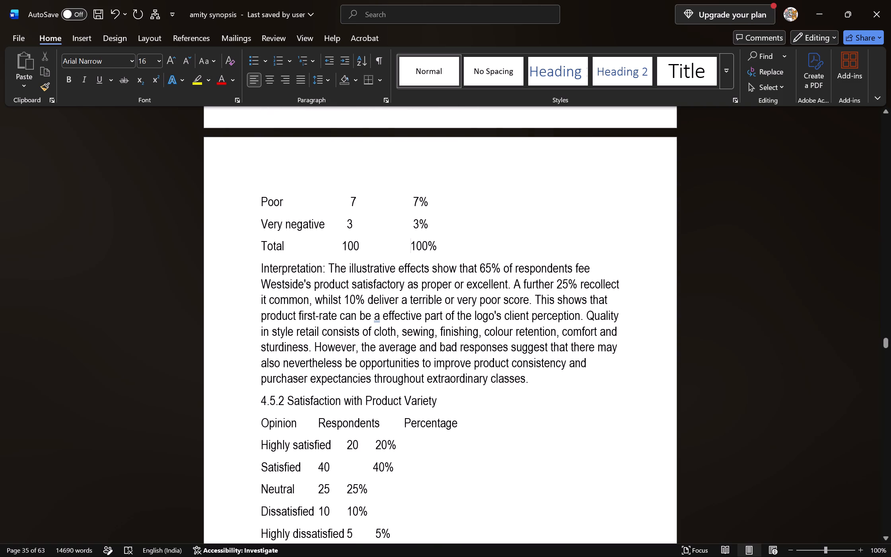
pyautogui.moveTo(272, 403); pyautogui.dragTo(424, 401)
pyautogui.click(498, 415)
pyautogui.moveTo(255, 401); pyautogui.dragTo(432, 408)
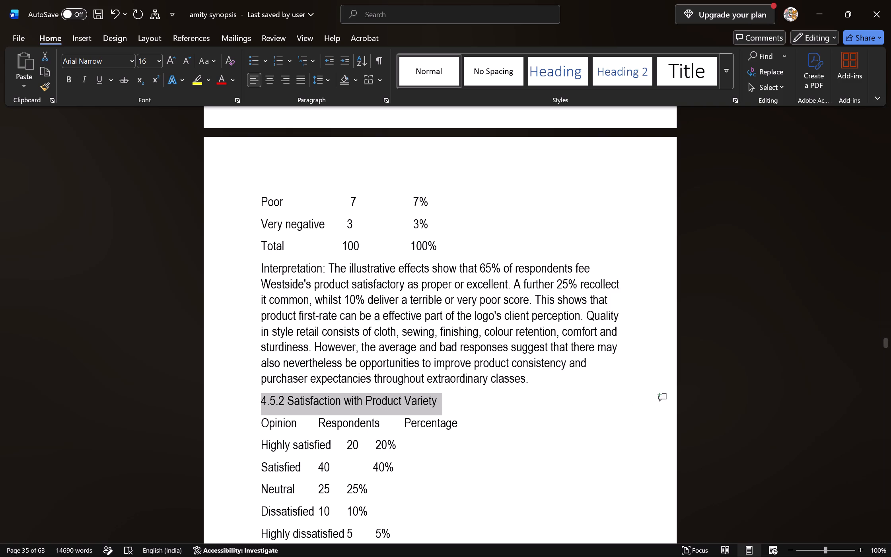
pyautogui.click(69, 80)
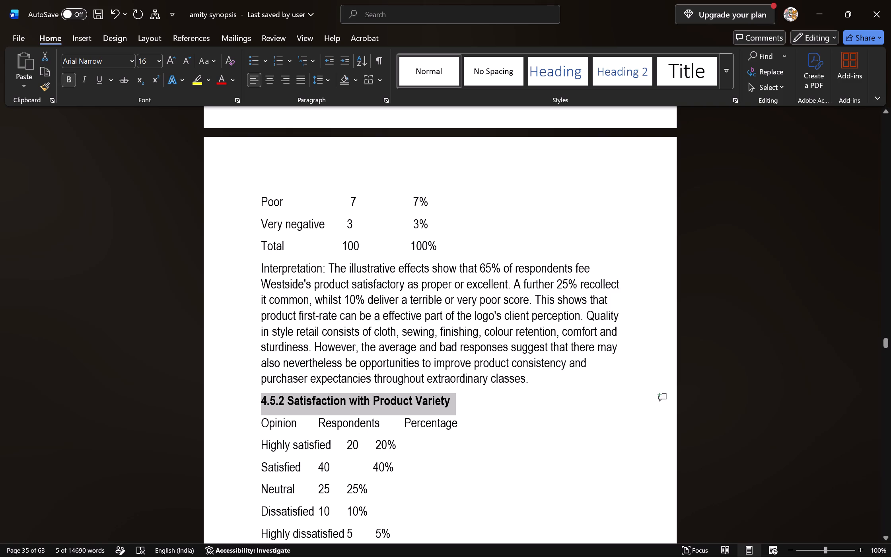
# Add nineteen spaces before Respondents in the header row of section 4.5.2 to widen the gap after Opinion.
pyautogui.click(315, 427)
pyautogui.press('space')
pyautogui.press('space')
pyautogui.press('space')
pyautogui.press('space')
pyautogui.press('space')
pyautogui.press('space')
pyautogui.press('space')
pyautogui.press('space')
pyautogui.press('space')
pyautogui.press('space')
pyautogui.press('space')
pyautogui.press('space')
pyautogui.press('space')
pyautogui.press('space')
pyautogui.press('space')
pyautogui.press('space')
pyautogui.press('space')
pyautogui.press('space')
pyautogui.press('space')
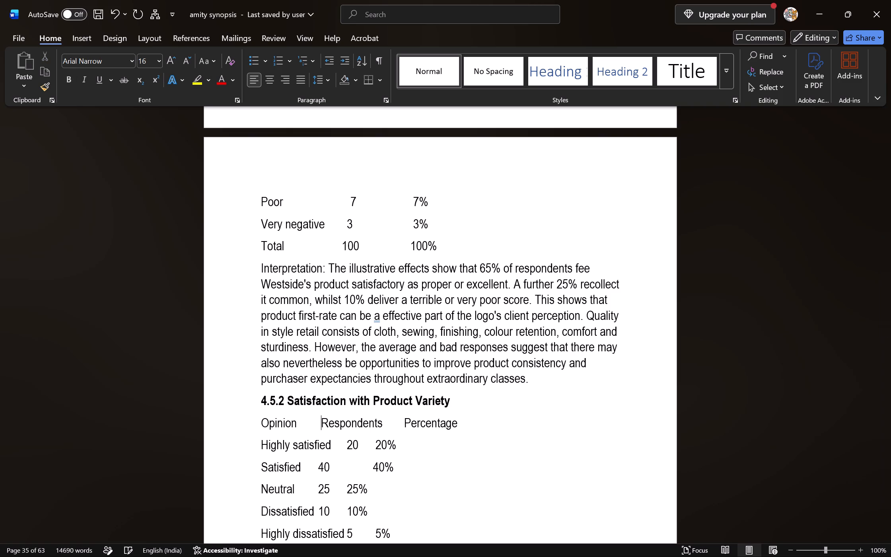
# Add twenty spaces before 20 in the Highly satisfied row of section 4.5.2 to align it under Respondents.
pyautogui.click(346, 446)
pyautogui.press('space')
pyautogui.press('space')
pyautogui.press('space')
pyautogui.press('space')
pyautogui.press('space')
pyautogui.press('space')
pyautogui.press('space')
pyautogui.press('space')
pyautogui.press('space')
pyautogui.press('space')
pyautogui.press('space')
pyautogui.press('space')
pyautogui.press('space')
pyautogui.press('space')
pyautogui.press('space')
pyautogui.press('space')
pyautogui.press('space')
pyautogui.press('space')
pyautogui.press('space')
pyautogui.press('space')
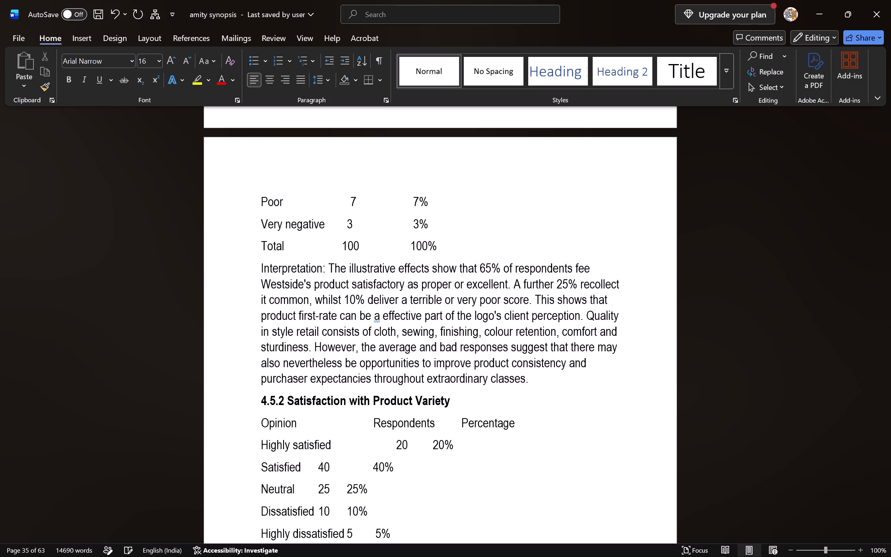
# Add twelve spaces before 20% in the Highly satisfied row of section 4.5.2 to align it under Percentage.
pyautogui.click(436, 448)
pyautogui.press('space')
pyautogui.press('space')
pyautogui.press('space')
pyautogui.press('space')
pyautogui.press('space')
pyautogui.press('space')
pyautogui.press('space')
pyautogui.press('space')
pyautogui.press('space')
pyautogui.press('space')
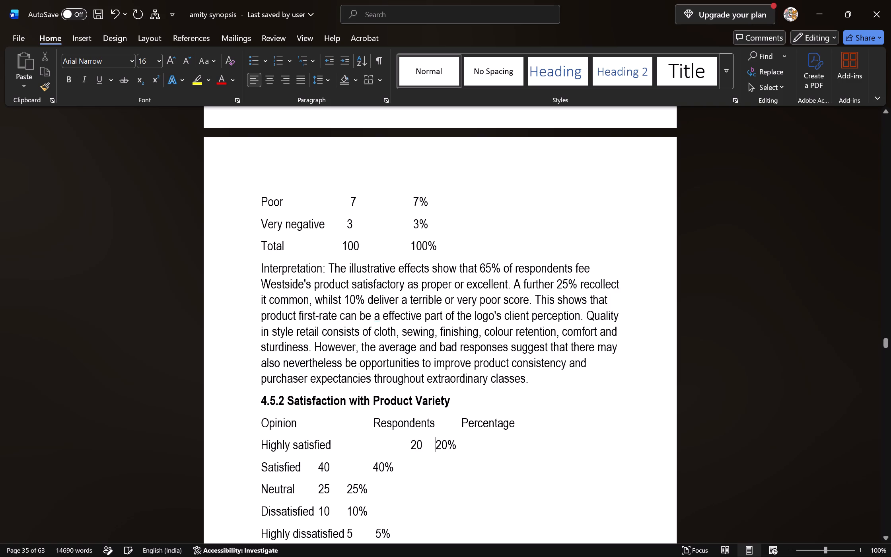
pyautogui.press('space')
pyautogui.press('space')
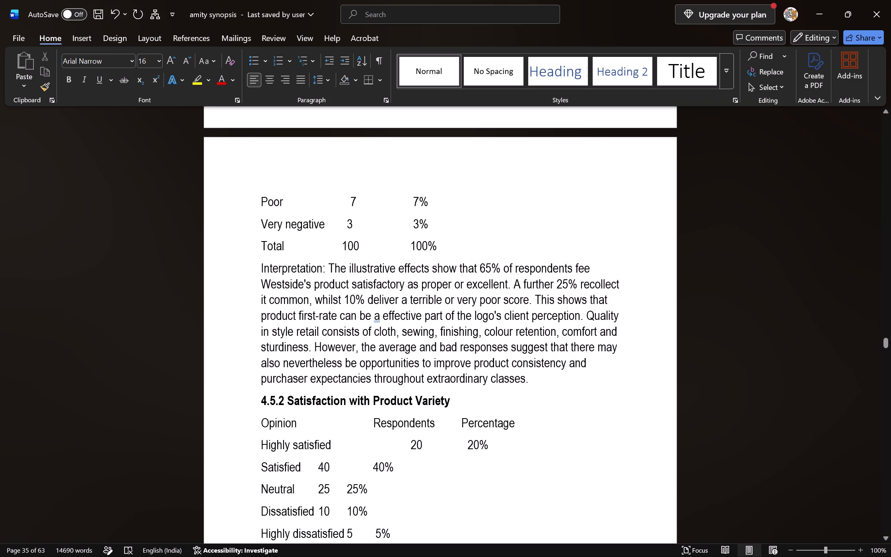
# Add twenty-one spaces before 40 in the Satisfied row of section 4.5.2 to align it under Respondents.
pyautogui.click(311, 469)
pyautogui.press('space')
pyautogui.press('space')
pyautogui.press('space')
pyautogui.press('space')
pyautogui.press('space')
pyautogui.press('space')
pyautogui.press('space')
pyautogui.press('space')
pyautogui.press('space')
pyautogui.press('space')
pyautogui.press('space')
pyautogui.press('space')
pyautogui.press('space')
pyautogui.press('space')
pyautogui.press('space')
pyautogui.press('space')
pyautogui.press('space')
pyautogui.press('space')
pyautogui.press('space')
pyautogui.press('space')
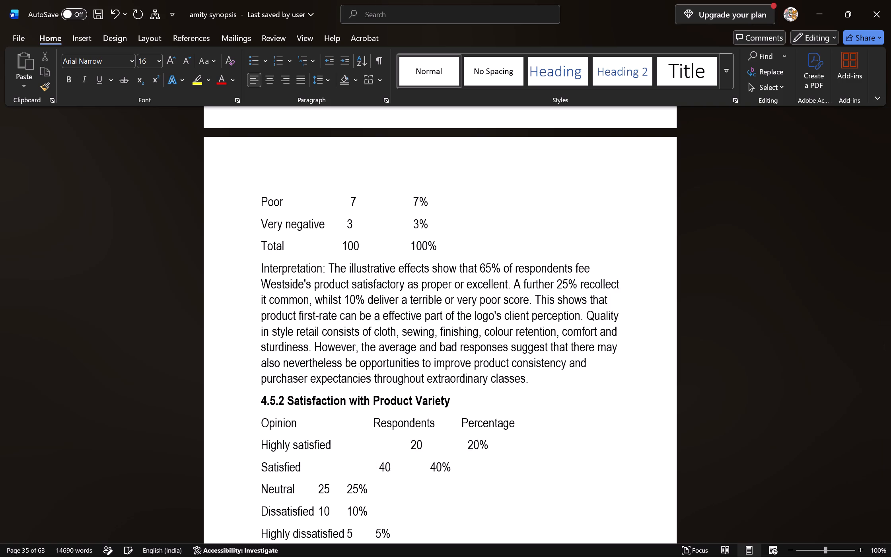
pyautogui.press('space')
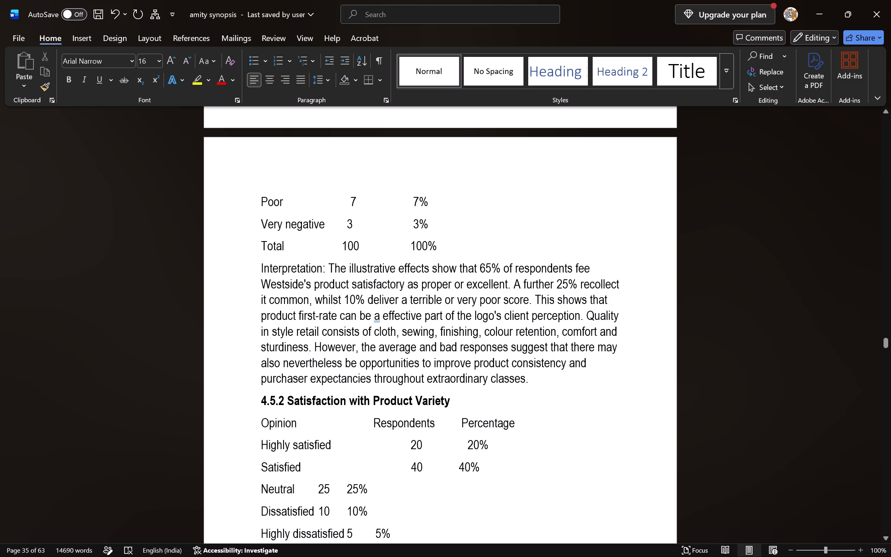
# Add three spaces before 40% in the Satisfied row of section 4.5.2 to align it with the 20% above.
pyautogui.click(456, 470)
pyautogui.press('space')
pyautogui.press('space')
pyautogui.press('space')
# Add twenty spaces before 25 in the Neutral row of section 4.5.2 to align it under Respondents.
pyautogui.scroll(-2, 453, 472)
pyautogui.click(315, 432)
pyautogui.press('space')
pyautogui.press('space')
pyautogui.press('space')
pyautogui.press('space')
pyautogui.press('space')
pyautogui.press('space')
pyautogui.press('space')
pyautogui.press('space')
pyautogui.press('space')
pyautogui.press('space')
pyautogui.press('space')
pyautogui.press('space')
pyautogui.press('space')
pyautogui.press('space')
pyautogui.press('space')
pyautogui.press('space')
pyautogui.press('space')
pyautogui.press('space')
pyautogui.press('space')
pyautogui.press('space')
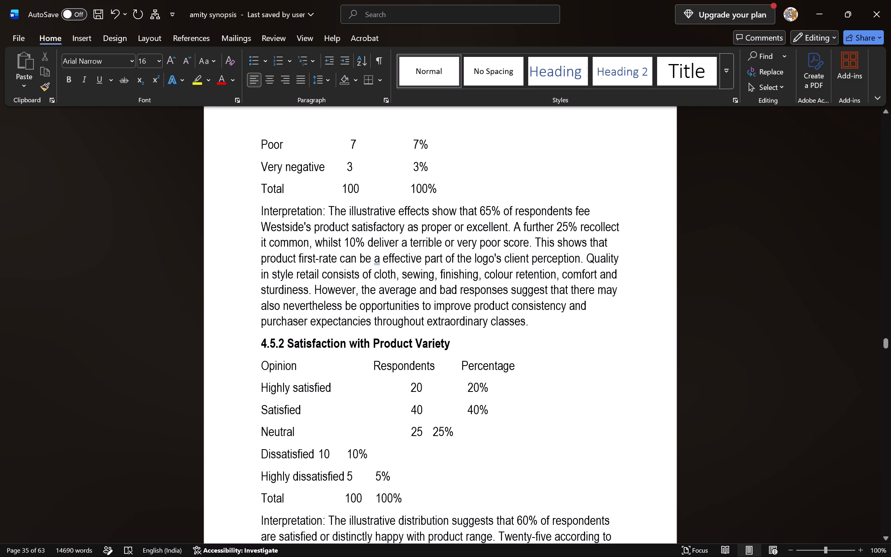
# Add twelve spaces before 25% in the Neutral row of section 4.5.2 to align it under Percentage.
pyautogui.click(431, 434)
pyautogui.press('space')
pyautogui.press('space')
pyautogui.press('space')
pyautogui.press('space')
pyautogui.press('space')
pyautogui.press('space')
pyautogui.press('space')
pyautogui.press('space')
pyautogui.press('space')
pyautogui.press('space')
pyautogui.press('space')
pyautogui.press('space')
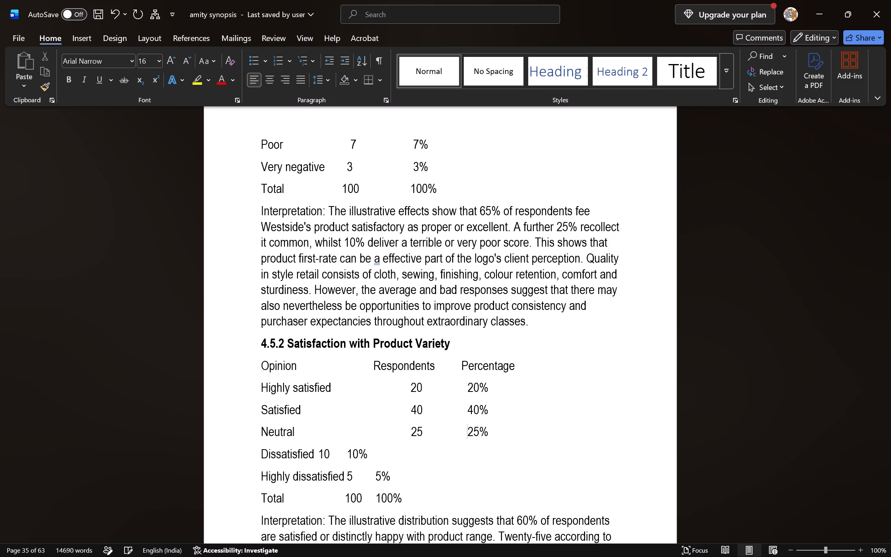
# Add twenty-two spaces before 10 in the Dissatisfied row of section 4.5.2 to align it under Respondents.
pyautogui.click(319, 453)
pyautogui.press('space')
pyautogui.press('space')
pyautogui.press('space')
pyautogui.press('space')
pyautogui.press('space')
pyautogui.press('space')
pyautogui.press('space')
pyautogui.press('space')
pyautogui.press('space')
pyautogui.press('space')
pyautogui.press('space')
pyautogui.press('space')
pyautogui.press('space')
pyautogui.press('space')
pyautogui.press('space')
pyautogui.press('space')
pyautogui.press('space')
pyautogui.press('space')
pyautogui.press('space')
pyautogui.press('space')
pyautogui.press('space')
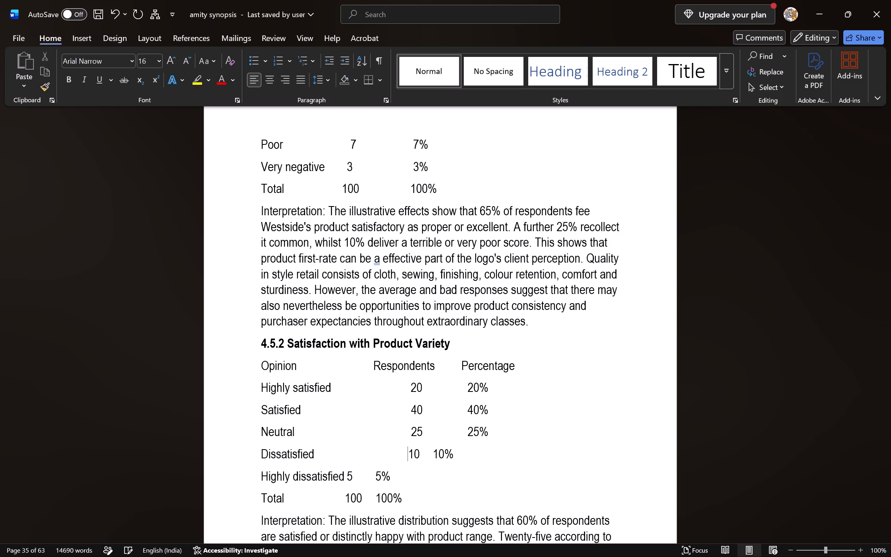
pyautogui.press('space')
# Add eleven spaces before 10% in the Dissatisfied row of section 4.5.2 to align it under Percentage.
pyautogui.click(430, 456)
pyautogui.press('space')
pyautogui.press('space')
pyautogui.press('space')
pyautogui.press('space')
pyautogui.press('space')
pyautogui.press('space')
pyautogui.press('space')
pyautogui.press('space')
pyautogui.press('space')
pyautogui.press('space')
pyautogui.press('space')
# Add twenty-one spaces before 5 in the Highly dissatisfied row of section 4.5.2 to align it under Respondents.
pyautogui.click(346, 477)
pyautogui.press('space')
pyautogui.press('space')
pyautogui.press('space')
pyautogui.press('space')
pyautogui.press('space')
pyautogui.press('space')
pyautogui.press('space')
pyautogui.press('space')
pyautogui.press('space')
pyautogui.press('space')
pyautogui.press('space')
pyautogui.press('space')
pyautogui.press('space')
pyautogui.press('space')
pyautogui.press('space')
pyautogui.press('space')
pyautogui.press('space')
pyautogui.press('space')
pyautogui.press('space')
pyautogui.press('space')
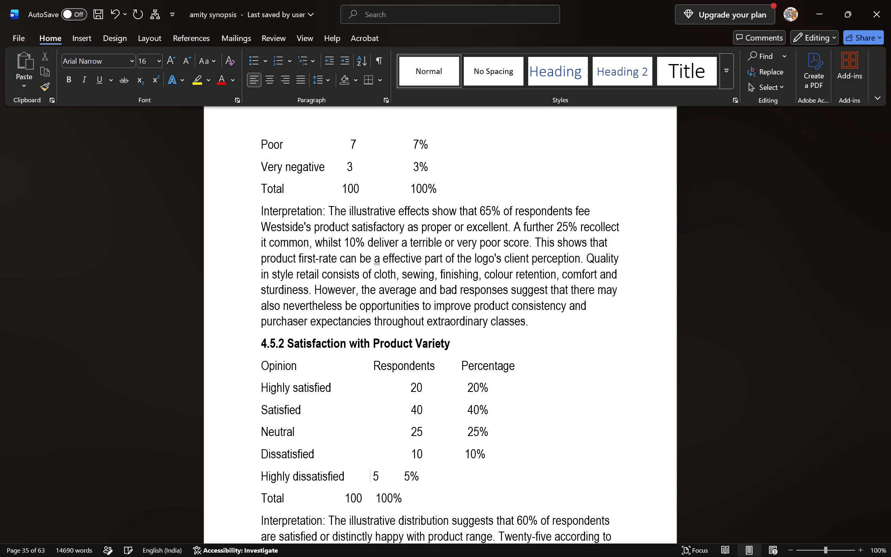
pyautogui.press('space')
# Align 5% under Percentage in the Highly dissatisfied row of section 4.5.2, adding fifteen spaces and removing the surplus gap directly before it.
pyautogui.click(426, 475)
pyautogui.press('space')
pyautogui.press('space')
pyautogui.press('space')
pyautogui.press('space')
pyautogui.press('space')
pyautogui.press('space')
pyautogui.press('space')
pyautogui.press('space')
pyautogui.press('space')
pyautogui.press('space')
pyautogui.press('space')
pyautogui.press('space')
pyautogui.press('space')
pyautogui.press('space')
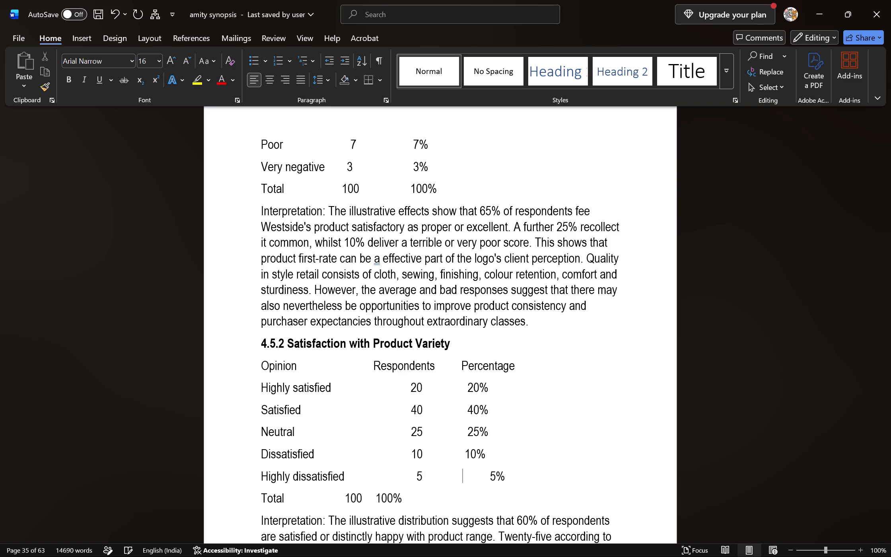
pyautogui.click(490, 479)
pyautogui.press('BackSpace')
pyautogui.press('space')
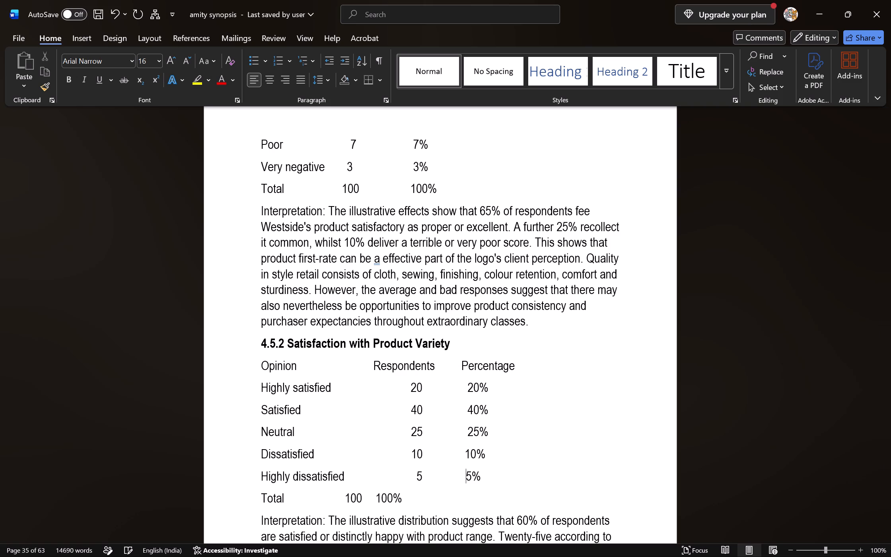
# Add one more space before 5% in the Highly dissatisfied row of section 4.5.2 to align it under Percentage.
pyautogui.press('space')
# Add twenty-one spaces before 100 in the Total row of section 4.5.2 to align it under Respondents.
pyautogui.click(342, 499)
pyautogui.press('space')
pyautogui.press('space')
pyautogui.press('space')
pyautogui.press('space')
pyautogui.press('space')
pyautogui.press('space')
pyautogui.press('space')
pyautogui.press('space')
pyautogui.press('space')
pyautogui.press('space')
pyautogui.press('space')
pyautogui.press('space')
pyautogui.press('space')
pyautogui.press('space')
pyautogui.press('space')
pyautogui.press('space')
pyautogui.press('space')
pyautogui.press('space')
pyautogui.press('space')
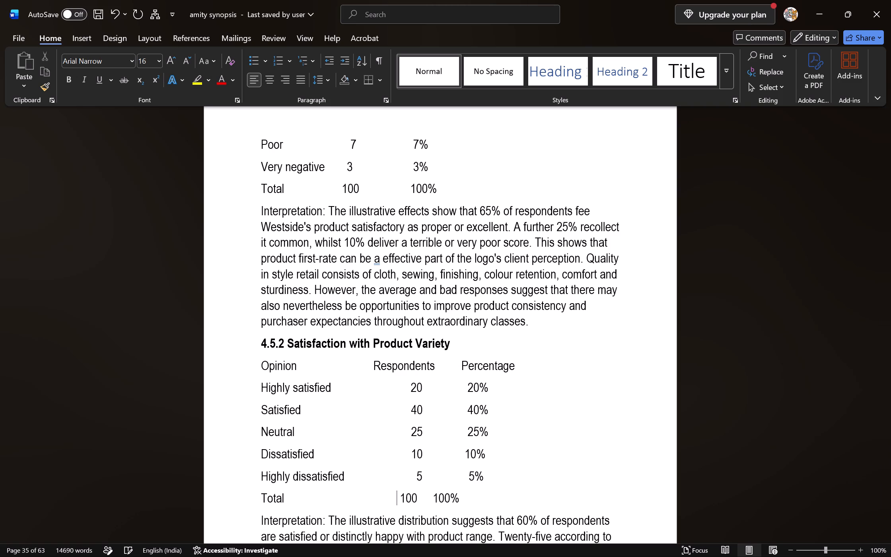
pyautogui.press('space')
pyautogui.press('space')
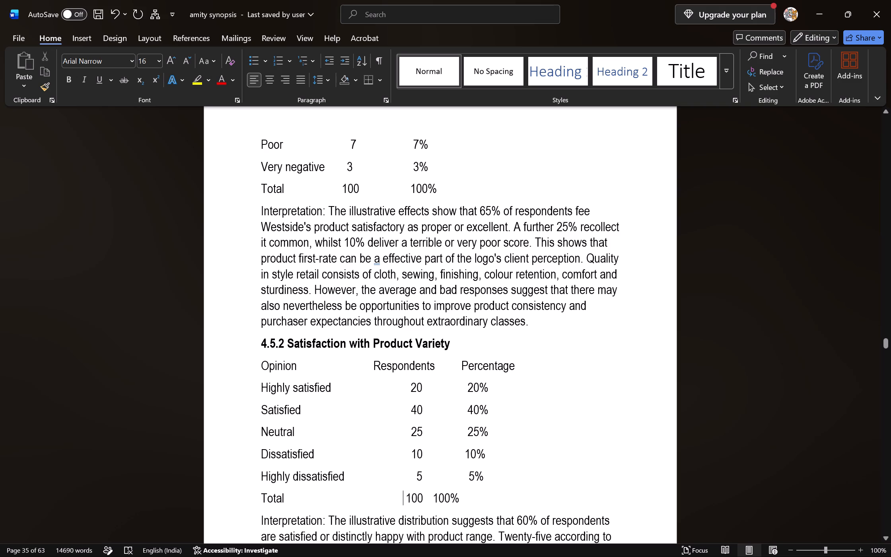
# Add ten spaces before 100% in the Total row of section 4.5.2 to align it under Percentage.
pyautogui.click(431, 499)
pyautogui.press('space')
pyautogui.press('space')
pyautogui.press('space')
pyautogui.press('space')
pyautogui.press('space')
pyautogui.press('space')
pyautogui.press('space')
pyautogui.press('space')
pyautogui.press('space')
pyautogui.press('space')
# Replace "Twenty-five" with 25% in the interpretation paragraph of section 4.5.2.
pyautogui.scroll(-3, 509, 456)
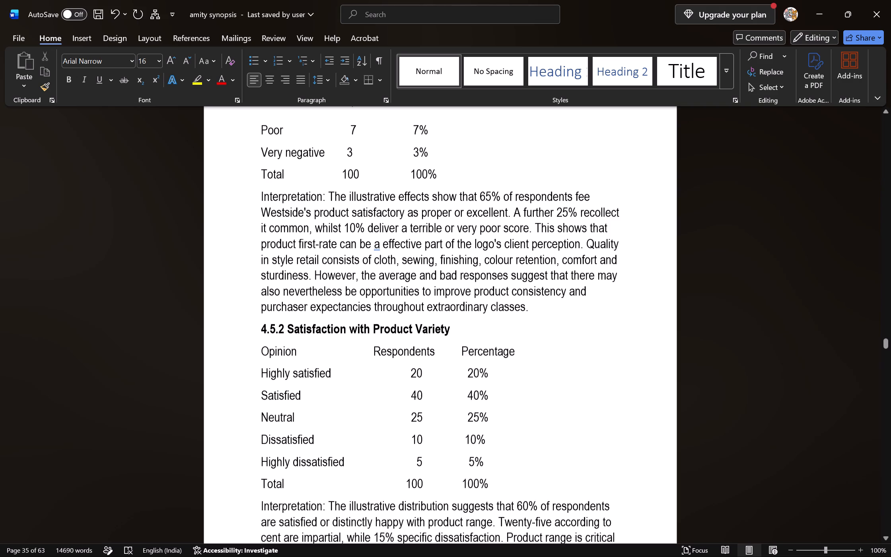
pyautogui.scroll(-4, 509, 456)
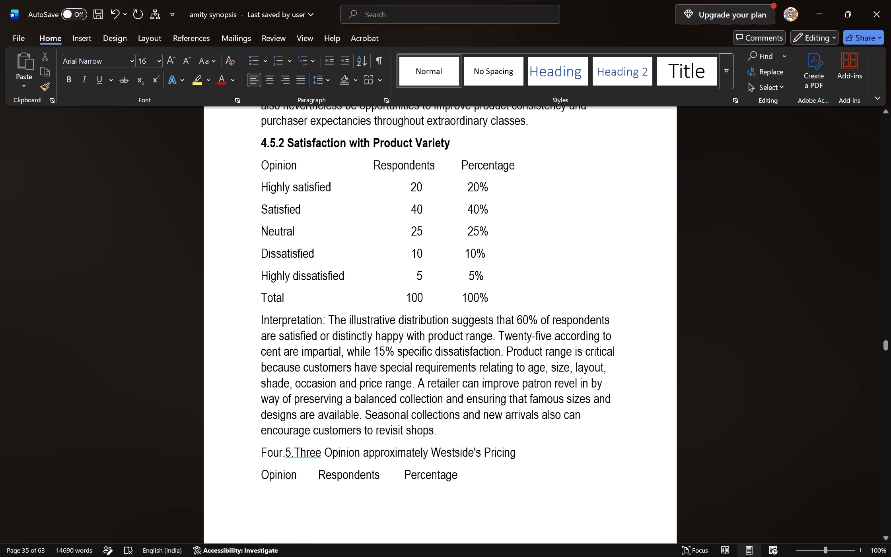
pyautogui.click(552, 339)
pyautogui.press('BackSpace')
pyautogui.press('BackSpace')
pyautogui.press('BackSpace')
pyautogui.press('BackSpace')
pyautogui.press('BackSpace')
pyautogui.press('BackSpace')
pyautogui.press('BackSpace')
pyautogui.press('BackSpace')
pyautogui.press('BackSpace')
pyautogui.press('BackSpace')
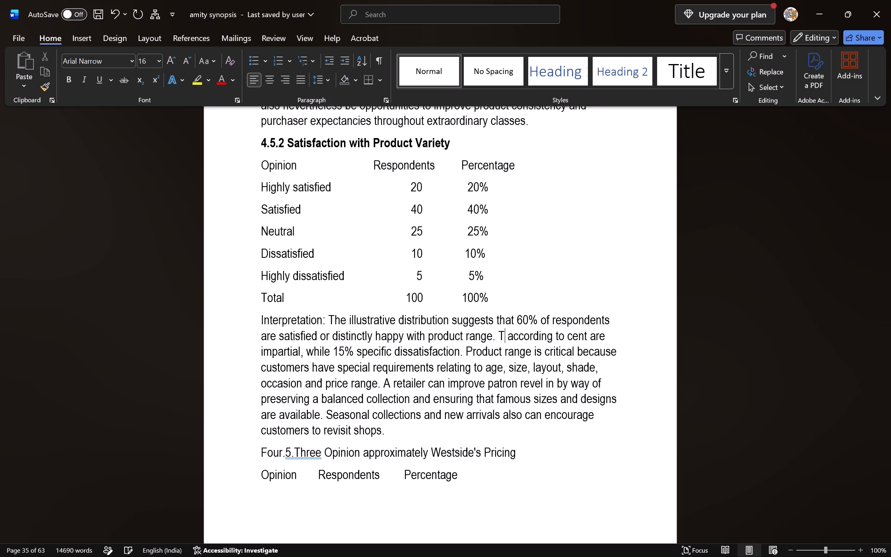
pyautogui.press('BackSpace')
pyautogui.write('25')
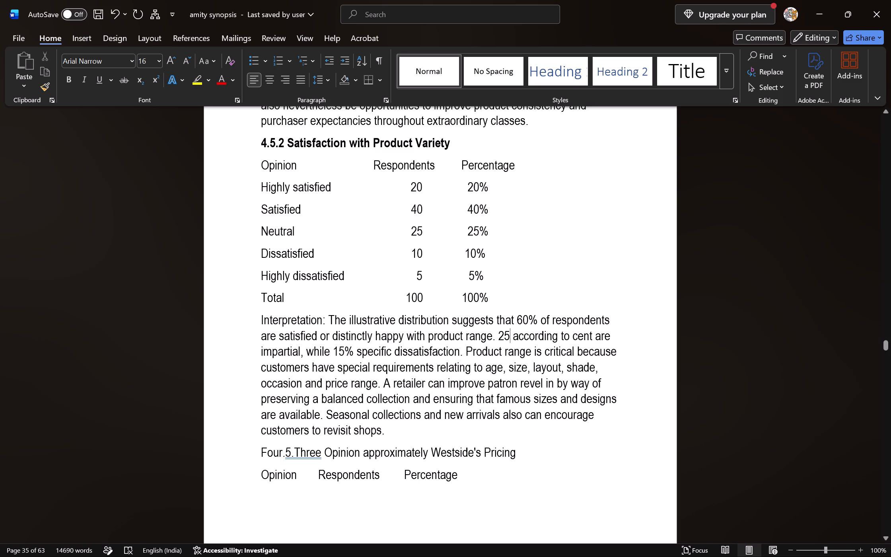
pyautogui.hotkey('shift', '%')
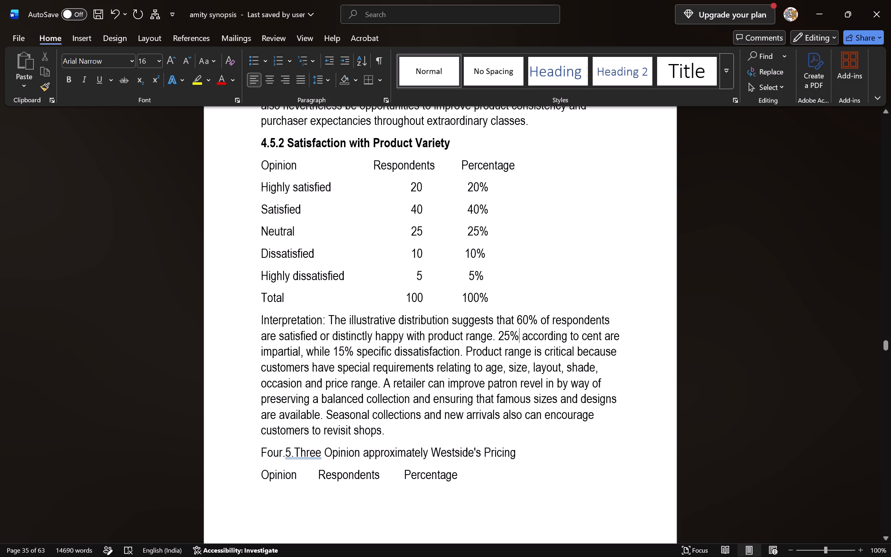
# Rewrite the spelled-out number of the "Opinion approximately Westside's Pricing" heading as 4.5.3.
pyautogui.scroll(-5, 586, 364)
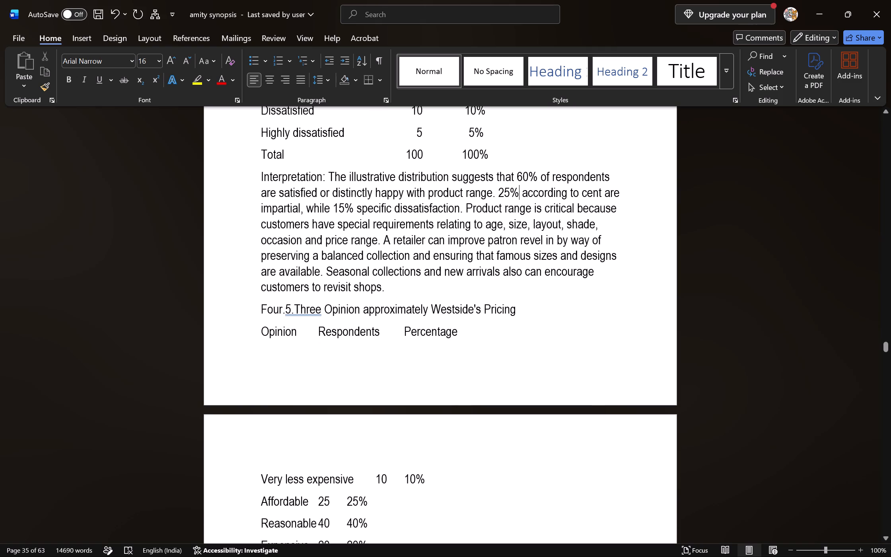
pyautogui.click(322, 312)
pyautogui.press('BackSpace')
pyautogui.press('BackSpace')
pyautogui.press('BackSpace')
pyautogui.press('BackSpace')
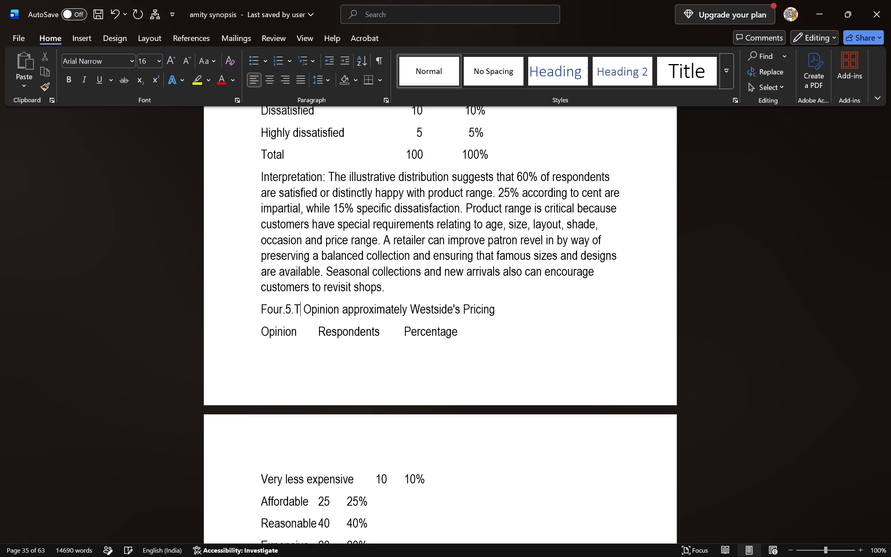
pyautogui.press('BackSpace')
pyautogui.press('3')
pyautogui.press('Left')
pyautogui.press('Left')
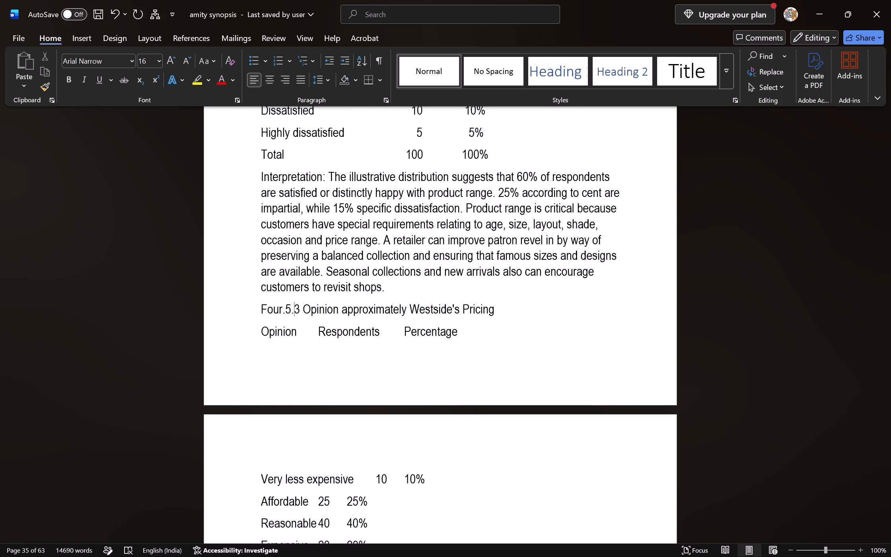
pyautogui.press('Left')
pyautogui.press('Left')
pyautogui.press('BackSpace')
pyautogui.press('BackSpace')
pyautogui.press('BackSpace')
pyautogui.press('BackSpace')
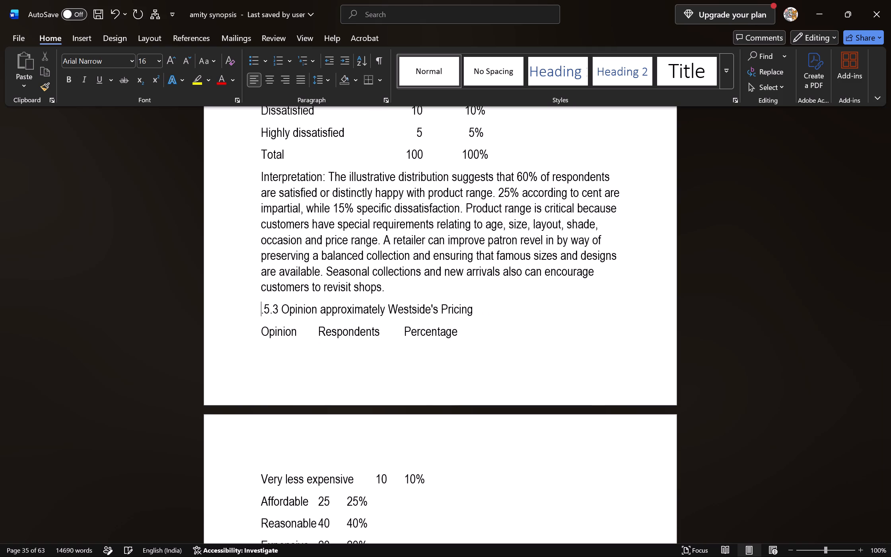
pyautogui.press('4')
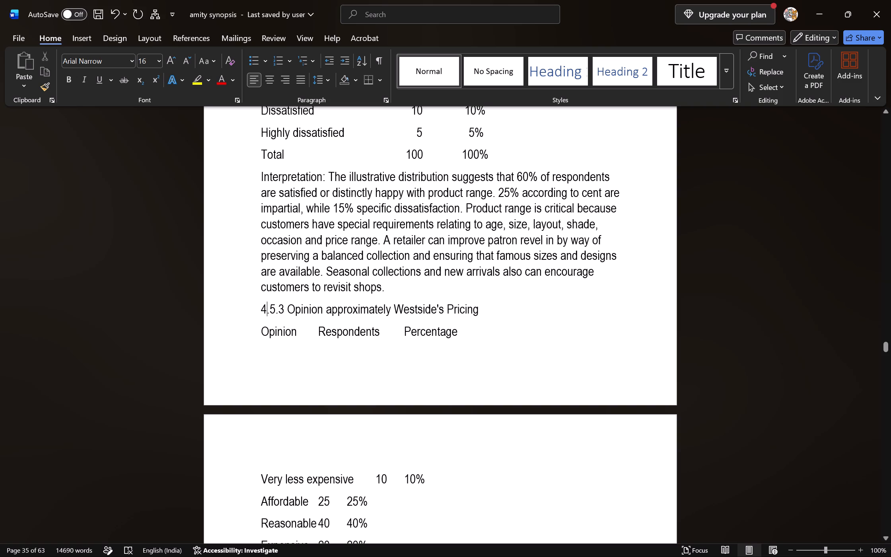
# Make the heading "4.5.3 Opinion approximately Westside's Pricing" bold.
pyautogui.tripleClick(261, 311)
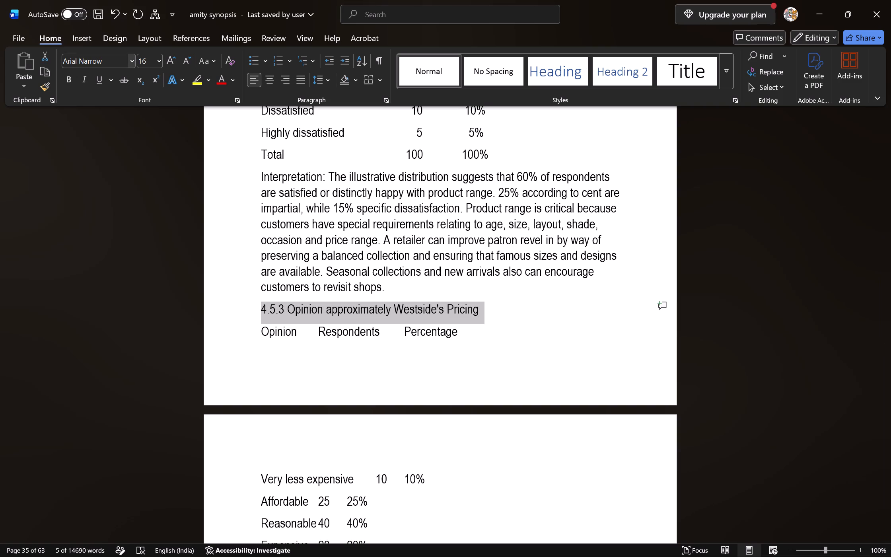
pyautogui.click(66, 79)
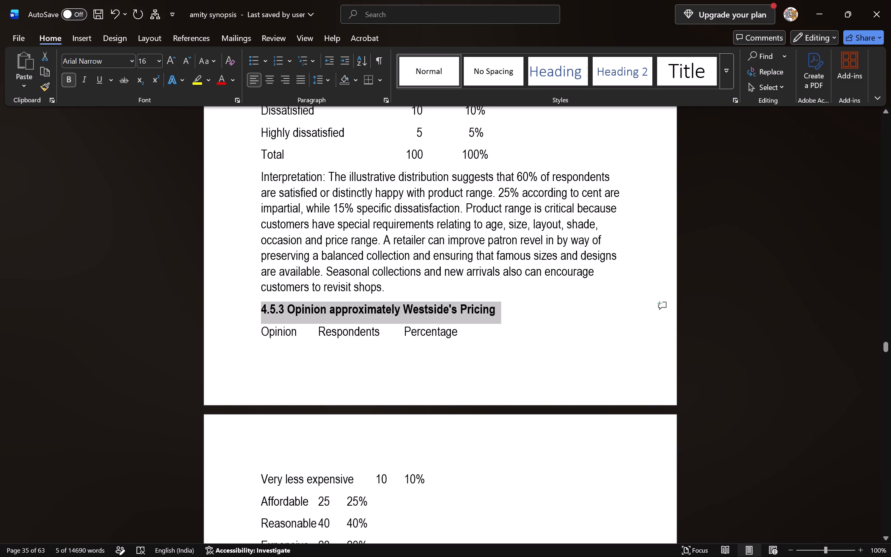
# Widen the gap before the Respondents column heading in section 4.5.3 by a net fifteen spaces.
pyautogui.click(313, 331)
pyautogui.press('space')
pyautogui.press('space')
pyautogui.press('space')
pyautogui.press('space')
pyautogui.press('space')
pyautogui.press('space')
pyautogui.press('space')
pyautogui.press('space')
pyautogui.press('space')
pyautogui.press('space')
pyautogui.press('space')
pyautogui.press('space')
pyautogui.press('space')
pyautogui.press('space')
pyautogui.press('space')
pyautogui.press('space')
pyautogui.press('space')
pyautogui.press('space')
pyautogui.press('space')
pyautogui.press('space')
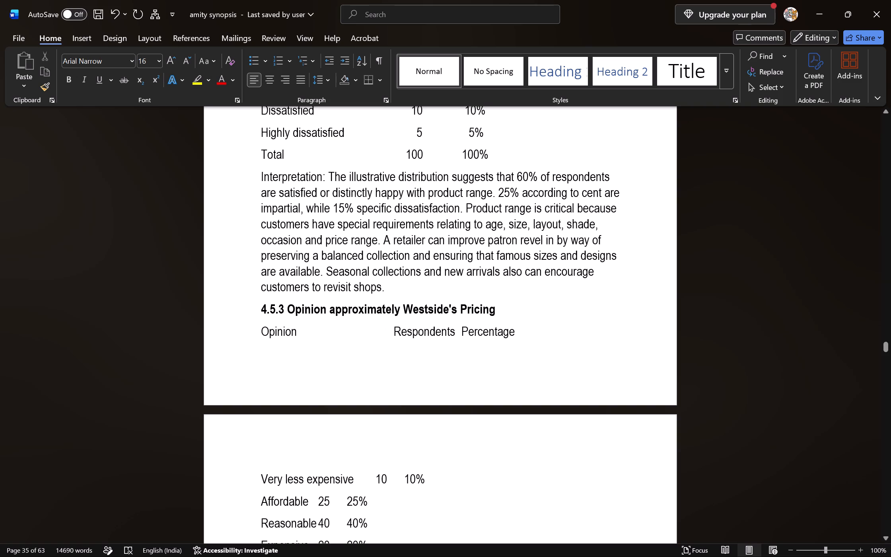
pyautogui.press('BackSpace')
pyautogui.press('BackSpace')
pyautogui.press('BackSpace')
pyautogui.press('BackSpace')
pyautogui.press('BackSpace')
# Add four spaces before the Percentage column heading in section 4.5.3.
pyautogui.click(464, 333)
pyautogui.press('space')
pyautogui.press('space')
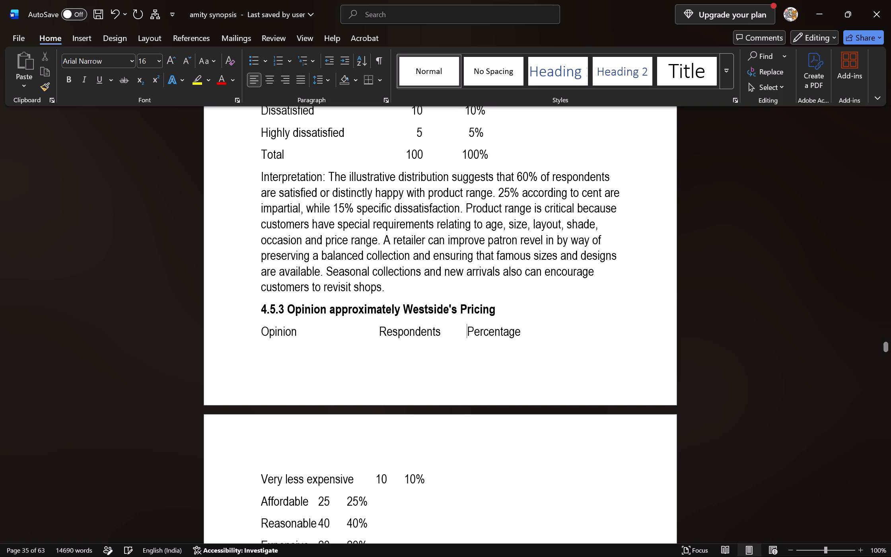
pyautogui.press('space')
pyautogui.press('space')
# Add five spaces before 10 in the Very less expensive row of section 4.5.3 to align it under Respondents.
pyautogui.click(371, 477)
pyautogui.press('space')
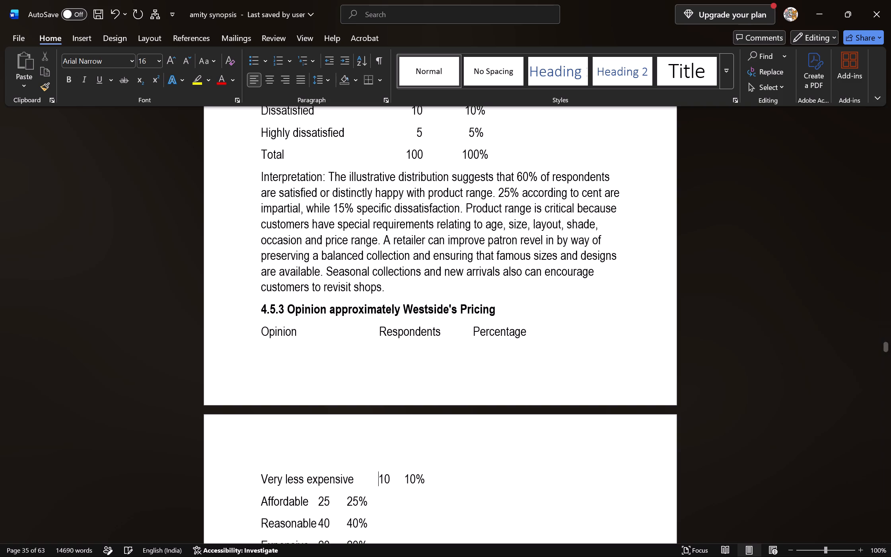
pyautogui.press('space')
pyautogui.press('space')
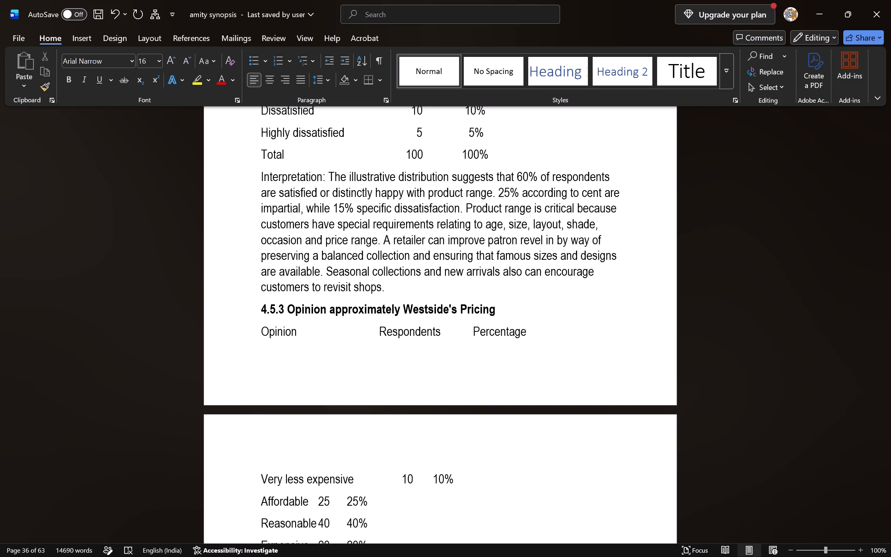
pyautogui.press('space')
pyautogui.press('space')
# Add seventeen spaces before 10% in the Very less expensive row of section 4.5.3 to align it under Percentage.
pyautogui.click(431, 475)
pyautogui.press('space')
pyautogui.press('space')
pyautogui.press('space')
pyautogui.press('space')
pyautogui.press('space')
pyautogui.press('space')
pyautogui.press('space')
pyautogui.press('space')
pyautogui.press('space')
pyautogui.press('space')
pyautogui.press('space')
pyautogui.press('space')
pyautogui.press('space')
pyautogui.press('space')
pyautogui.press('space')
pyautogui.press('space')
pyautogui.press('space')
# Add twenty spaces before 25 in the Affordable row of section 4.5.3 to move it under Respondents.
pyautogui.scroll(-5, 430, 475)
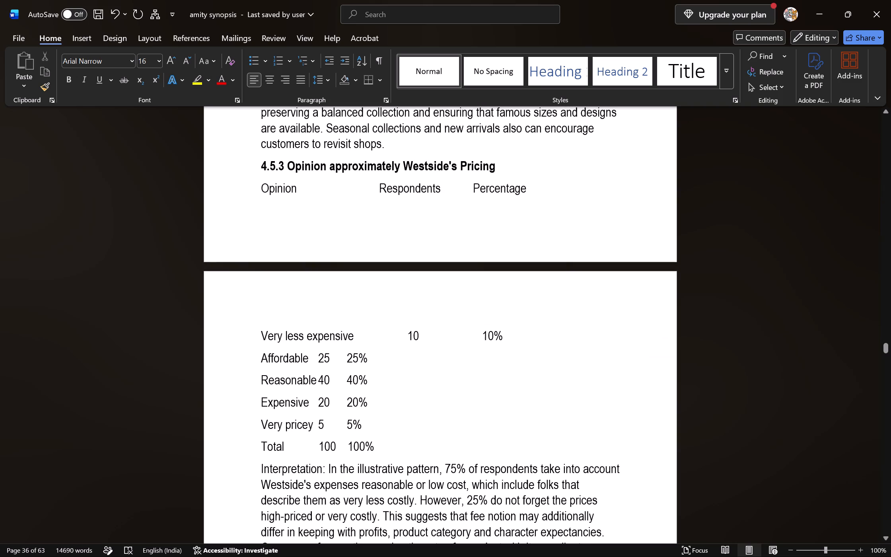
pyautogui.click(317, 362)
pyautogui.press('space')
pyautogui.press('space')
pyautogui.press('space')
pyautogui.press('space')
pyautogui.press('space')
pyautogui.press('space')
pyautogui.press('space')
pyautogui.press('space')
pyautogui.press('space')
pyautogui.press('space')
pyautogui.press('space')
pyautogui.press('space')
pyautogui.press('space')
pyautogui.press('space')
pyautogui.press('space')
pyautogui.press('space')
pyautogui.press('space')
pyautogui.press('space')
pyautogui.press('space')
pyautogui.press('space')
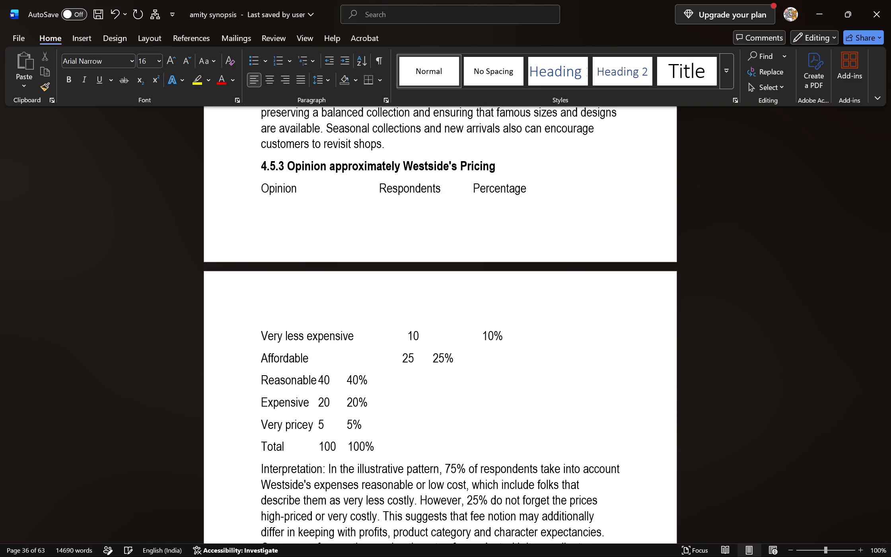
# Add seventeen spaces before 25% in the Affordable row of section 4.5.3 to align it under Percentage.
pyautogui.click(435, 358)
pyautogui.press('space')
pyautogui.press('space')
pyautogui.press('space')
pyautogui.press('space')
pyautogui.press('space')
pyautogui.press('space')
pyautogui.press('space')
pyautogui.press('space')
pyautogui.press('space')
pyautogui.press('space')
pyautogui.press('space')
pyautogui.press('space')
pyautogui.press('space')
pyautogui.press('space')
pyautogui.press('space')
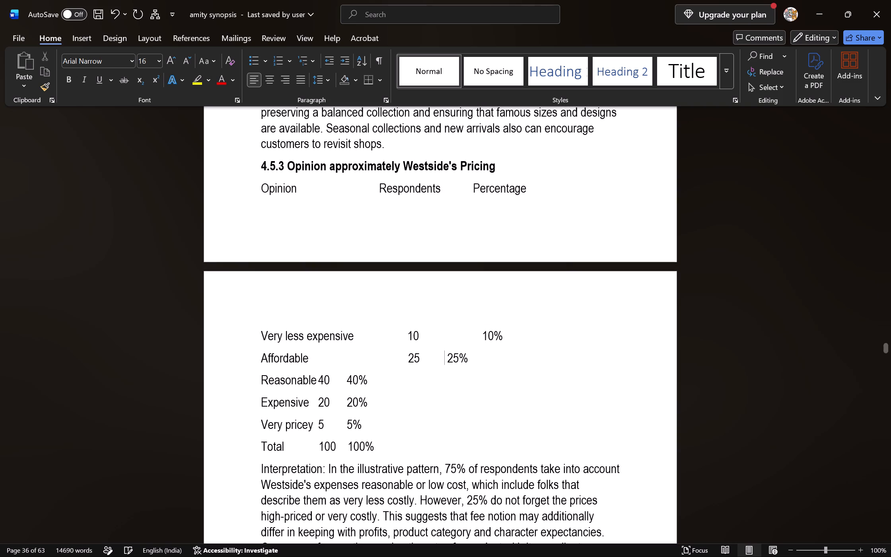
pyautogui.press('space')
pyautogui.press('space')
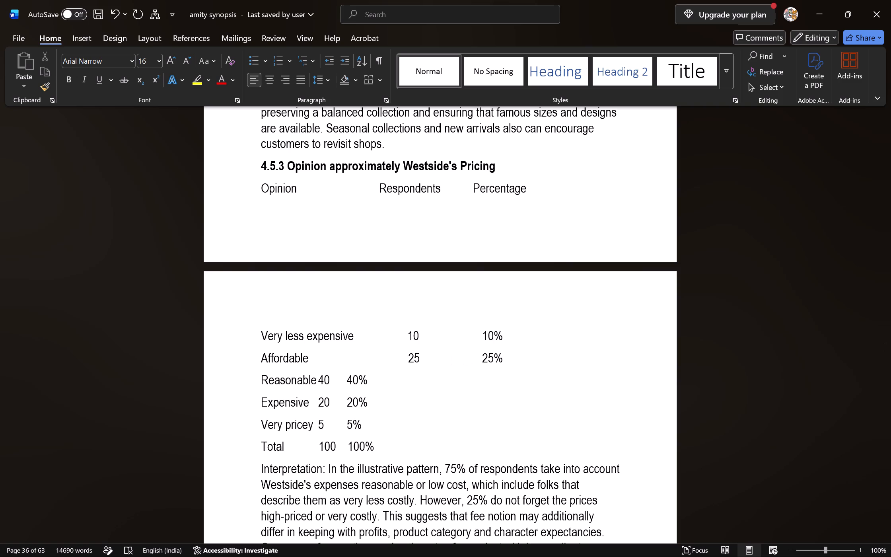
# Add twenty-two spaces before 40 in the Reasonable row of section 4.5.3 to align it under Respondents.
pyautogui.click(317, 382)
pyautogui.press('space')
pyautogui.press('space')
pyautogui.press('space')
pyautogui.press('space')
pyautogui.press('space')
pyautogui.press('space')
pyautogui.press('space')
pyautogui.press('space')
pyautogui.press('space')
pyautogui.press('space')
pyautogui.press('space')
pyautogui.press('space')
pyautogui.press('space')
pyautogui.press('space')
pyautogui.press('space')
pyautogui.press('space')
pyautogui.press('space')
pyautogui.press('space')
pyautogui.press('space')
pyautogui.press('space')
pyautogui.press('space')
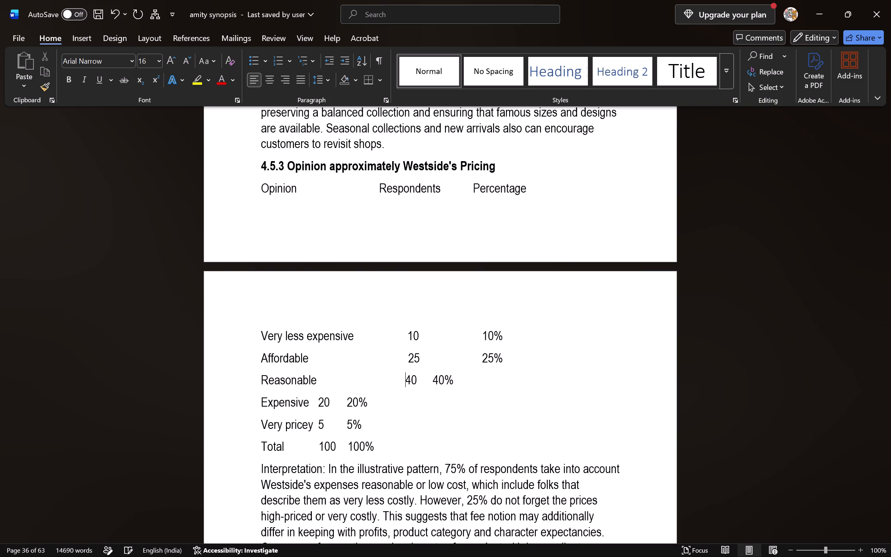
pyautogui.press('space')
# Add seventeen spaces before 40% in the Reasonable row of section 4.5.3 to align it under Percentage.
pyautogui.click(434, 384)
pyautogui.press('space')
pyautogui.press('space')
pyautogui.press('space')
pyautogui.press('space')
pyautogui.press('space')
pyautogui.press('space')
pyautogui.press('space')
pyautogui.press('space')
pyautogui.press('space')
pyautogui.press('space')
pyautogui.press('space')
pyautogui.press('space')
pyautogui.press('space')
pyautogui.press('space')
pyautogui.press('space')
pyautogui.press('space')
pyautogui.press('space')
pyautogui.press('space')
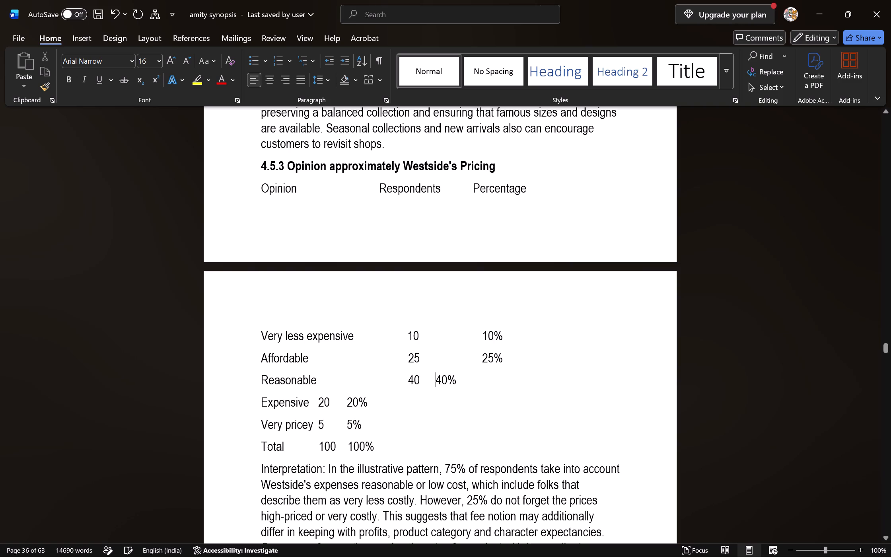
pyautogui.press('BackSpace')
# Add twenty spaces before 20 in the Expensive row of section 4.5.3 to align it under Respondents.
pyautogui.click(315, 404)
pyautogui.press('space')
pyautogui.press('space')
pyautogui.press('space')
pyautogui.press('space')
pyautogui.press('space')
pyautogui.press('space')
pyautogui.press('space')
pyautogui.press('space')
pyautogui.press('space')
pyautogui.press('space')
pyautogui.press('space')
pyautogui.press('space')
pyautogui.press('space')
pyautogui.press('space')
pyautogui.press('space')
pyautogui.press('space')
pyautogui.press('space')
pyautogui.press('space')
pyautogui.press('space')
pyautogui.press('space')
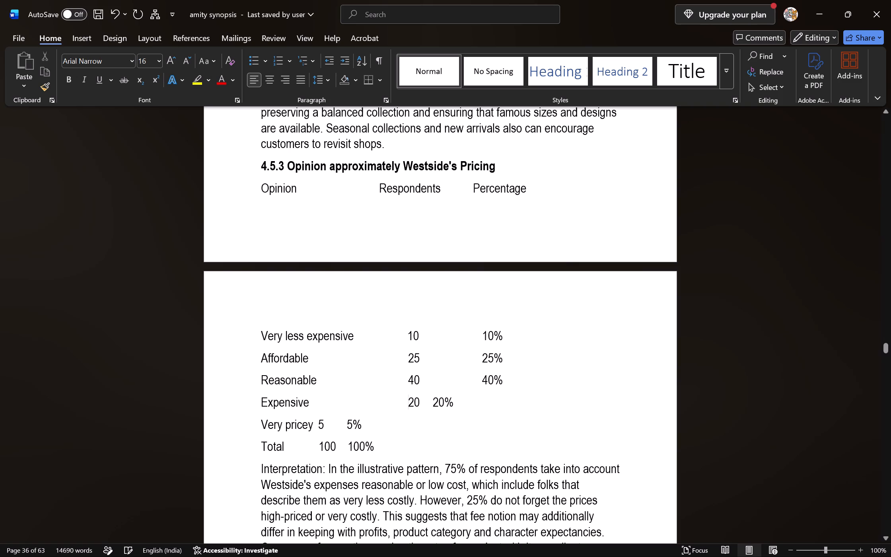
# Add seventeen spaces before 20% in the Expensive row of section 4.5.3 to align it under Percentage.
pyautogui.click(433, 405)
pyautogui.press('space')
pyautogui.press('space')
pyautogui.press('space')
pyautogui.press('space')
pyautogui.press('space')
pyautogui.press('space')
pyautogui.press('space')
pyautogui.press('space')
pyautogui.press('space')
pyautogui.press('space')
pyautogui.press('space')
pyautogui.press('space')
pyautogui.press('space')
pyautogui.press('space')
pyautogui.press('space')
pyautogui.press('space')
pyautogui.press('space')
# Add twenty-one spaces before 5 in the Very pricey row of section 4.5.3 to align it under Respondents.
pyautogui.click(317, 422)
pyautogui.press('space')
pyautogui.press('space')
pyautogui.press('space')
pyautogui.press('space')
pyautogui.press('space')
pyautogui.press('space')
pyautogui.press('space')
pyautogui.press('space')
pyautogui.press('space')
pyautogui.press('space')
pyautogui.press('space')
pyautogui.press('space')
pyautogui.press('space')
pyautogui.press('space')
pyautogui.press('space')
pyautogui.press('space')
pyautogui.press('space')
pyautogui.press('space')
pyautogui.press('space')
pyautogui.press('space')
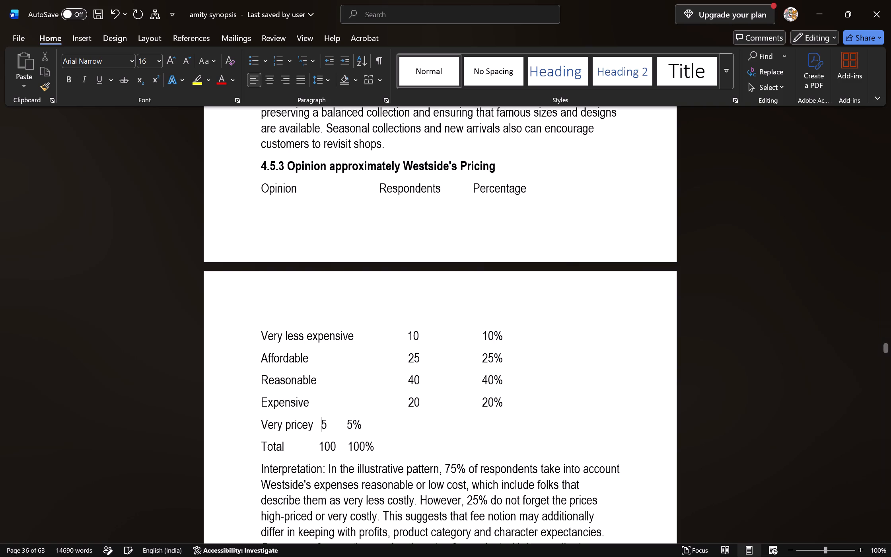
pyautogui.press('space')
# Add eighteen spaces before 5% in the Very pricey row of section 4.5.3 to align it under Percentage.
pyautogui.click(429, 427)
pyautogui.press('space')
pyautogui.press('space')
pyautogui.press('space')
pyautogui.press('space')
pyautogui.press('space')
pyautogui.press('space')
pyautogui.press('space')
pyautogui.press('space')
pyautogui.press('space')
pyautogui.press('space')
pyautogui.press('space')
pyautogui.press('space')
pyautogui.press('space')
pyautogui.press('space')
pyautogui.press('space')
pyautogui.press('space')
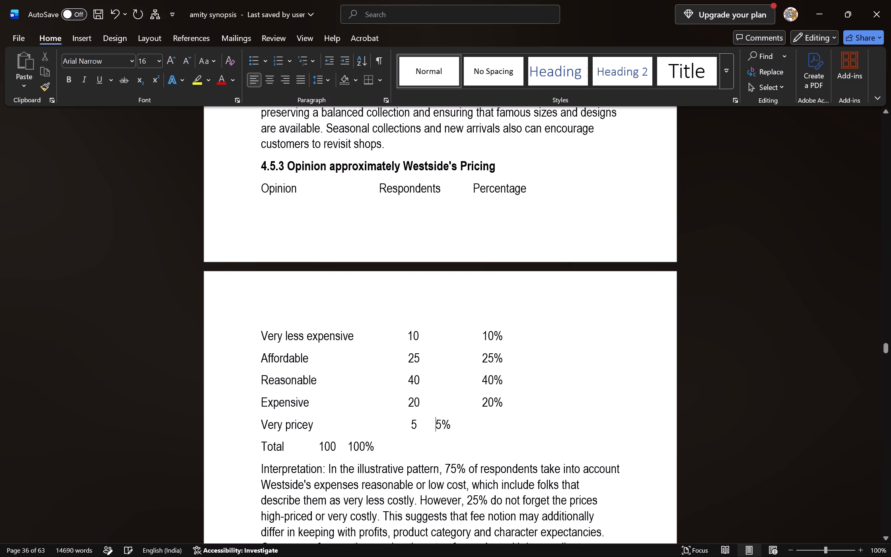
pyautogui.press('space')
pyautogui.press('space')
pyautogui.scroll(-2, 433, 433)
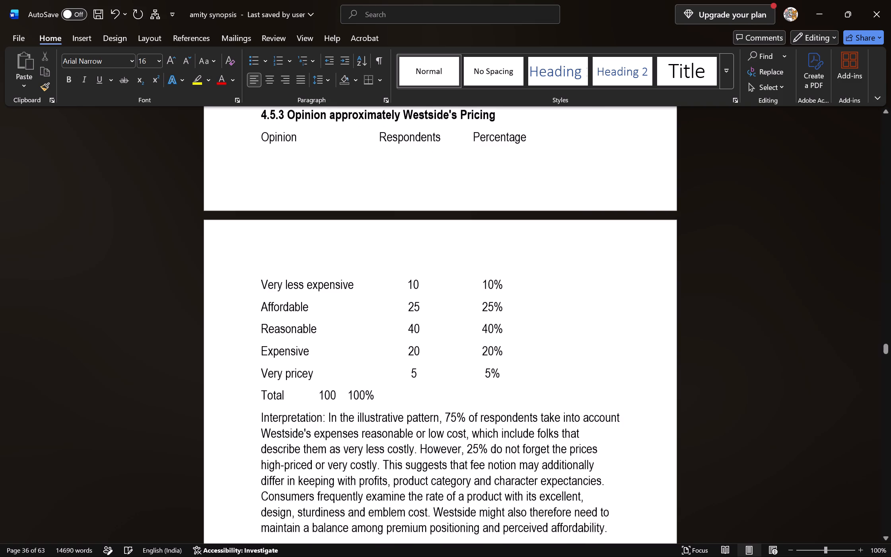
# Add spaces before 100 in the Total row of section 4.5.3 to align it under Respondents.
pyautogui.click(317, 391)
pyautogui.press('space')
pyautogui.press('space')
pyautogui.press('space')
pyautogui.press('space')
pyautogui.press('space')
pyautogui.press('space')
pyautogui.press('space')
pyautogui.press('space')
pyautogui.press('space')
pyautogui.press('space')
pyautogui.press('space')
pyautogui.press('space')
pyautogui.press('space')
pyautogui.press('space')
pyautogui.press('space')
pyautogui.press('space')
pyautogui.press('space')
pyautogui.press('space')
pyautogui.press('space')
pyautogui.press('space')
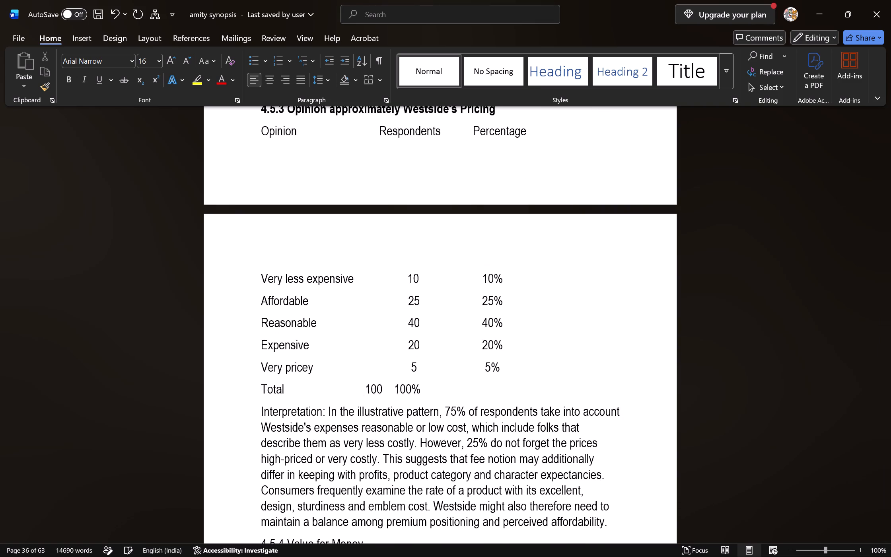
pyautogui.press('space')
pyautogui.press('space')
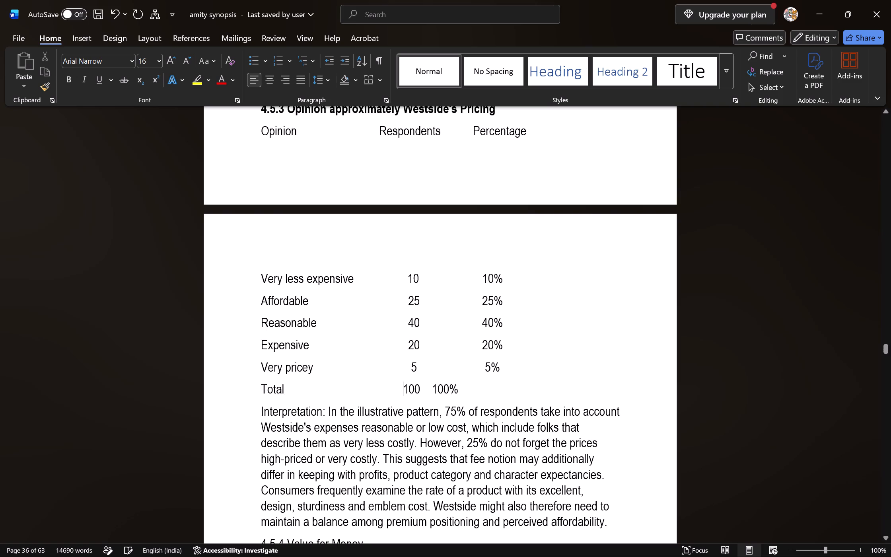
# Add sixteen spaces before 100% in the Total row of section 4.5.3 to align it under Percentage.
pyautogui.click(430, 393)
pyautogui.click(433, 390)
pyautogui.press('space')
pyautogui.press('space')
pyautogui.press('space')
pyautogui.press('space')
pyautogui.press('space')
pyautogui.press('space')
pyautogui.press('space')
pyautogui.press('space')
pyautogui.press('space')
pyautogui.press('space')
pyautogui.press('space')
pyautogui.press('space')
pyautogui.press('space')
pyautogui.press('space')
pyautogui.press('space')
pyautogui.press('space')
# Make the heading "4.5.4 Value for Money" bold.
pyautogui.scroll(-2, 435, 403)
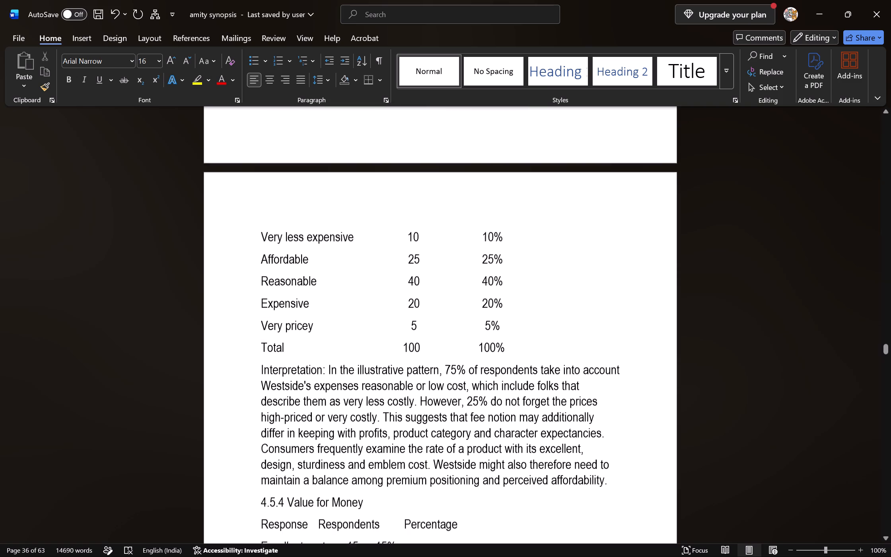
pyautogui.scroll(-5, 435, 403)
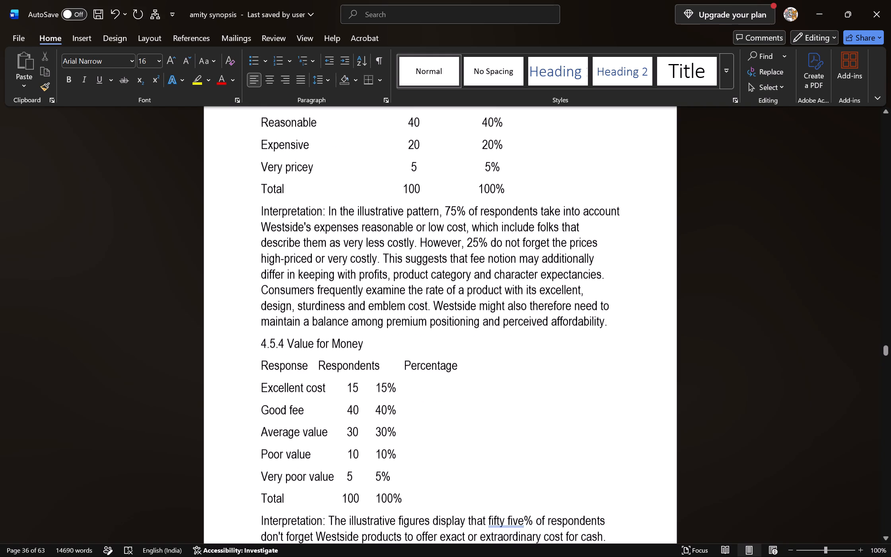
pyautogui.moveTo(259, 347); pyautogui.dragTo(363, 345)
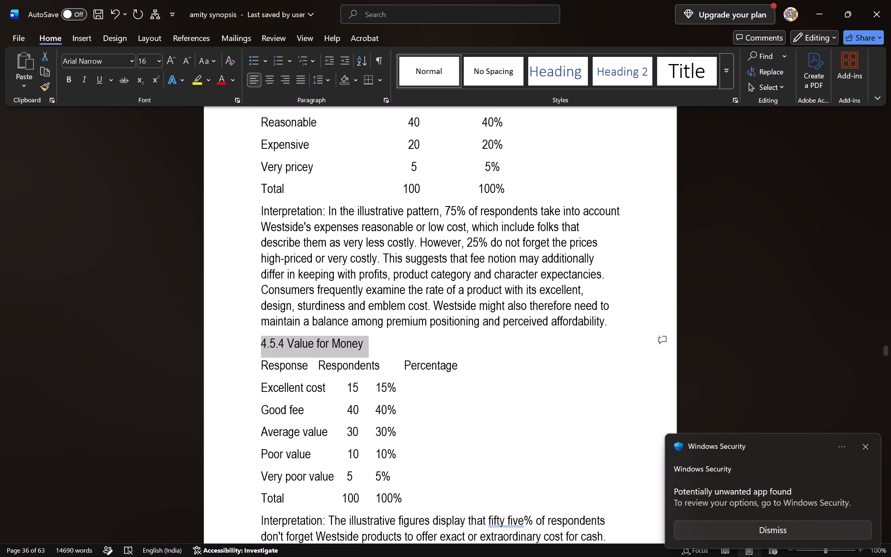
pyautogui.click(69, 76)
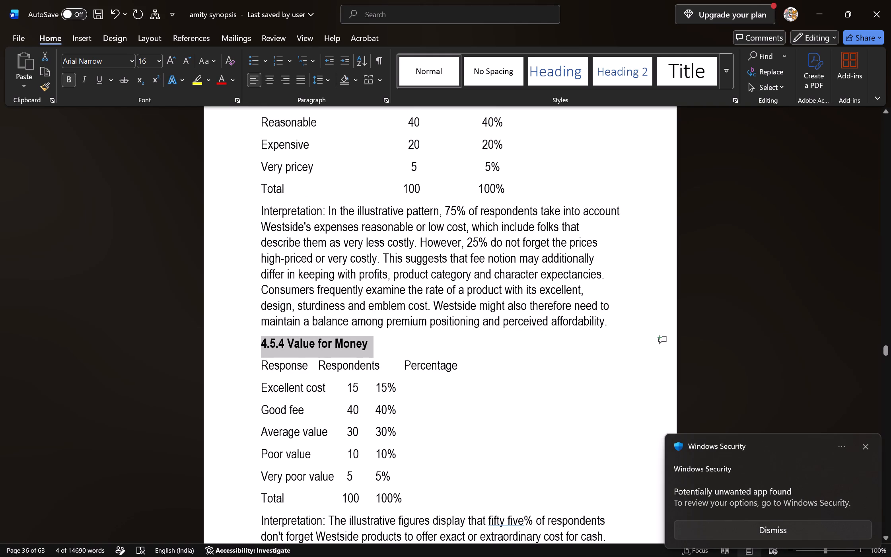
# Add thirteen spaces before 15% in the Excellent cost row of section 4.5.4 to move it under Percentage.
pyautogui.click(375, 389)
pyautogui.press('space')
pyautogui.press('space')
pyautogui.press('space')
pyautogui.press('space')
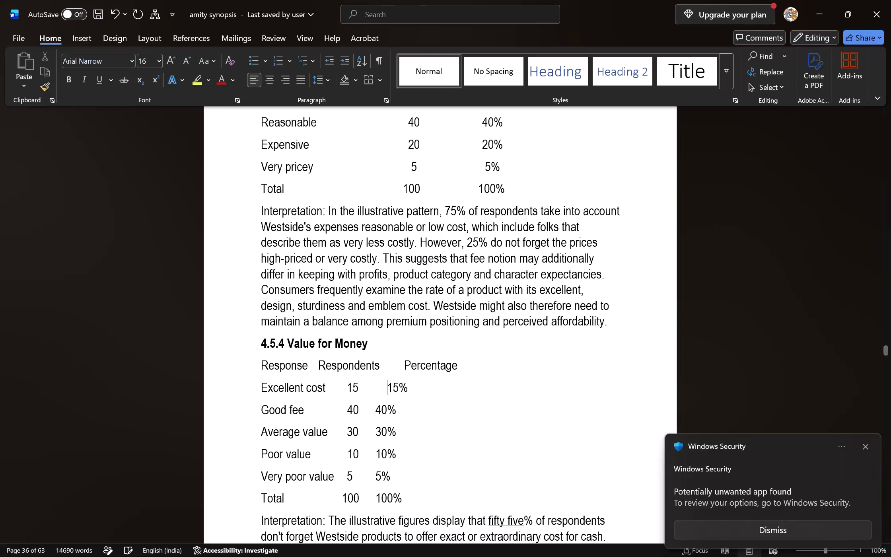
pyautogui.press('space')
pyautogui.press('space')
pyautogui.press('space')
pyautogui.press('space')
pyautogui.press('space')
pyautogui.press('space')
pyautogui.press('space')
pyautogui.press('space')
pyautogui.press('space')
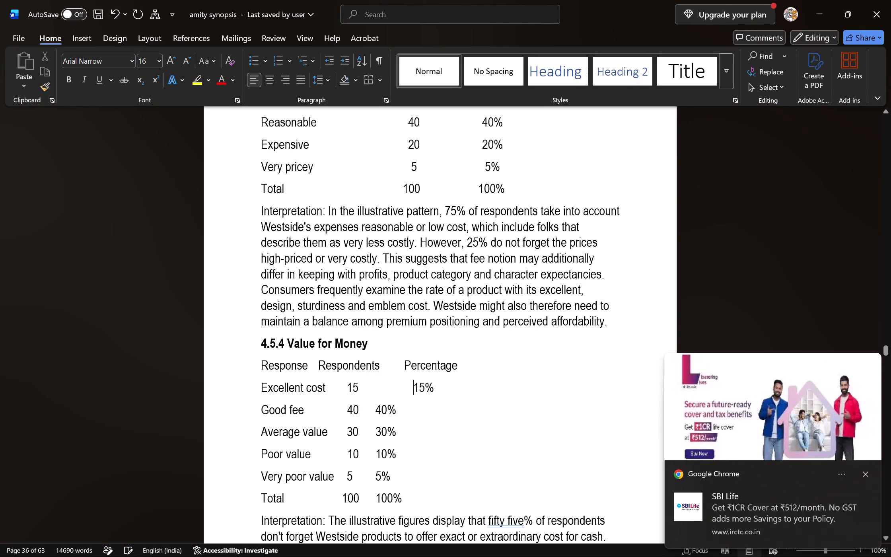
# Add twelve spaces before 40% in the Good fee row of section 4.5.4 to move it under Percentage.
pyautogui.click(372, 414)
pyautogui.press('space')
pyautogui.press('space')
pyautogui.press('space')
pyautogui.press('space')
pyautogui.press('space')
pyautogui.press('space')
pyautogui.press('space')
pyautogui.press('space')
pyautogui.press('space')
pyautogui.press('space')
pyautogui.press('space')
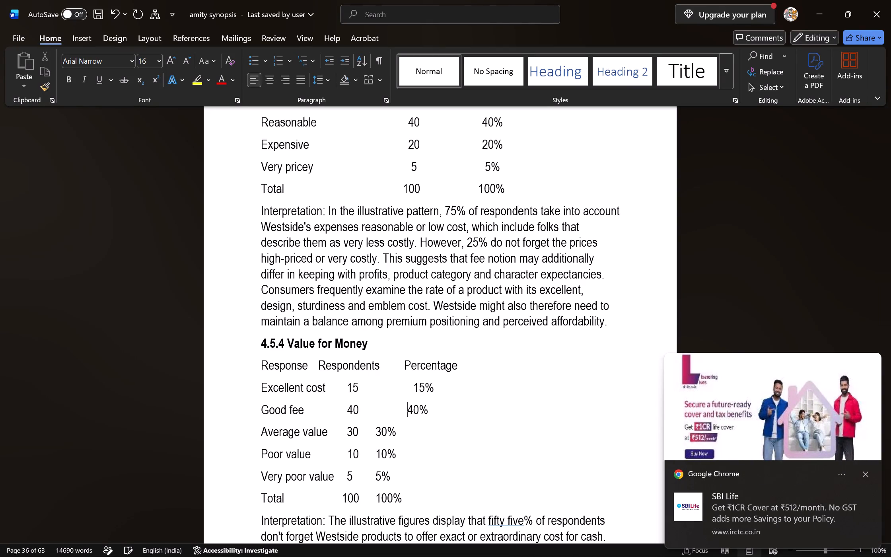
pyautogui.press('space')
# Add twelve spaces before 30% in the Average value row of section 4.5.4 to move it under Percentage.
pyautogui.click(379, 434)
pyautogui.click(376, 435)
pyautogui.press('space')
pyautogui.press('space')
pyautogui.press('space')
pyautogui.press('space')
pyautogui.press('space')
pyautogui.press('space')
pyautogui.press('space')
pyautogui.press('space')
pyautogui.press('space')
pyautogui.press('space')
pyautogui.press('space')
pyautogui.press('space')
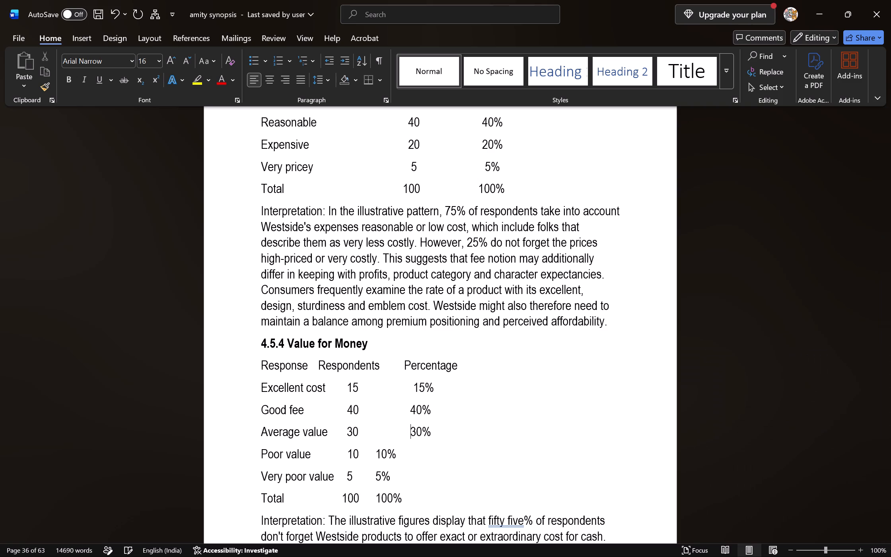
# Line up the first three percentages in section 4.5.4 by adding two spaces before 40%, one before 15% and two before 30%.
pyautogui.click(374, 459)
pyautogui.click(404, 408)
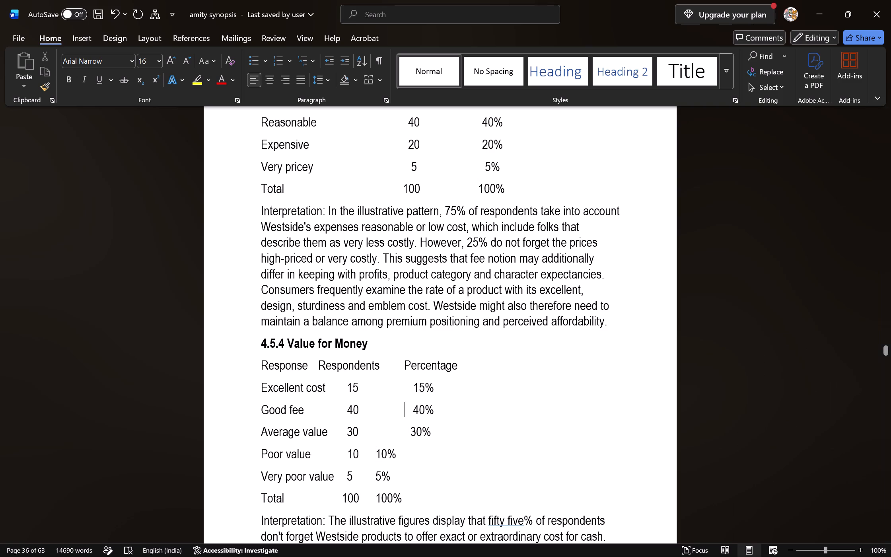
pyautogui.press('space')
pyautogui.click(405, 434)
pyautogui.click(413, 413)
pyautogui.press('space')
pyautogui.click(412, 389)
pyautogui.press('space')
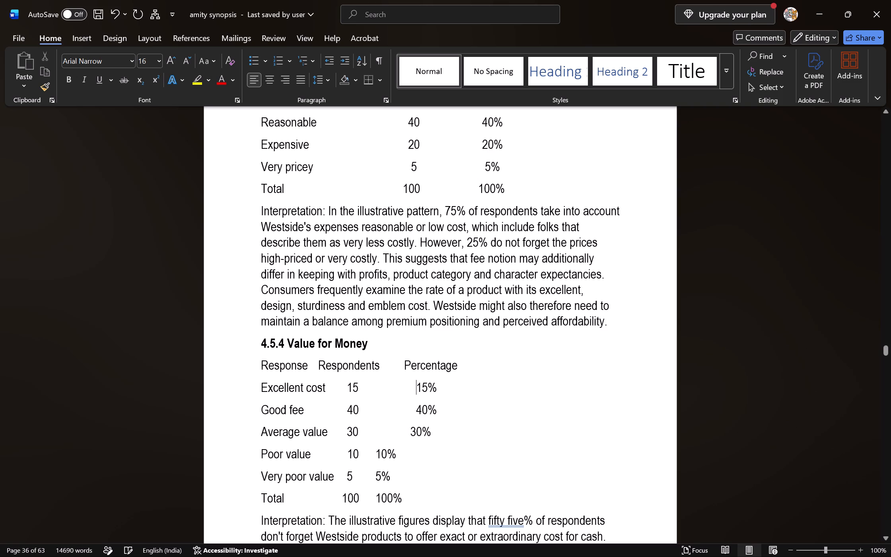
pyautogui.click(407, 434)
pyautogui.press('space')
pyautogui.press('space')
# Add fourteen spaces before 10% in the Poor value row of section 4.5.4 to align it under Percentage.
pyautogui.click(374, 453)
pyautogui.press('space')
pyautogui.press('space')
pyautogui.press('space')
pyautogui.press('space')
pyautogui.press('space')
pyautogui.press('space')
pyautogui.press('space')
pyautogui.press('space')
pyautogui.press('space')
pyautogui.press('space')
pyautogui.press('space')
pyautogui.press('space')
pyautogui.press('space')
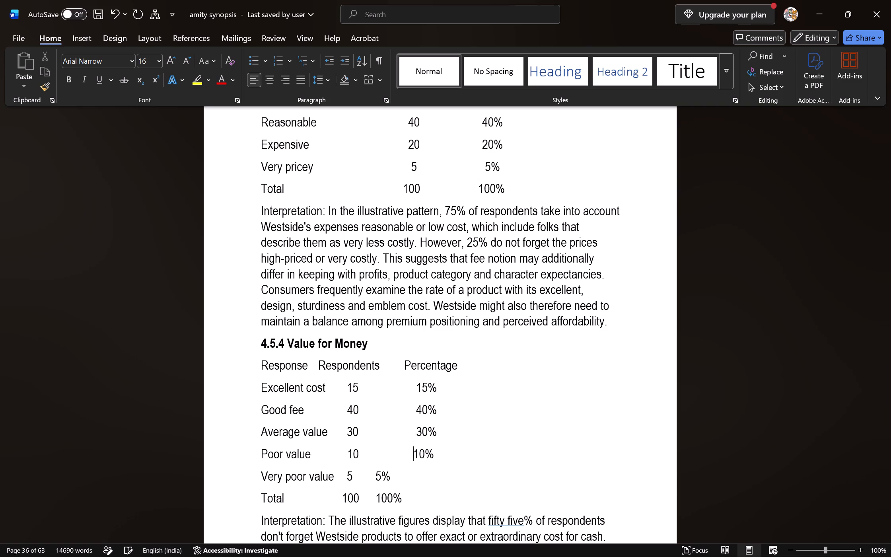
pyautogui.press('space')
# Add sixteen spaces before 5% in the Very poor value row of section 4.5.4 to align it under Percentage.
pyautogui.click(374, 475)
pyautogui.press('space')
pyautogui.press('space')
pyautogui.press('space')
pyautogui.press('space')
pyautogui.press('space')
pyautogui.press('space')
pyautogui.press('space')
pyautogui.press('space')
pyautogui.press('space')
pyautogui.press('space')
pyautogui.press('space')
pyautogui.press('space')
pyautogui.press('space')
pyautogui.press('space')
pyautogui.press('space')
pyautogui.press('space')
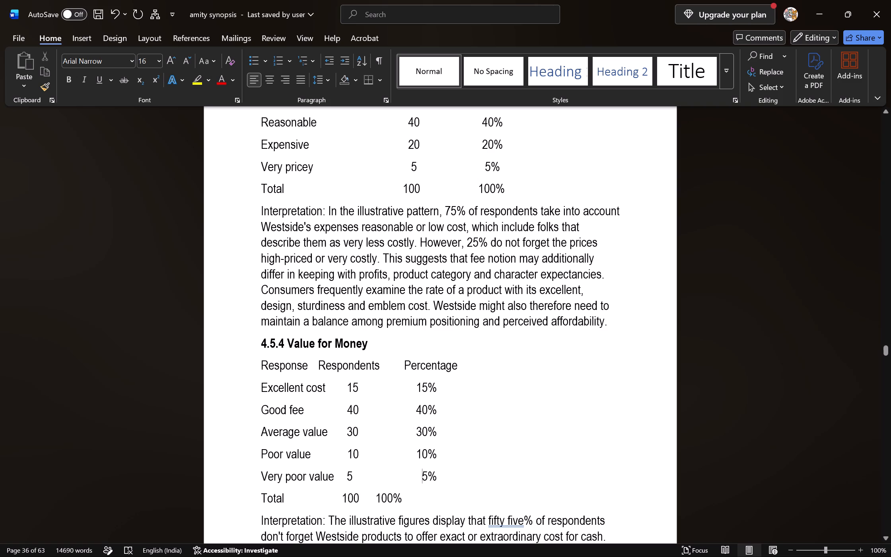
# Add thirteen spaces before 100% in the Total row of section 4.5.4 to align it under Percentage.
pyautogui.click(374, 494)
pyautogui.press('space')
pyautogui.press('space')
pyautogui.press('space')
pyautogui.press('space')
pyautogui.press('space')
pyautogui.press('space')
pyautogui.press('space')
pyautogui.press('space')
pyautogui.press('space')
pyautogui.press('space')
pyautogui.press('space')
pyautogui.press('space')
pyautogui.press('space')
# Replace "fifty five" with 55 before the percent sign in the section 4.5.4 interpretation.
pyautogui.scroll(-4, 502, 401)
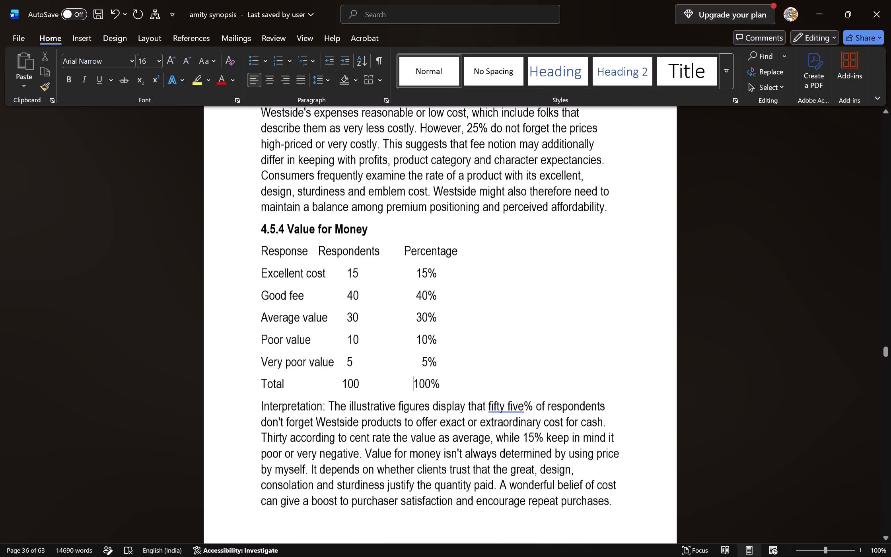
pyautogui.click(523, 405)
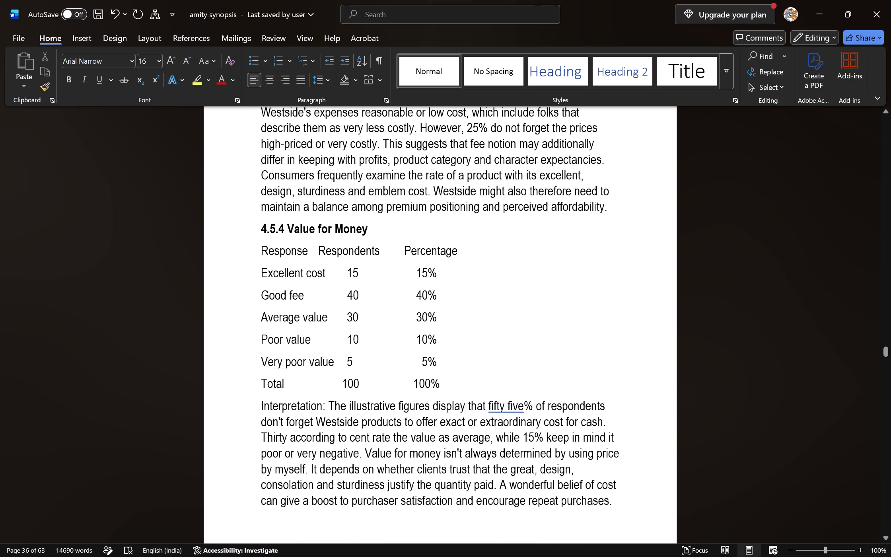
pyautogui.press('BackSpace')
pyautogui.press('BackSpace')
pyautogui.press('BackSpace')
pyautogui.press('BackSpace')
pyautogui.press('BackSpace')
pyautogui.press('BackSpace')
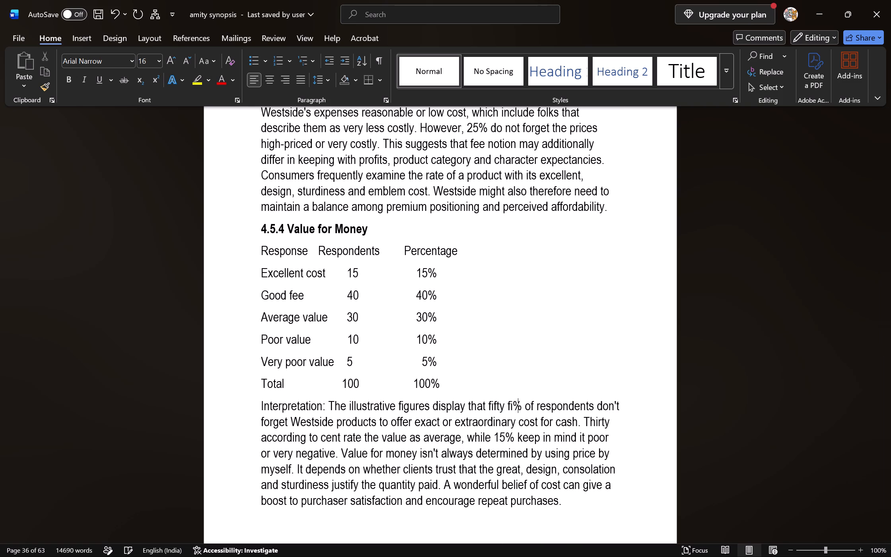
pyautogui.press('BackSpace')
pyautogui.press('BackSpace')
pyautogui.press('BackSpace')
pyautogui.press('BackSpace')
pyautogui.write('55')
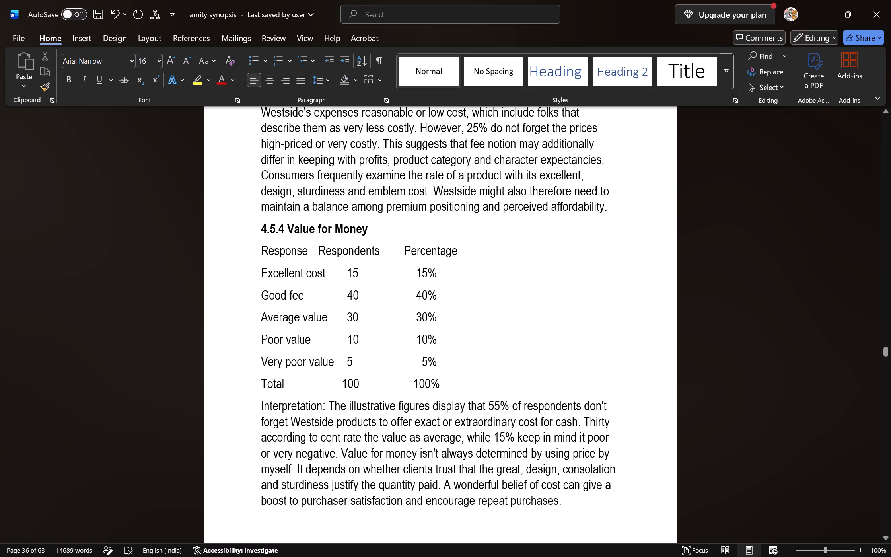
# Replace "Four" with 4 in the number of the Analysis of Store Environment and Customer Service heading.
pyautogui.scroll(-10, 480, 408)
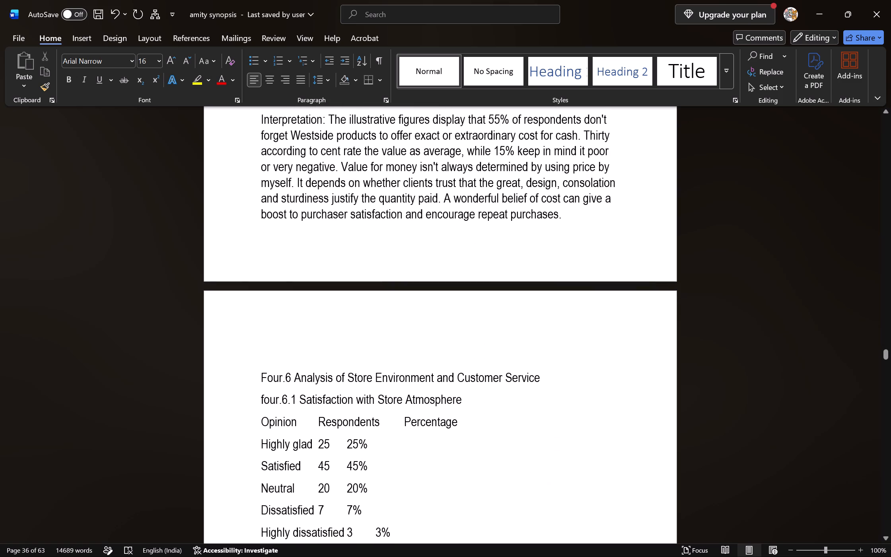
pyautogui.click(279, 380)
pyautogui.press('Right')
pyautogui.press('BackSpace')
pyautogui.press('BackSpace')
pyautogui.press('BackSpace')
pyautogui.press('BackSpace')
pyautogui.press('4')
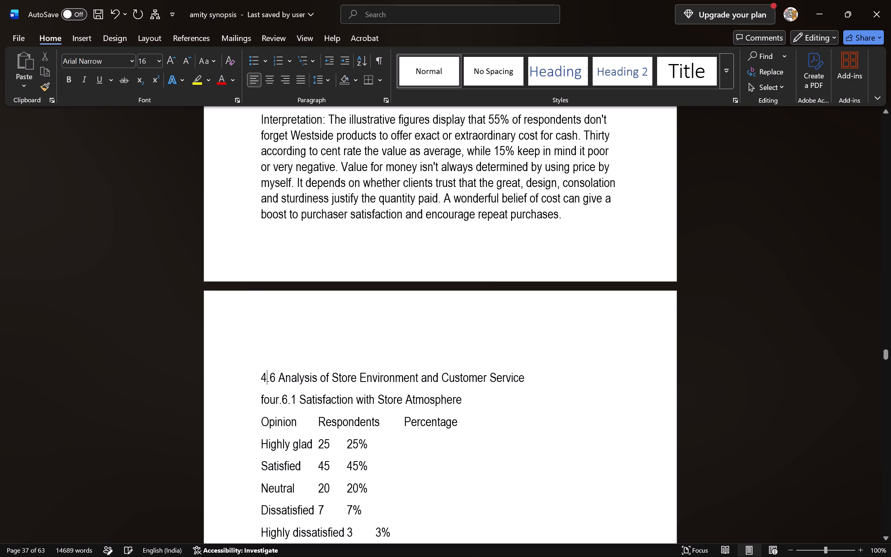
# Make the 4.6 Analysis of Store Environment and Customer Service heading bold and underlined.
pyautogui.moveTo(259, 378); pyautogui.dragTo(520, 385)
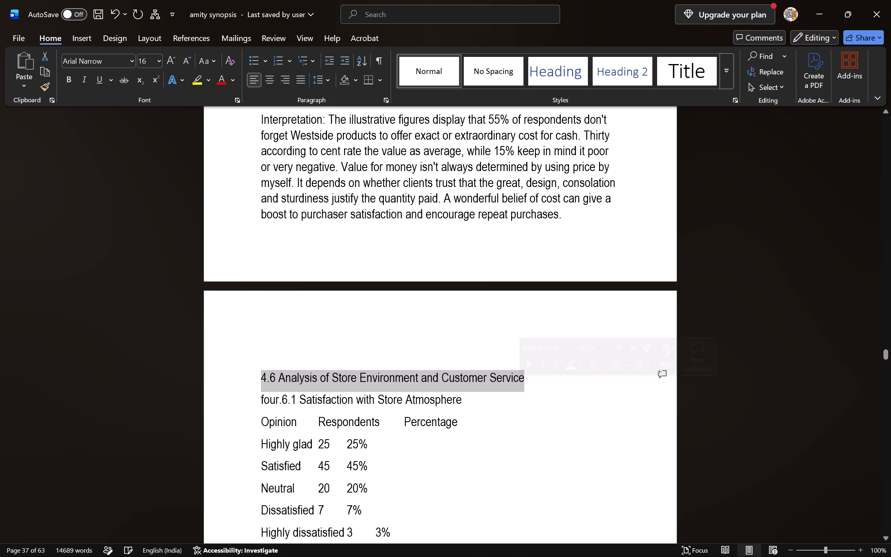
pyautogui.click(55, 79)
pyautogui.click(67, 82)
pyautogui.click(99, 82)
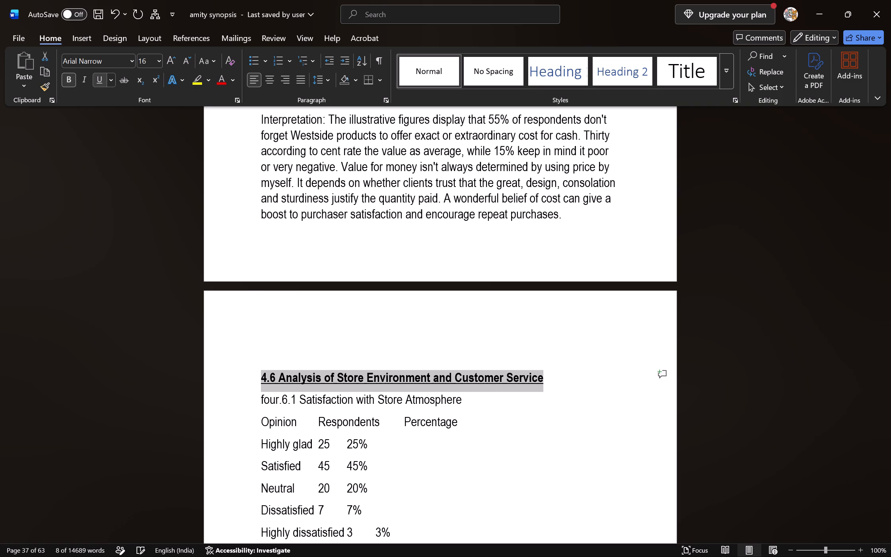
# Replace "four" with 4 in the number of the Satisfaction with Store Atmosphere heading.
pyautogui.click(279, 404)
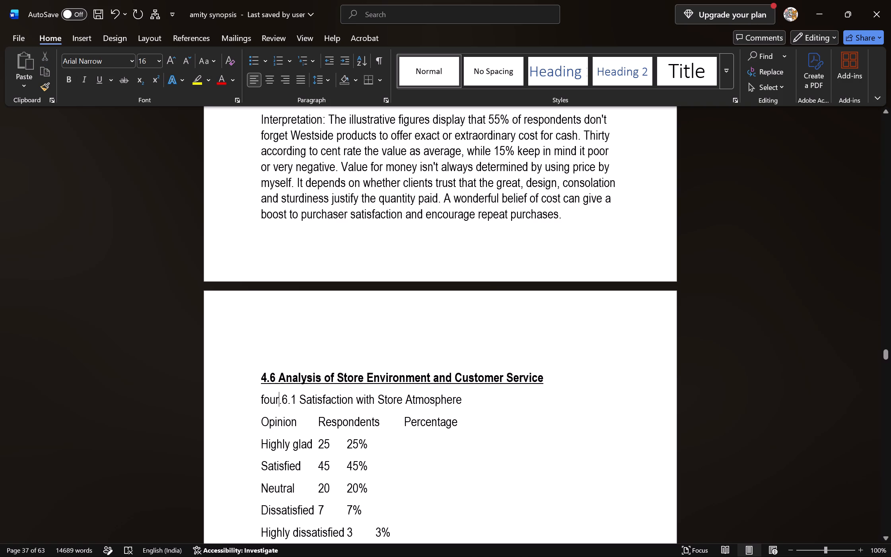
pyautogui.press('BackSpace')
pyautogui.press('BackSpace')
pyautogui.press('BackSpace')
pyautogui.press('BackSpace')
pyautogui.press('4')
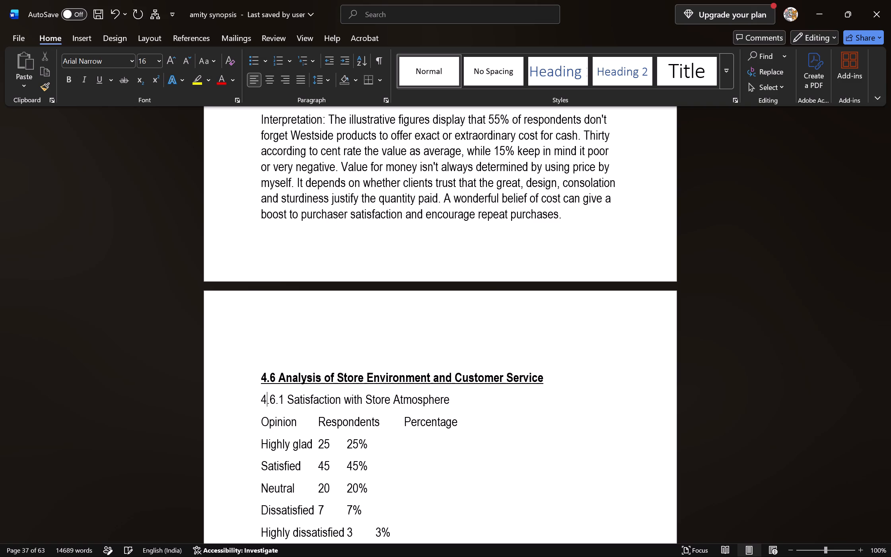
# Make the 4.6.1 Satisfaction with Store Atmosphere heading bold.
pyautogui.moveTo(259, 402); pyautogui.dragTo(458, 409)
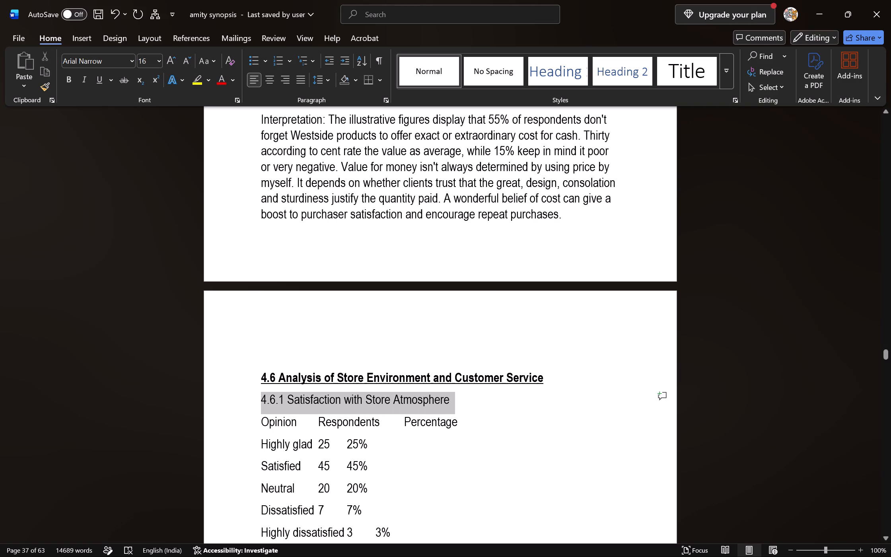
pyautogui.moveTo(458, 409); pyautogui.dragTo(456, 409)
pyautogui.click(66, 83)
# Add sixteen spaces before 25 in the Highly glad row of section 4.6.1 to align it under Respondents.
pyautogui.scroll(-5, 377, 305)
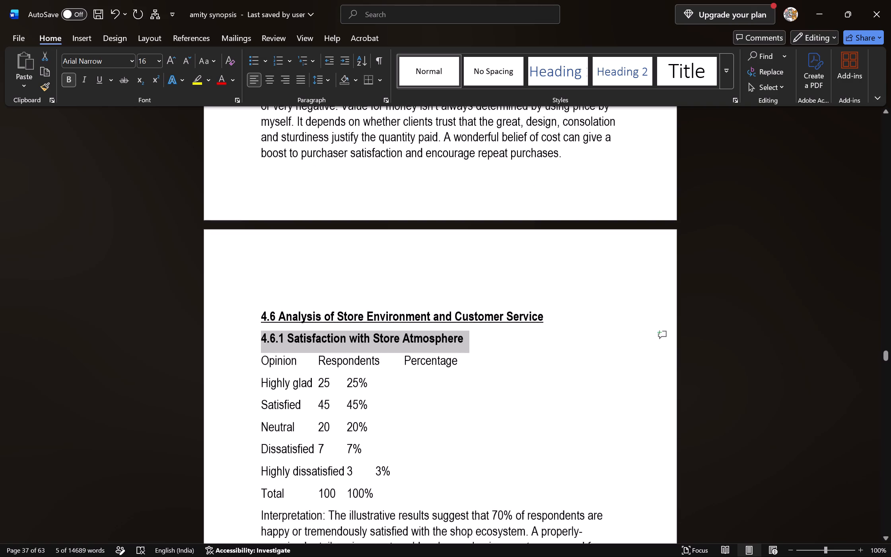
pyautogui.scroll(-2, 379, 309)
pyautogui.click(318, 246)
pyautogui.press('space')
pyautogui.press('space')
pyautogui.press('space')
pyautogui.press('space')
pyautogui.press('space')
pyautogui.press('space')
pyautogui.press('space')
pyautogui.press('space')
pyautogui.press('space')
pyautogui.press('space')
pyautogui.press('space')
pyautogui.press('space')
pyautogui.press('space')
pyautogui.press('space')
pyautogui.press('space')
pyautogui.press('space')
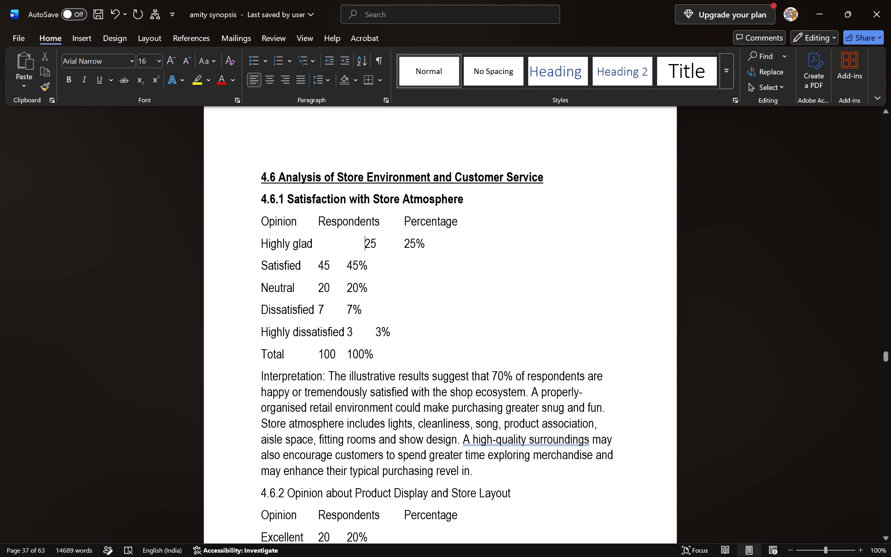
# Add sixteen spaces before 45 in the Satisfied row of section 4.6.1 to align it under Respondents.
pyautogui.click(317, 265)
pyautogui.press('space')
pyautogui.press('space')
pyautogui.press('space')
pyautogui.press('space')
pyautogui.press('space')
pyautogui.press('space')
pyautogui.press('space')
pyautogui.press('space')
pyautogui.press('space')
pyautogui.press('space')
pyautogui.press('space')
pyautogui.press('space')
pyautogui.press('space')
pyautogui.press('space')
pyautogui.press('space')
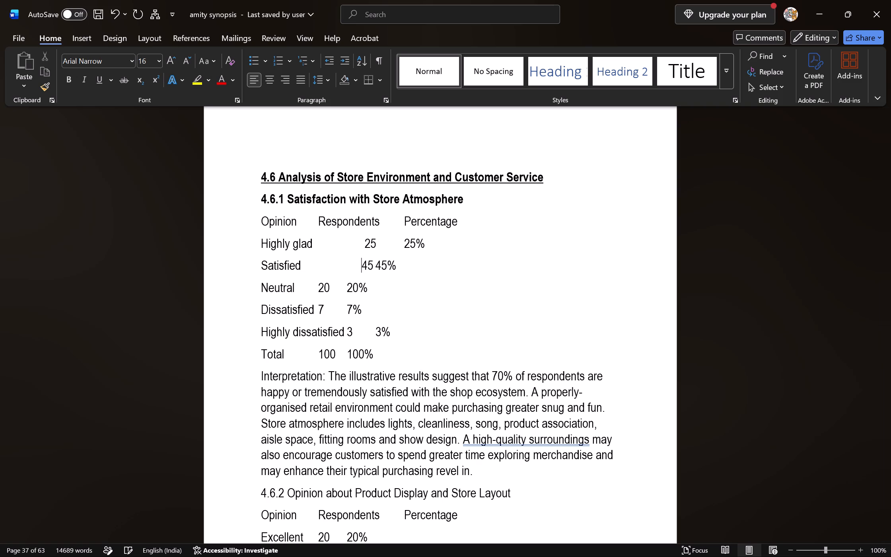
pyautogui.press('space')
# Add sixteen spaces before 20 in the Neutral row of section 4.6.1 to align it under Respondents.
pyautogui.click(317, 294)
pyautogui.press('space')
pyautogui.press('space')
pyautogui.press('space')
pyautogui.press('space')
pyautogui.press('space')
pyautogui.press('space')
pyautogui.press('space')
pyautogui.press('space')
pyautogui.press('space')
pyautogui.press('space')
pyautogui.press('space')
pyautogui.press('space')
pyautogui.press('space')
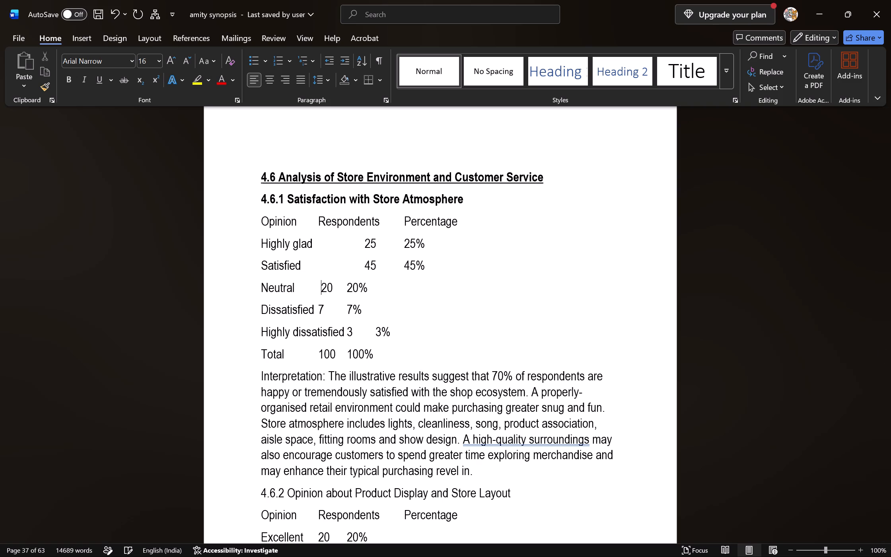
pyautogui.press('space')
pyautogui.press('space')
pyautogui.press('space')
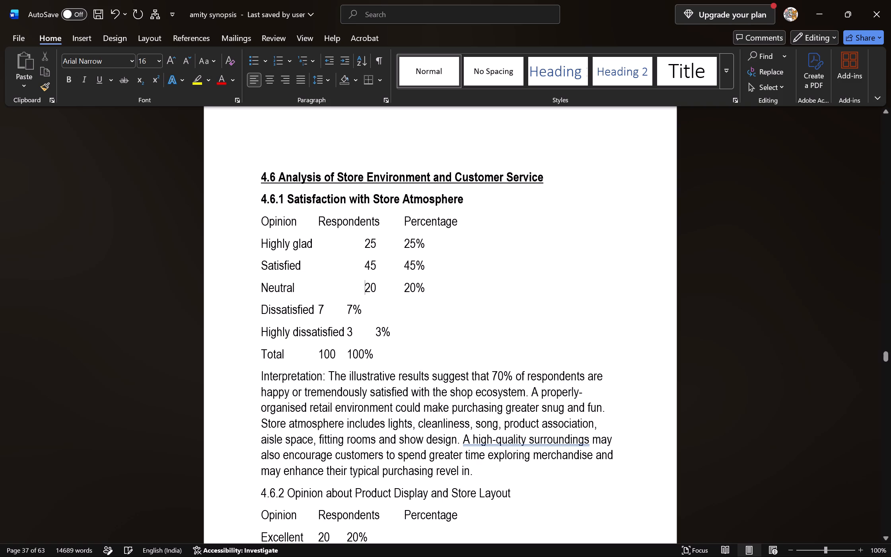
# Add eighteen spaces before 7 in the Dissatisfied row of section 4.6.1 to align it under Respondents.
pyautogui.click(319, 308)
pyautogui.press('space')
pyautogui.press('space')
pyautogui.press('space')
pyautogui.press('space')
pyautogui.press('space')
pyautogui.press('space')
pyautogui.press('space')
pyautogui.press('space')
pyautogui.press('space')
pyautogui.press('space')
pyautogui.press('space')
pyautogui.press('space')
pyautogui.press('space')
pyautogui.press('space')
pyautogui.press('space')
pyautogui.press('space')
pyautogui.press('space')
pyautogui.press('space')
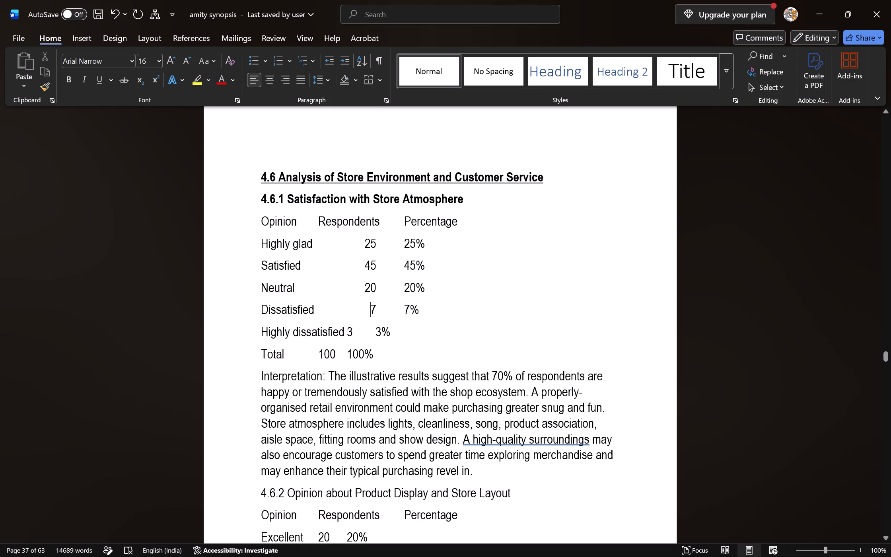
# Add eight spaces before 3 in the Highly dissatisfied row of section 4.6.1 to align it with the 7 above.
pyautogui.click(344, 333)
pyautogui.press('Right')
pyautogui.press('space')
pyautogui.press('space')
pyautogui.press('space')
pyautogui.press('space')
pyautogui.press('space')
pyautogui.press('space')
pyautogui.press('space')
pyautogui.press('space')
pyautogui.press('space')
pyautogui.press('space')
pyautogui.press('space')
pyautogui.press('BackSpace')
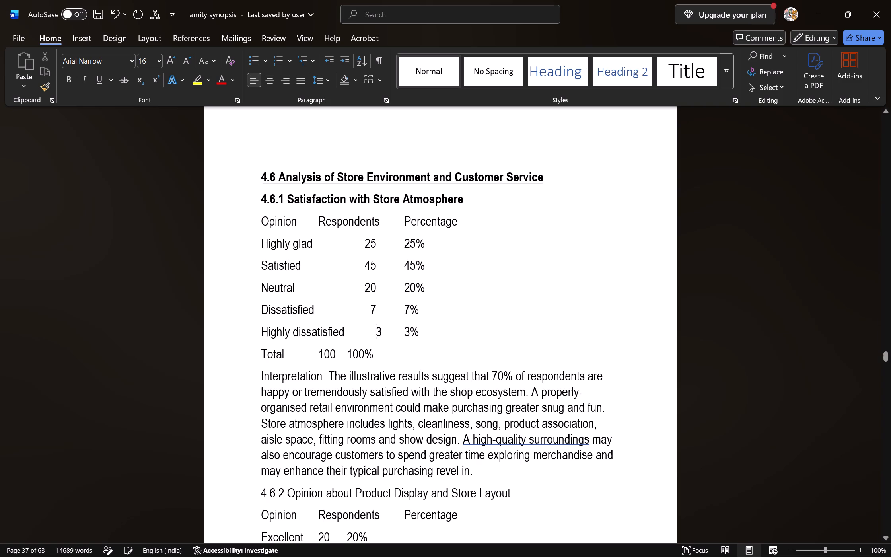
pyautogui.press('BackSpace')
pyautogui.press('BackSpace')
# Adjust the spacing before 100 in the Total row of section 4.6.1 to align it under Respondents.
pyautogui.click(317, 354)
pyautogui.press('space')
pyautogui.press('space')
pyautogui.press('space')
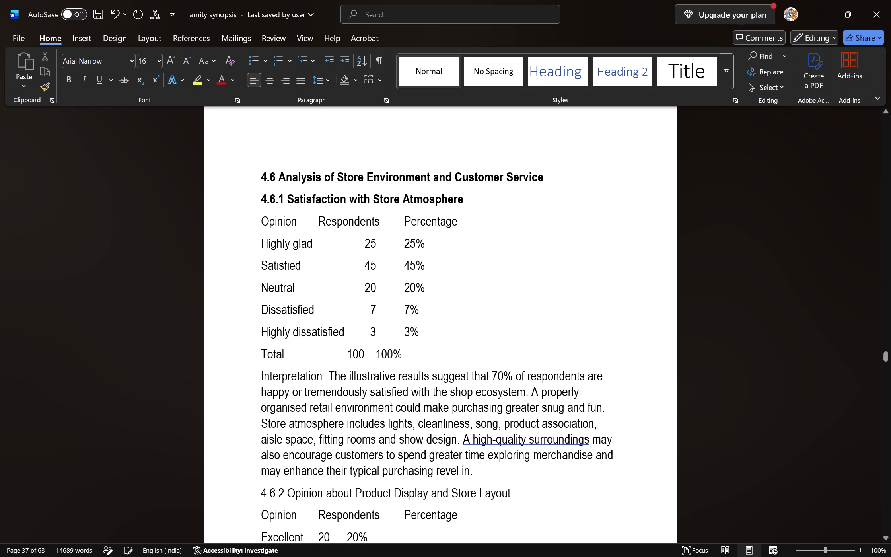
pyautogui.click(378, 354)
pyautogui.press('BackSpace')
pyautogui.press('space')
pyautogui.press('space')
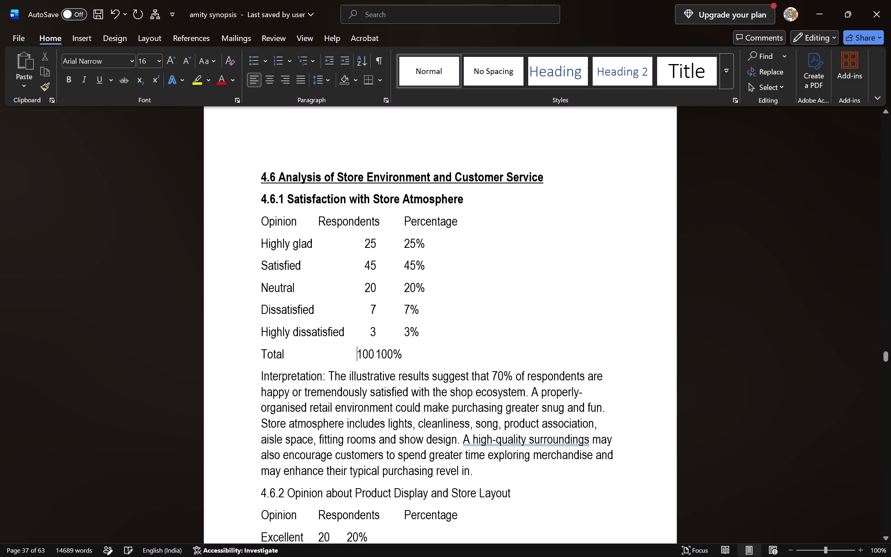
pyautogui.press('space')
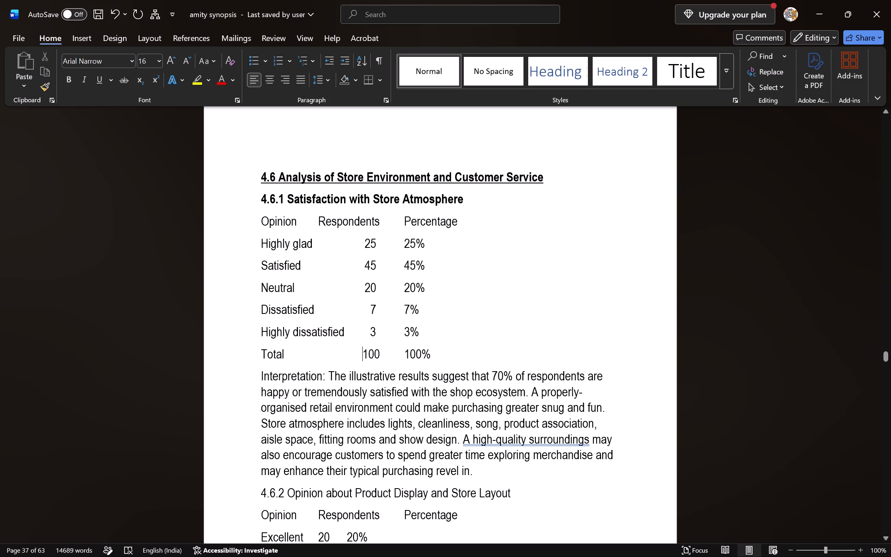
# Replace the gap before 100% in the section 4.6.1 Total row with eight spaces to align it under Percentage.
pyautogui.click(406, 355)
pyautogui.press('BackSpace')
pyautogui.press('space')
pyautogui.press('space')
pyautogui.press('space')
pyautogui.press('space')
pyautogui.press('space')
pyautogui.press('space')
pyautogui.press('space')
pyautogui.press('space')
# Make the 4.6.2 Opinion about Product Display and Store Layout heading bold.
pyautogui.scroll(-4, 396, 328)
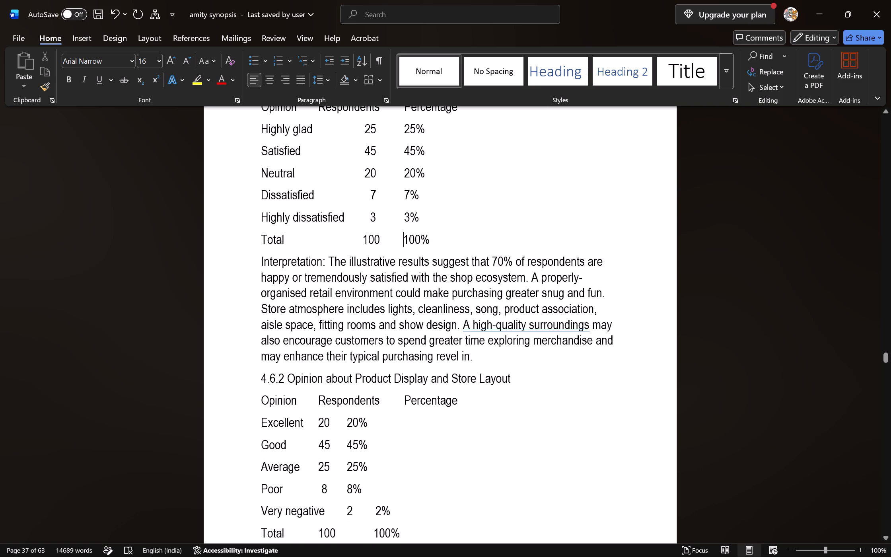
pyautogui.moveTo(260, 381); pyautogui.dragTo(529, 387)
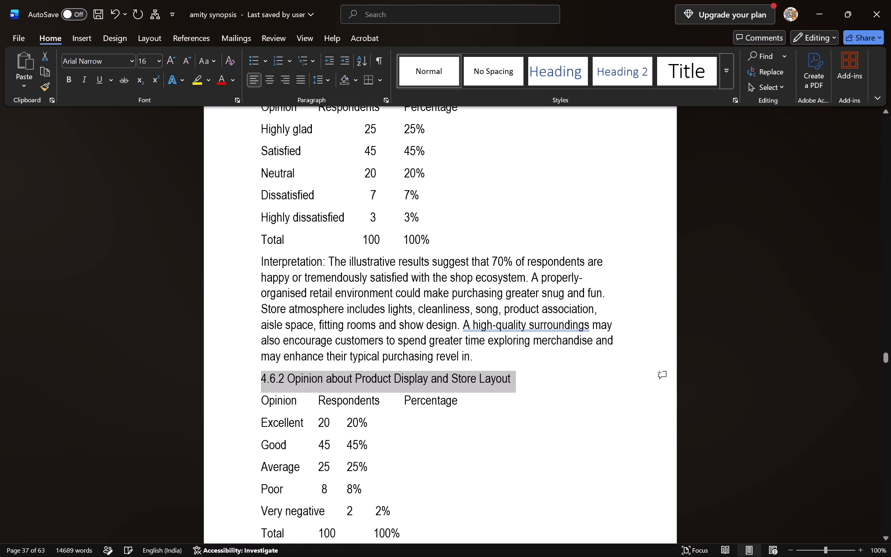
pyautogui.click(70, 83)
# Add sixteen spaces before 20 in the Excellent row of section 4.6.2 to align it under Respondents and 20% under Percentage.
pyautogui.scroll(-6, 498, 197)
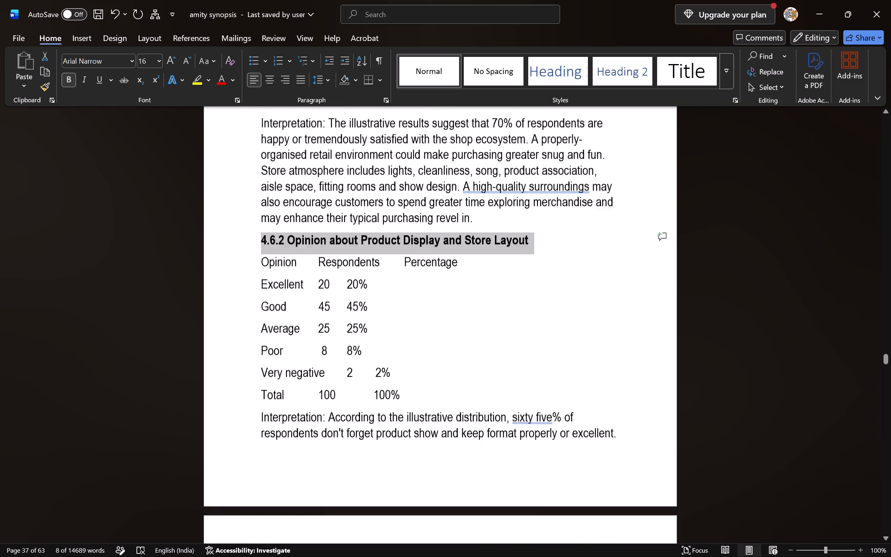
pyautogui.click(319, 249)
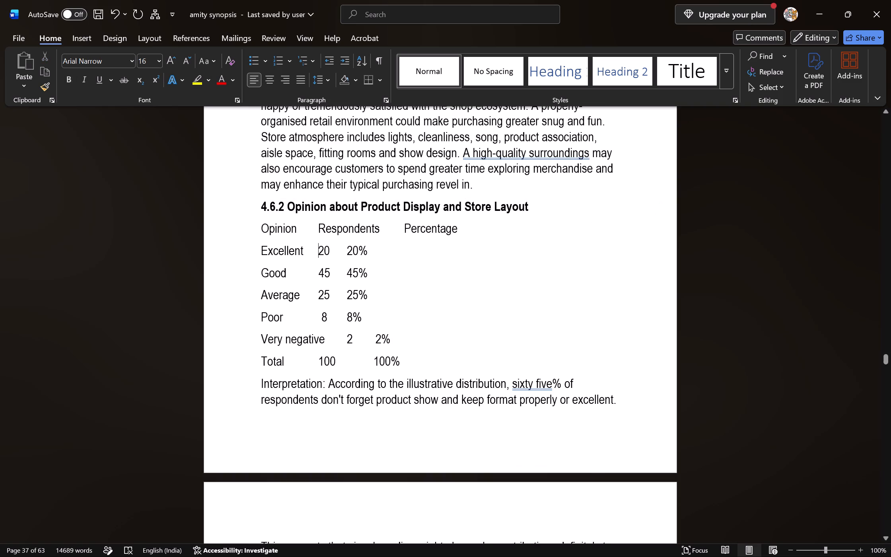
pyautogui.press('space')
pyautogui.press('space')
pyautogui.press('space')
pyautogui.press('space')
pyautogui.press('space')
pyautogui.press('space')
pyautogui.press('space')
pyautogui.press('space')
pyautogui.press('space')
pyautogui.press('space')
pyautogui.press('space')
pyautogui.press('space')
pyautogui.press('space')
pyautogui.press('space')
pyautogui.press('space')
pyautogui.press('space')
# Add a net fifteen spaces before 45 in the Good row of section 4.6.2 to bring it under Respondents.
pyautogui.click(317, 276)
pyautogui.press('space')
pyautogui.press('space')
pyautogui.press('space')
pyautogui.press('space')
pyautogui.press('space')
pyautogui.press('space')
pyautogui.press('space')
pyautogui.press('space')
pyautogui.press('space')
pyautogui.press('space')
pyautogui.press('space')
pyautogui.press('space')
pyautogui.press('space')
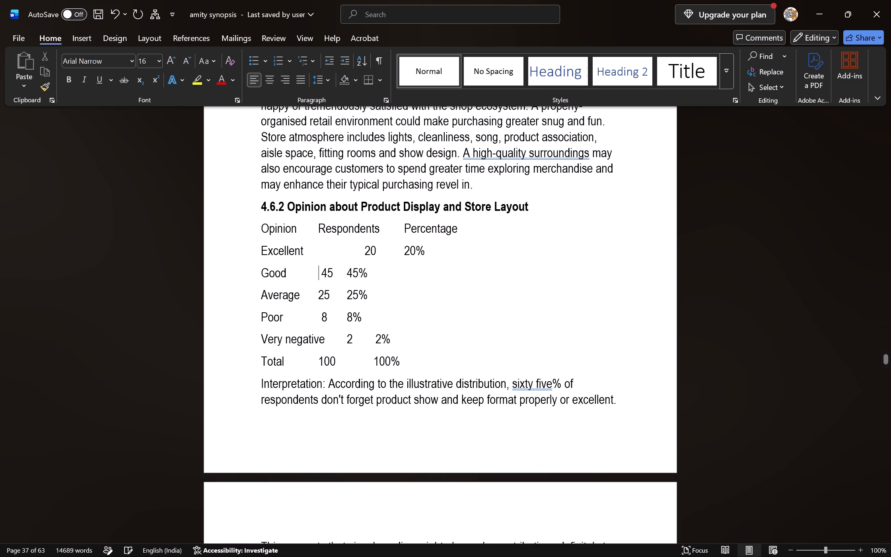
pyautogui.press('space')
pyautogui.press('space')
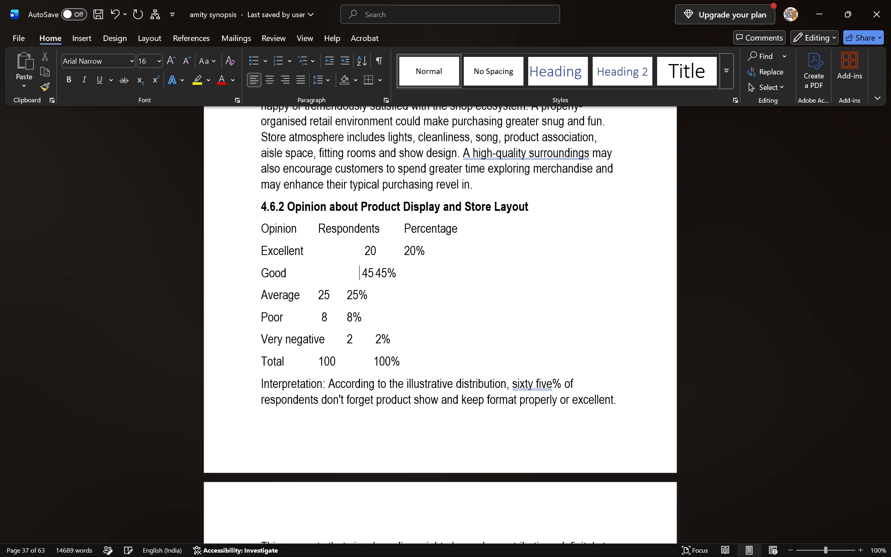
pyautogui.press('space')
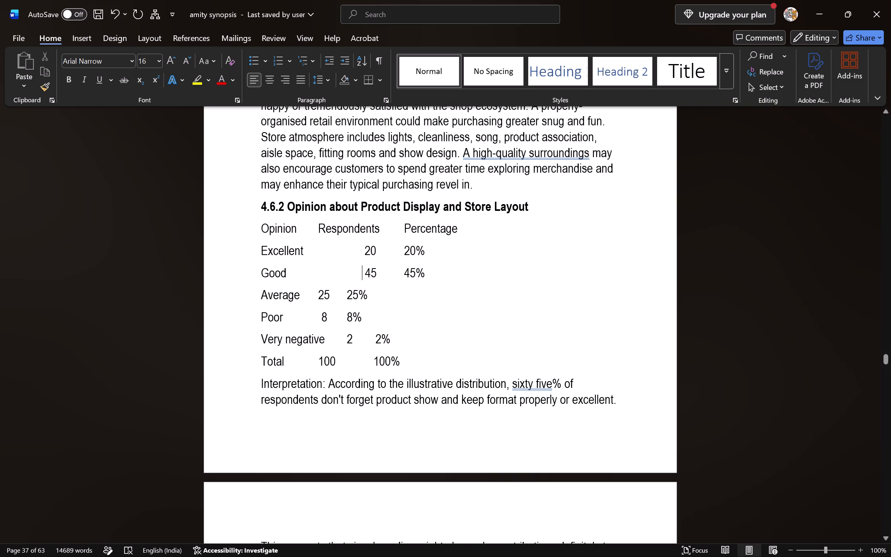
pyautogui.press('Right')
pyautogui.press('BackSpace')
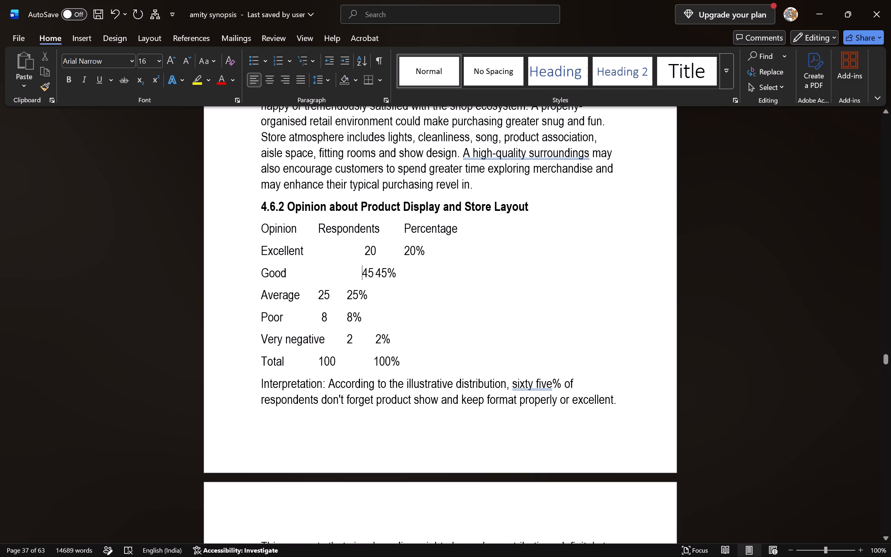
# Add ten spaces before 45% in the Good row of section 4.6.2 to align it under Percentage.
pyautogui.click(375, 275)
pyautogui.press('space')
pyautogui.press('space')
pyautogui.press('space')
pyautogui.press('space')
pyautogui.press('space')
pyautogui.press('space')
pyautogui.press('space')
pyautogui.press('space')
pyautogui.press('space')
pyautogui.press('space')
# Add fifteen spaces before 25 in the Average row of section 4.6.2 to align it with the 45 above.
pyautogui.click(317, 296)
pyautogui.press('space')
pyautogui.press('space')
pyautogui.press('space')
pyautogui.press('space')
pyautogui.press('space')
pyautogui.press('space')
pyautogui.press('space')
pyautogui.press('space')
pyautogui.press('space')
pyautogui.press('space')
pyautogui.press('space')
pyautogui.press('space')
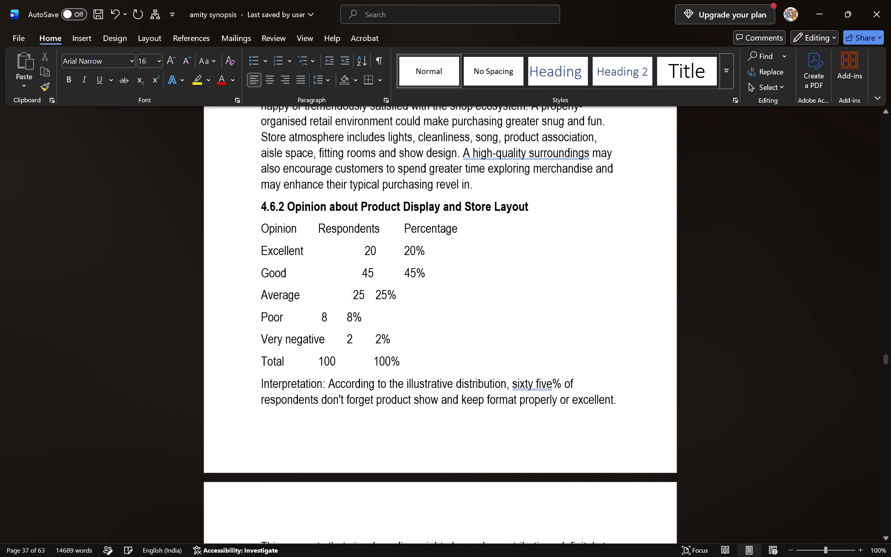
pyautogui.press('space')
pyautogui.press('space')
pyautogui.press('space')
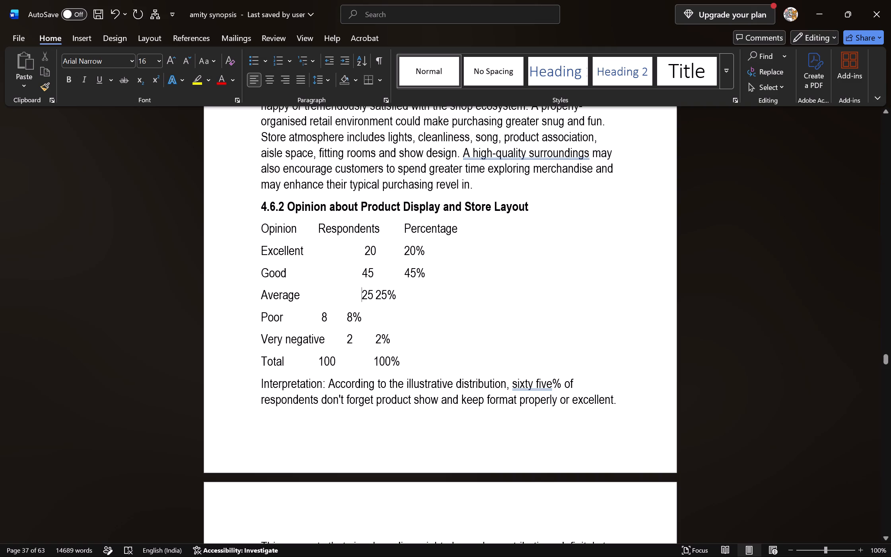
# Add a net ten spaces before 25% in the Average row of section 4.6.2 to align it under Percentage.
pyautogui.click(377, 297)
pyautogui.press('space')
pyautogui.press('space')
pyautogui.press('space')
pyautogui.press('space')
pyautogui.press('space')
pyautogui.press('space')
pyautogui.press('space')
pyautogui.press('space')
pyautogui.press('space')
pyautogui.press('space')
pyautogui.press('space')
pyautogui.press('BackSpace')
# Add fifteen spaces before 8 in the Poor row of section 4.6.2 to bring it under Respondents.
pyautogui.click(319, 323)
pyautogui.press('space')
pyautogui.press('space')
pyautogui.press('space')
pyautogui.press('space')
pyautogui.press('space')
pyautogui.press('space')
pyautogui.press('space')
pyautogui.press('space')
pyautogui.press('space')
pyautogui.press('space')
pyautogui.press('space')
pyautogui.press('space')
pyautogui.press('space')
pyautogui.press('space')
pyautogui.press('space')
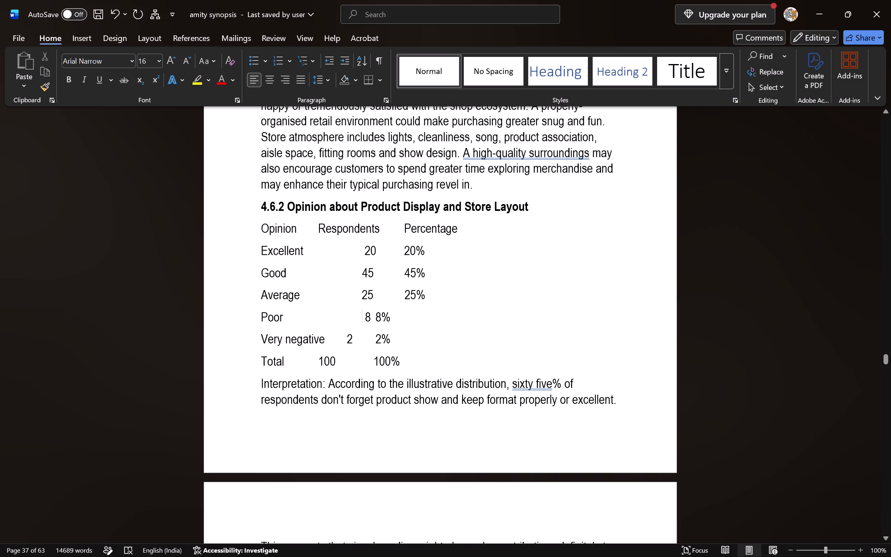
# Add eleven spaces before 8% in the Poor row of section 4.6.2 to place it under Percentage.
pyautogui.click(378, 319)
pyautogui.press('space')
pyautogui.press('space')
pyautogui.press('space')
pyautogui.press('space')
pyautogui.press('space')
pyautogui.press('space')
pyautogui.press('space')
pyautogui.press('space')
pyautogui.press('space')
pyautogui.press('space')
pyautogui.press('space')
# Align the Very negative row of section 4.6.2 by adding a net seven spaces before 2 and one space before 2%.
pyautogui.click(340, 340)
pyautogui.press('space')
pyautogui.press('space')
pyautogui.press('space')
pyautogui.press('space')
pyautogui.press('space')
pyautogui.press('space')
pyautogui.press('space')
pyautogui.press('space')
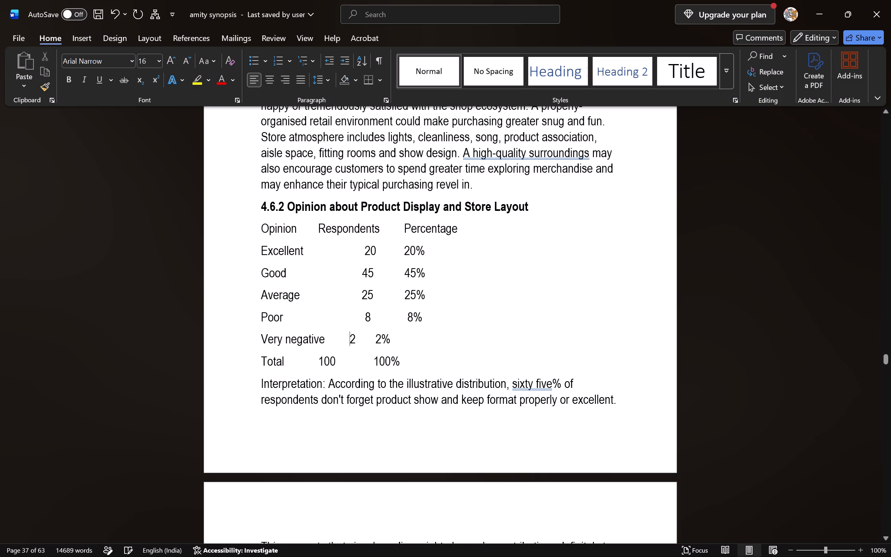
pyautogui.press('BackSpace')
pyautogui.click(374, 341)
pyautogui.press('space')
# Add fourteen spaces before 100 in the Total row of section 4.6.2 to align it under Respondents.
pyautogui.click(317, 363)
pyautogui.press('space')
pyautogui.press('space')
pyautogui.press('space')
pyautogui.press('space')
pyautogui.press('space')
pyautogui.press('space')
pyautogui.press('space')
pyautogui.press('space')
pyautogui.press('space')
pyautogui.press('space')
pyautogui.press('space')
pyautogui.press('space')
pyautogui.press('space')
pyautogui.press('space')
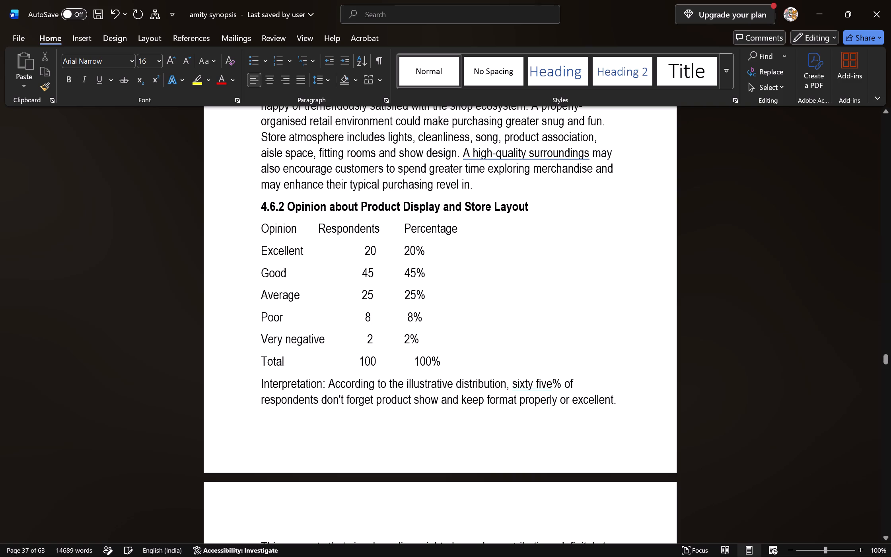
# Remove three spaces before 100% in the Total row of section 4.6.2 to bring it under Percentage.
pyautogui.click(415, 364)
pyautogui.press('BackSpace')
pyautogui.press('BackSpace')
pyautogui.press('BackSpace')
# Add one more space before 2% in the Very negative row of section 4.6.2 to align it with the 8% above.
pyautogui.click(397, 341)
pyautogui.press('space')
# Replace "sixty five" with 65 in the section 4.6.2 interpretation paragraph.
pyautogui.scroll(-3, 387, 254)
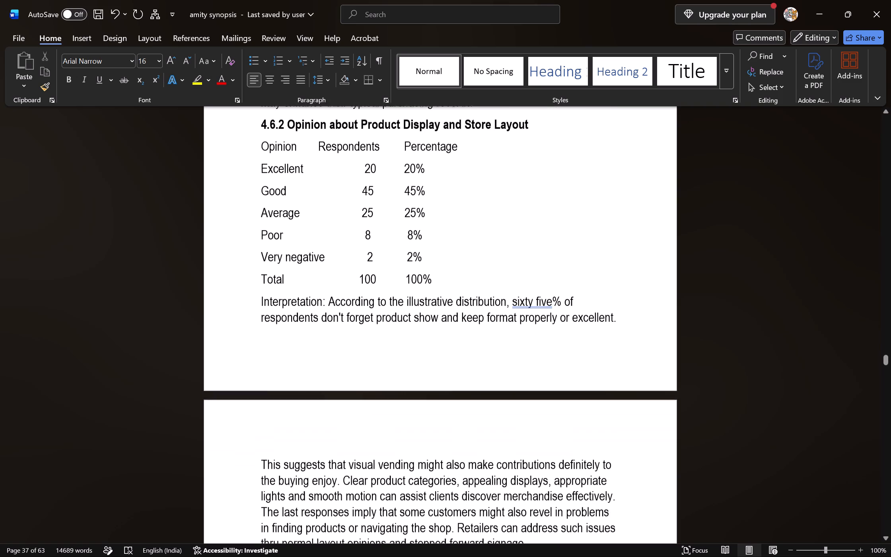
pyautogui.scroll(-1, 387, 254)
pyautogui.click(552, 269)
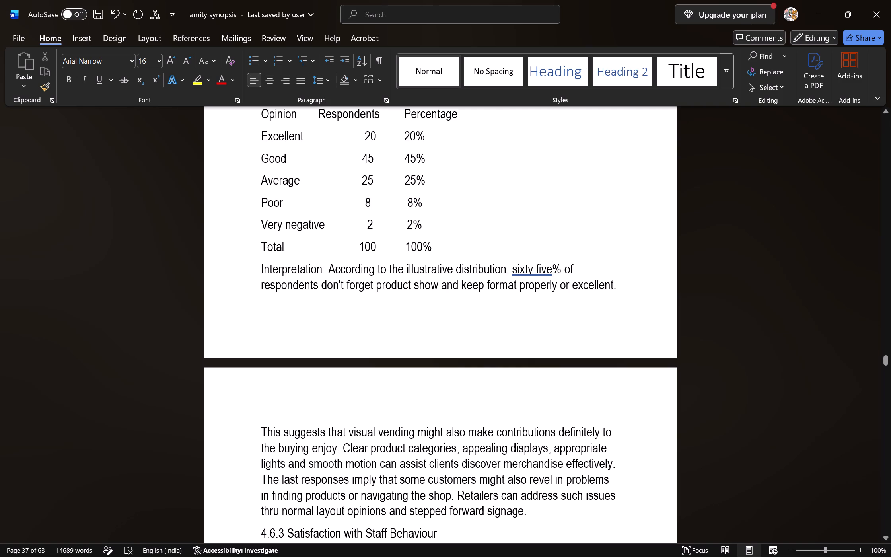
pyautogui.press('BackSpace')
pyautogui.press('BackSpace')
pyautogui.press('BackSpace')
pyautogui.press('BackSpace')
pyautogui.press('BackSpace')
pyautogui.press('BackSpace')
pyautogui.press('BackSpace')
pyautogui.press('BackSpace')
pyautogui.press('BackSpace')
pyautogui.press('BackSpace')
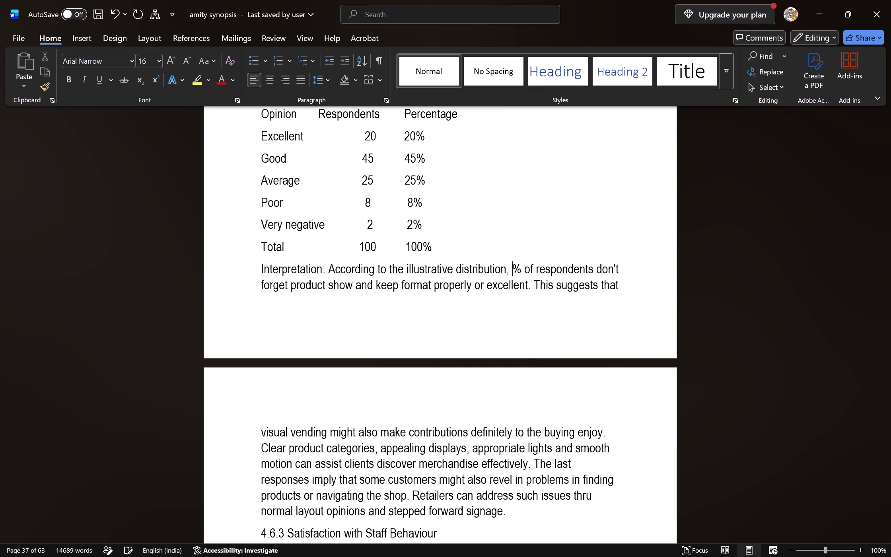
pyautogui.write('65')
# Make the 4.6.3 Satisfaction with Staff Behaviour heading bold.
pyautogui.scroll(-7, 553, 320)
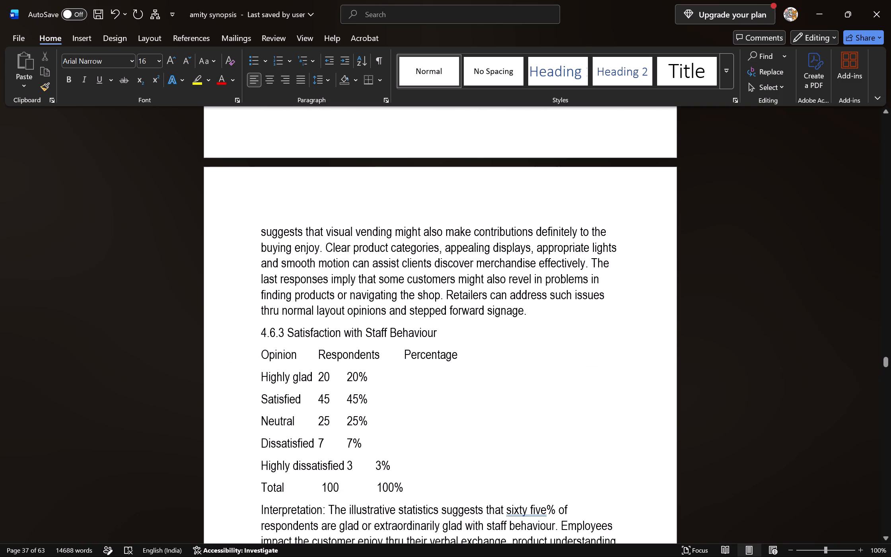
pyautogui.moveTo(259, 335); pyautogui.dragTo(447, 329)
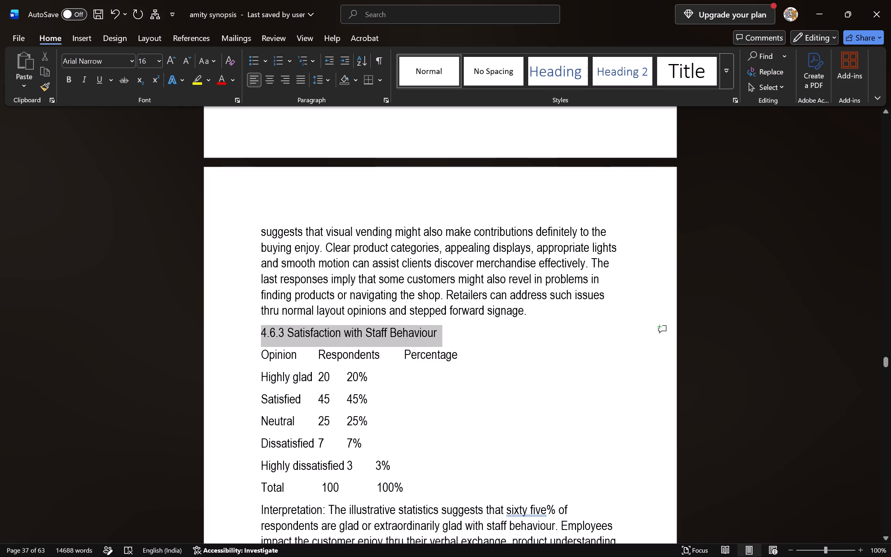
pyautogui.moveTo(447, 329); pyautogui.dragTo(456, 329)
pyautogui.click(62, 76)
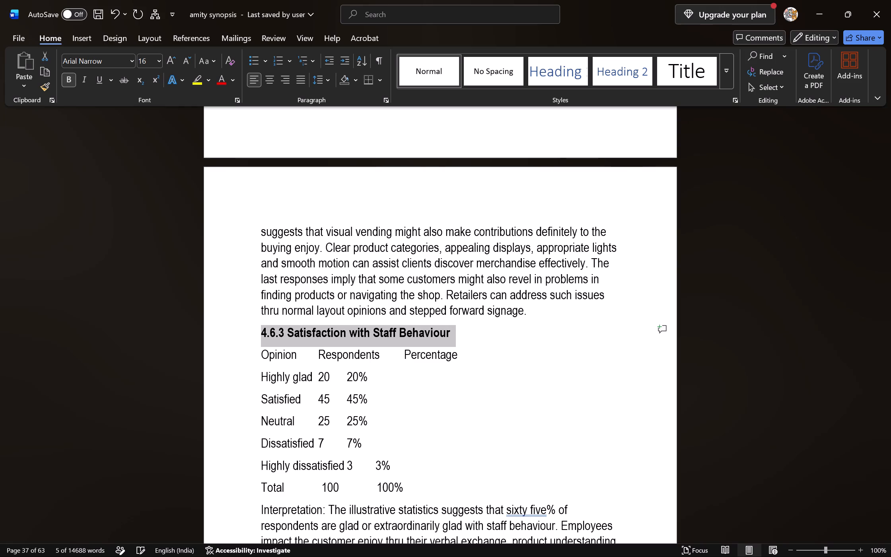
# Insert spaces before 20 in the Highly glad row of section 4.6.3 to move it under Respondents.
pyautogui.scroll(-6, 331, 236)
pyautogui.click(317, 212)
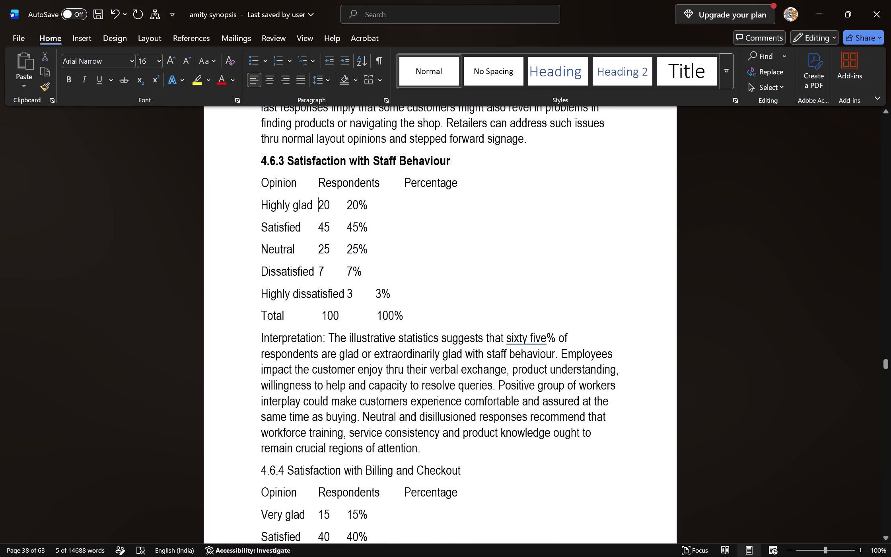
pyautogui.press('space')
pyautogui.press('space')
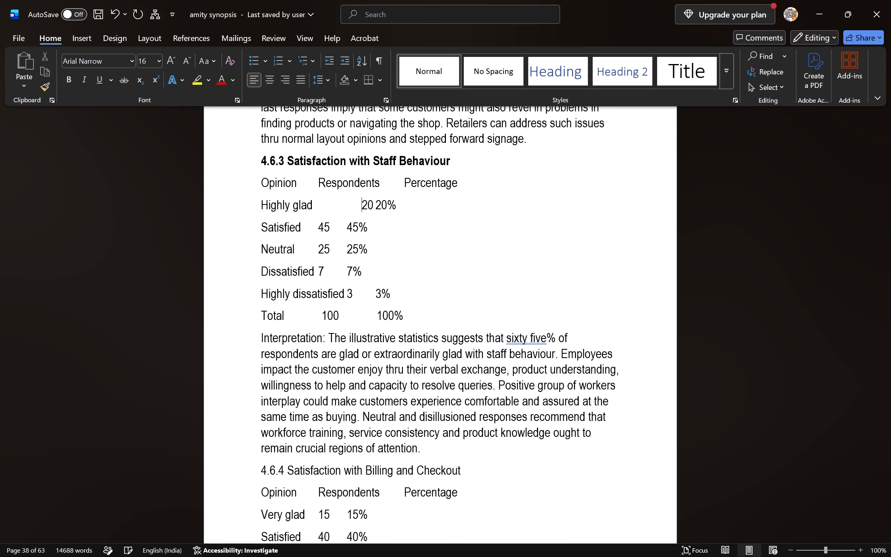
# Insert spaces before 20% in the Highly glad row of section 4.6.3 to move it under Percentage.
pyautogui.click(376, 206)
pyautogui.press('space')
pyautogui.press('space')
pyautogui.press('space')
pyautogui.press('space')
pyautogui.press('space')
pyautogui.press('space')
pyautogui.press('space')
pyautogui.press('space')
pyautogui.press('space')
pyautogui.press('space')
pyautogui.press('space')
pyautogui.press('space')
# Insert spaces before 45 in the Satisfied row of section 4.6.3 to bring it under the 20 above.
pyautogui.click(319, 230)
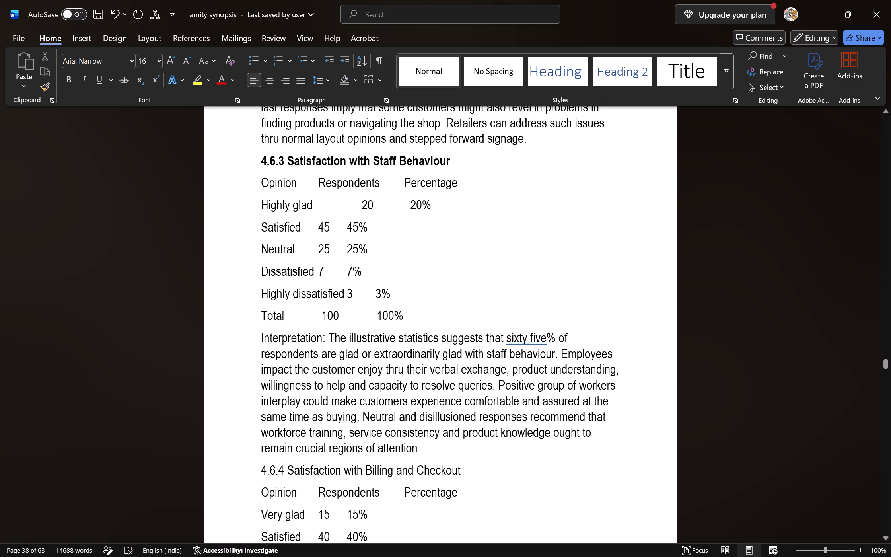
pyautogui.press('space')
pyautogui.press('space')
pyautogui.press('space')
pyautogui.press('space')
pyautogui.press('space')
pyautogui.press('space')
pyautogui.press('space')
pyautogui.press('space')
pyautogui.press('space')
pyautogui.press('space')
pyautogui.press('space')
pyautogui.press('space')
pyautogui.press('space')
pyautogui.press('space')
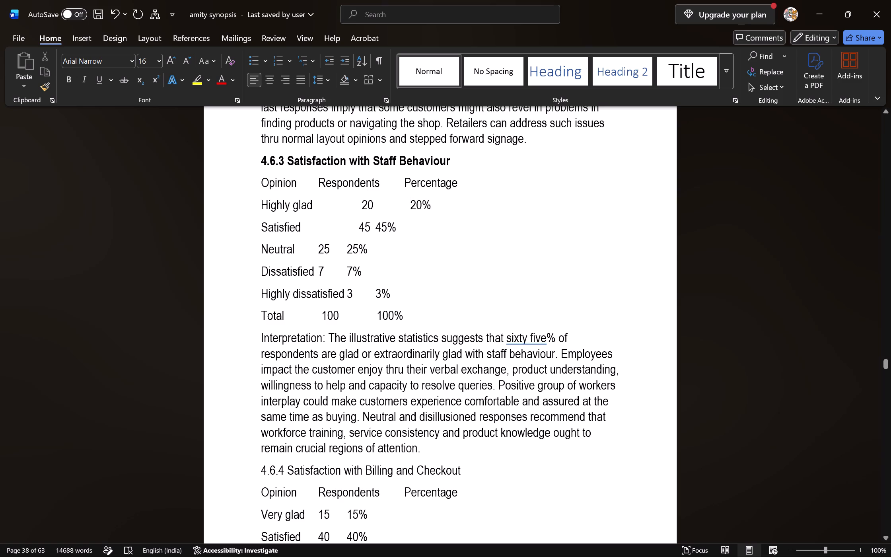
# Adjust the spacing before 45% in the Satisfied row of section 4.6.3 to bring it under the 20% above.
pyautogui.click(373, 230)
pyautogui.press('space')
pyautogui.press('space')
pyautogui.press('space')
pyautogui.press('space')
pyautogui.press('space')
pyautogui.press('space')
pyautogui.press('space')
pyautogui.press('space')
pyautogui.press('space')
pyautogui.press('space')
pyautogui.press('space')
pyautogui.press('space')
pyautogui.click(436, 232)
pyautogui.press('BackSpace')
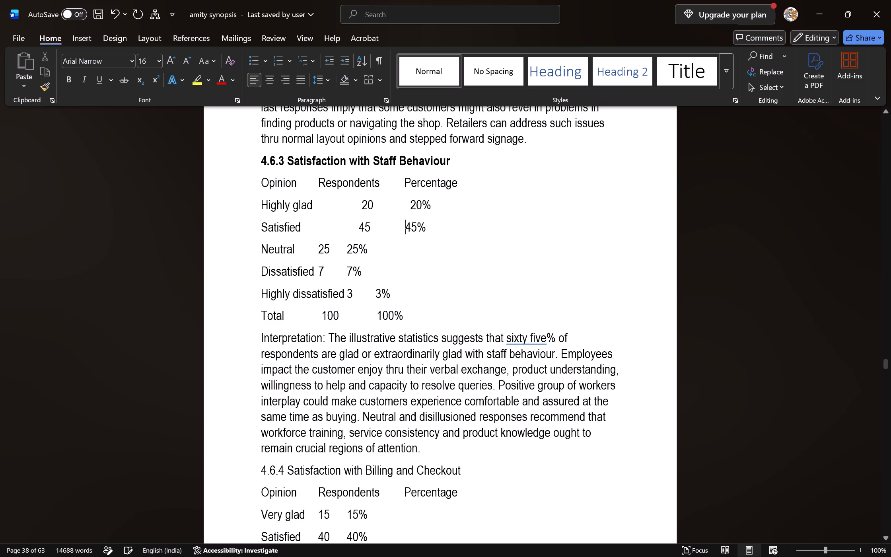
pyautogui.press('space')
# Insert spaces before 25 in the Neutral row of section 4.6.3 to align it with the 45 above.
pyautogui.click(315, 253)
pyautogui.press('space')
pyautogui.press('space')
pyautogui.press('space')
pyautogui.press('space')
pyautogui.press('space')
pyautogui.press('space')
pyautogui.press('space')
pyautogui.press('space')
pyautogui.press('space')
pyautogui.press('space')
pyautogui.press('space')
pyautogui.press('space')
pyautogui.press('space')
pyautogui.press('space')
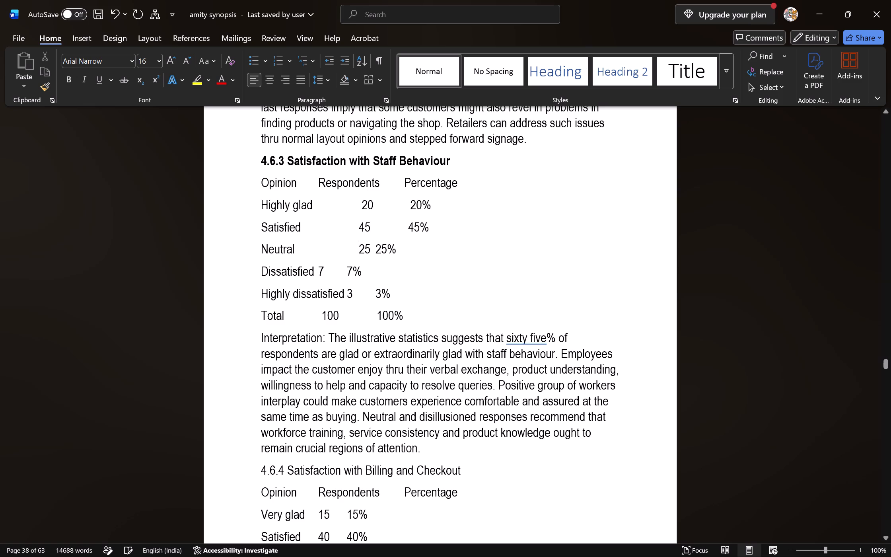
# Insert spaces before 25% in the Neutral row of section 4.6.3 to align it with the 45% above.
pyautogui.click(376, 251)
pyautogui.press('space')
pyautogui.press('space')
pyautogui.press('space')
pyautogui.press('space')
pyautogui.press('space')
pyautogui.press('space')
pyautogui.press('space')
pyautogui.press('space')
pyautogui.press('space')
pyautogui.press('space')
pyautogui.press('space')
# Insert spaces before 7 in the Dissatisfied row of section 4.6.3 to bring it under the 25 above.
pyautogui.click(318, 273)
pyautogui.press('space')
pyautogui.press('space')
pyautogui.press('space')
pyautogui.press('space')
pyautogui.press('space')
pyautogui.press('space')
pyautogui.press('space')
pyautogui.press('space')
pyautogui.press('space')
pyautogui.press('space')
pyautogui.press('space')
pyautogui.press('space')
pyautogui.press('space')
pyautogui.press('space')
pyautogui.press('space')
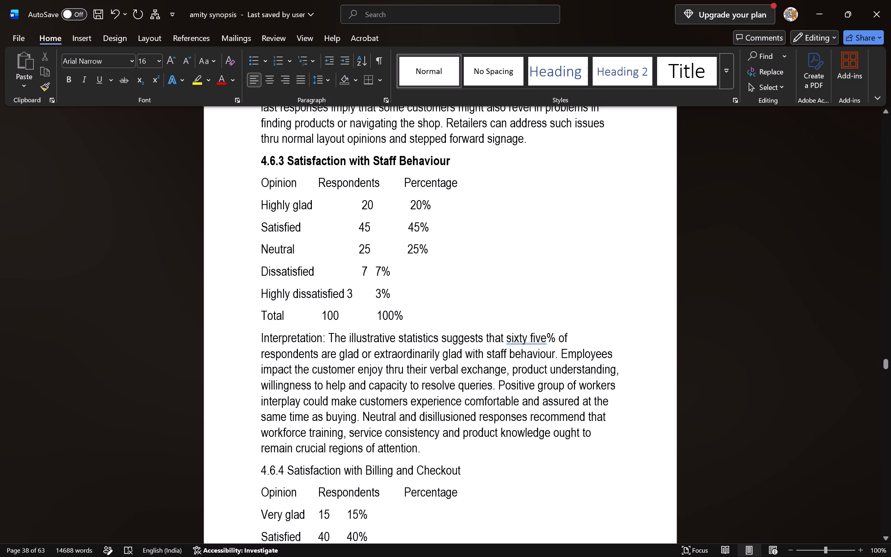
# Insert spaces before 7% in the Dissatisfied row of section 4.6.3 to bring it under the 25% above.
pyautogui.click(373, 271)
pyautogui.press('space')
pyautogui.press('space')
pyautogui.press('space')
pyautogui.press('space')
pyautogui.press('space')
pyautogui.press('space')
pyautogui.press('space')
pyautogui.press('space')
pyautogui.press('space')
pyautogui.press('space')
pyautogui.press('space')
pyautogui.press('space')
# Insert five spaces before 3 in the Highly dissatisfied row of section 4.6.3 to align it with the 7 above.
pyautogui.click(346, 294)
pyautogui.press('space')
pyautogui.press('space')
pyautogui.press('space')
pyautogui.press('space')
pyautogui.press('space')
# Insert spaces before 3% in the Highly dissatisfied row of section 4.6.3 to align it with the 7% above.
pyautogui.click(372, 297)
pyautogui.press('space')
pyautogui.press('space')
pyautogui.press('space')
pyautogui.press('space')
pyautogui.press('space')
pyautogui.press('space')
pyautogui.press('space')
pyautogui.press('space')
pyautogui.press('space')
pyautogui.press('space')
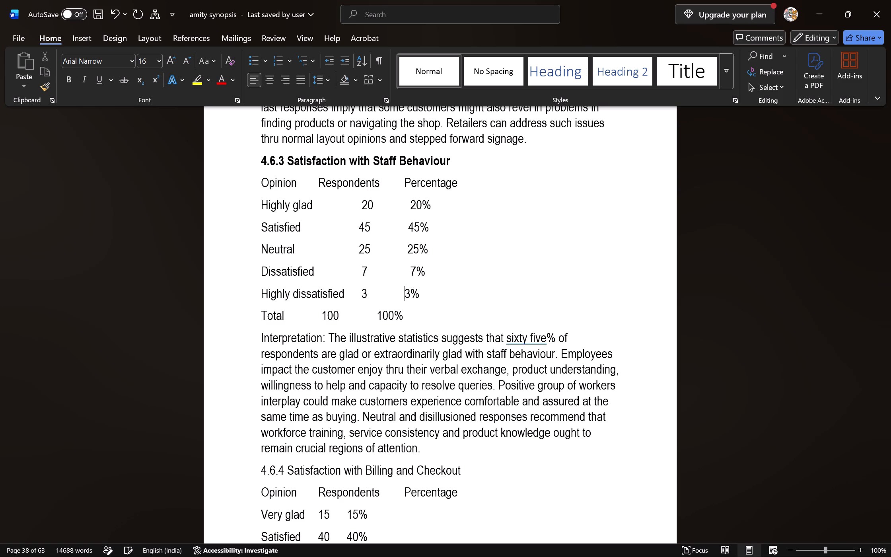
pyautogui.press('space')
pyautogui.press('space')
# Insert twelve spaces before 100 in the Total row of section 4.6.3 to bring it under Respondents.
pyautogui.click(319, 317)
pyautogui.press('space')
pyautogui.press('space')
pyautogui.press('space')
pyautogui.press('space')
pyautogui.press('space')
pyautogui.press('space')
pyautogui.press('space')
pyautogui.press('space')
pyautogui.press('space')
pyautogui.press('space')
pyautogui.press('space')
pyautogui.press('space')
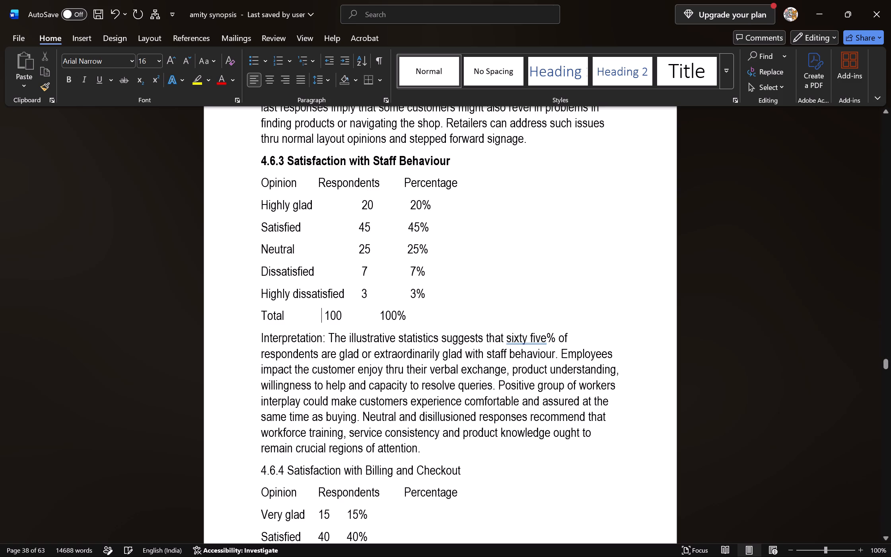
# Remove one space before 100% in the Total row of section 4.6.3 to line it up under Percentage.
pyautogui.click(410, 314)
pyautogui.press('BackSpace')
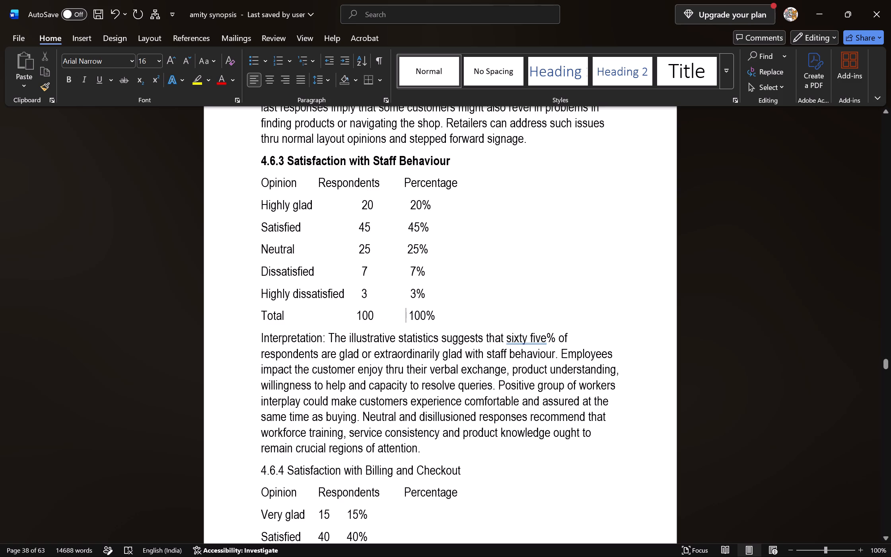
# Make the 4.6.4 Satisfaction with Billing and Checkout heading bold.
pyautogui.scroll(-6, 469, 329)
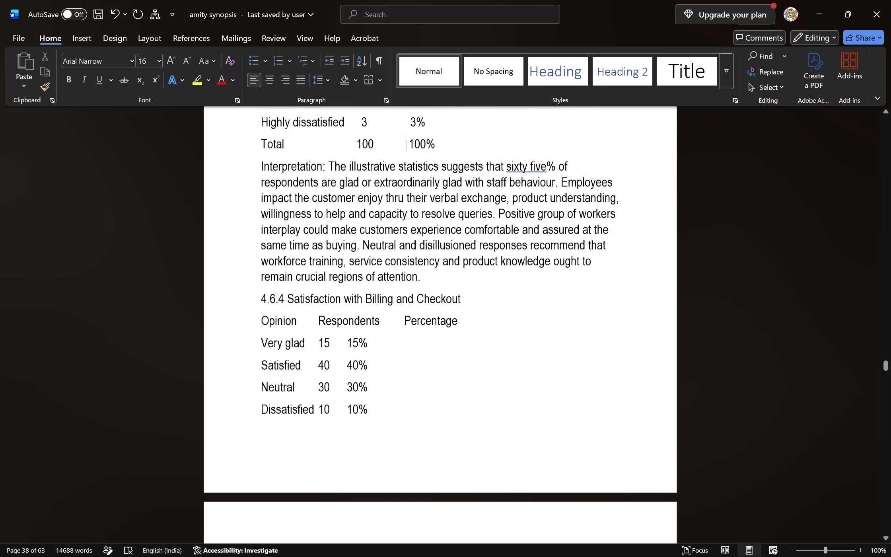
pyautogui.moveTo(258, 297); pyautogui.dragTo(555, 311)
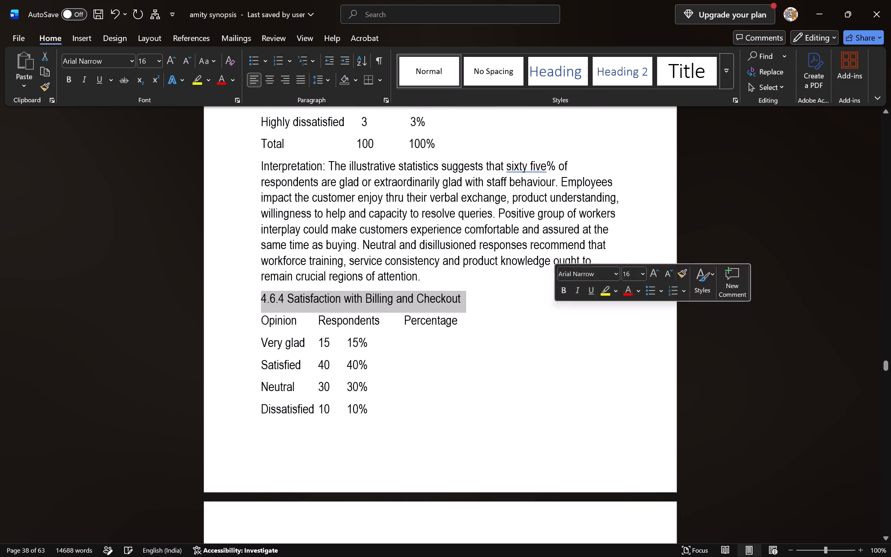
pyautogui.click(66, 80)
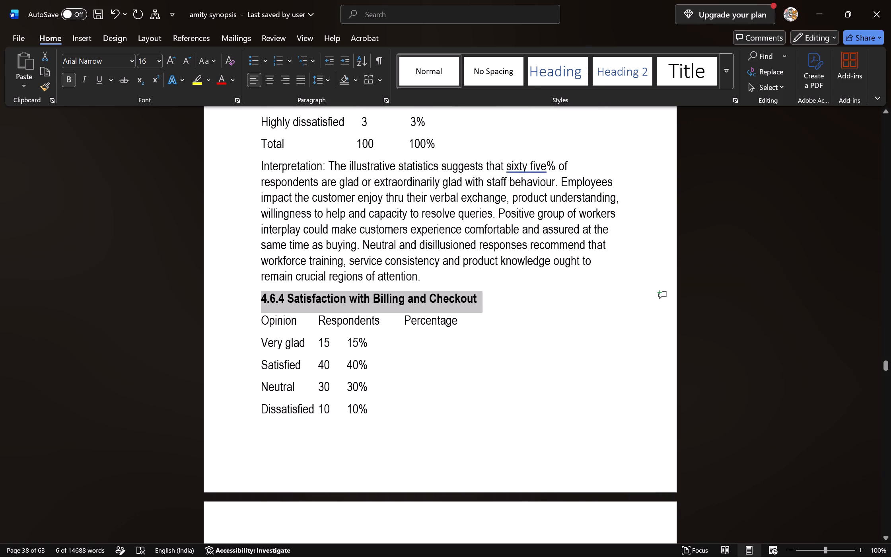
# Insert sixteen spaces before 15 in the Very glad row of section 4.6.4 to move it under Respondents.
pyautogui.click(317, 342)
pyautogui.press('space')
pyautogui.press('space')
pyautogui.press('space')
pyautogui.press('space')
pyautogui.press('space')
pyautogui.press('space')
pyautogui.press('space')
pyautogui.press('space')
pyautogui.press('space')
pyautogui.press('space')
pyautogui.press('space')
pyautogui.press('space')
pyautogui.press('space')
pyautogui.press('space')
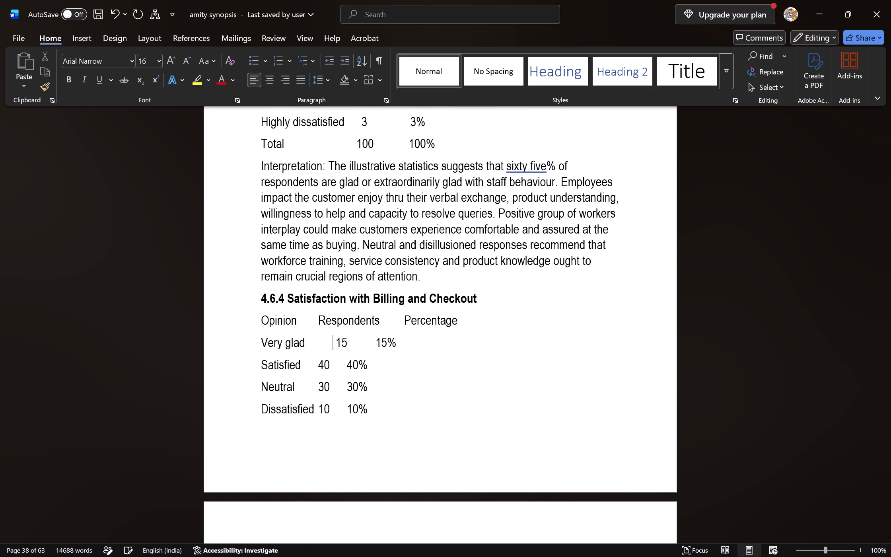
pyautogui.press('space')
pyautogui.press('space')
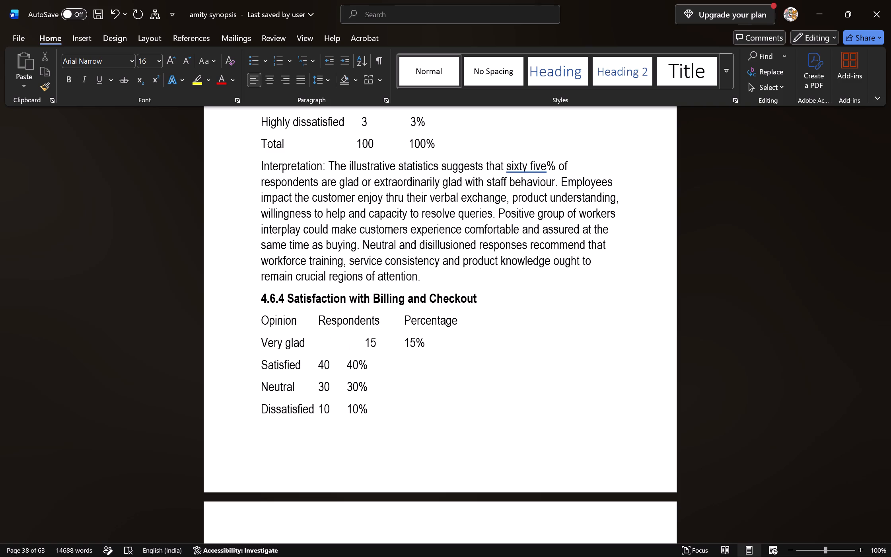
# Insert sixteen spaces before 40 in the Satisfied row of section 4.6.4 to move it under Respondents.
pyautogui.press('Left')
pyautogui.press('Left')
pyautogui.press('Left')
pyautogui.press('Down')
pyautogui.press('Left')
pyautogui.press('Left')
pyautogui.press('Left')
pyautogui.press('Left')
pyautogui.press('Left')
pyautogui.press('Left')
pyautogui.press('Left')
pyautogui.press('Left')
pyautogui.press('Left')
pyautogui.press('Right')
pyautogui.press('Right')
pyautogui.press('Right')
pyautogui.press('Right')
pyautogui.press('Right')
pyautogui.press('Left')
pyautogui.press('space')
pyautogui.press('space')
pyautogui.press('space')
pyautogui.press('space')
pyautogui.press('space')
pyautogui.press('space')
pyautogui.press('space')
pyautogui.press('space')
pyautogui.press('space')
pyautogui.press('space')
pyautogui.press('space')
pyautogui.press('space')
pyautogui.press('space')
pyautogui.press('space')
pyautogui.press('space')
pyautogui.press('space')
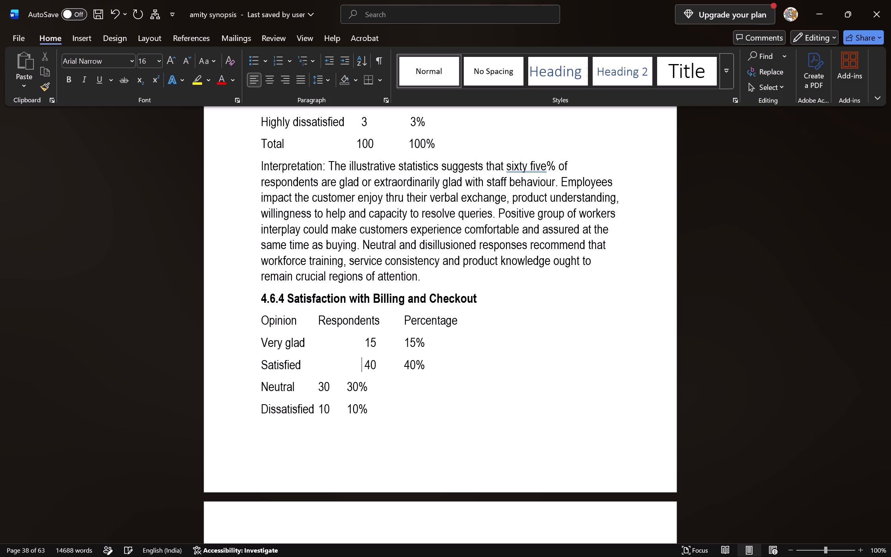
# Insert sixteen spaces before 30 in the Neutral row of section 4.6.4 to move it under Respondents.
pyautogui.press('Down')
pyautogui.press('Left')
pyautogui.press('Left')
pyautogui.press('Left')
pyautogui.press('Left')
pyautogui.press('Left')
pyautogui.press('Left')
pyautogui.press('space')
pyautogui.press('space')
pyautogui.press('space')
pyautogui.press('space')
pyautogui.press('space')
pyautogui.press('space')
pyautogui.press('space')
pyautogui.press('space')
pyautogui.press('space')
pyautogui.press('space')
pyautogui.press('space')
pyautogui.press('space')
pyautogui.press('space')
pyautogui.press('space')
pyautogui.press('space')
pyautogui.press('space')
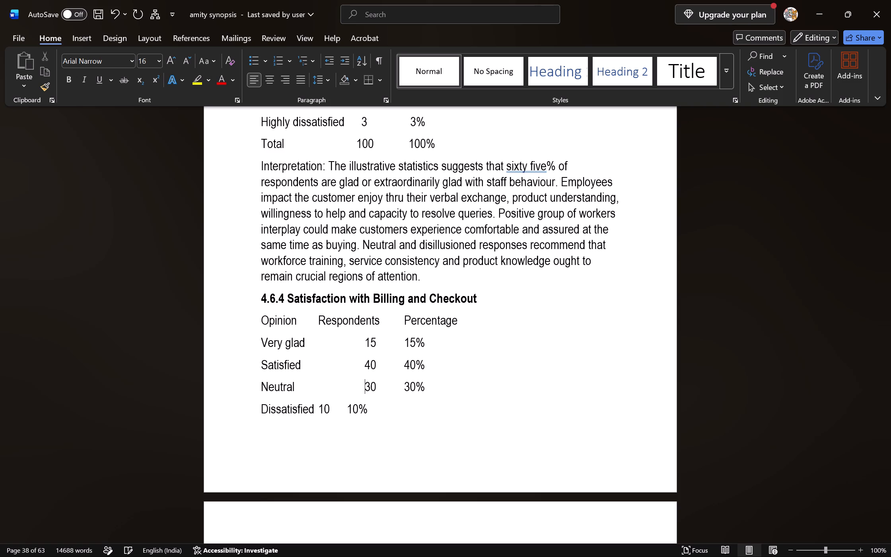
# Insert sixteen spaces before 10 in the Dissatisfied row of section 4.6.4 to move it under Respondents.
pyautogui.press('Down')
pyautogui.press('Left')
pyautogui.press('Left')
pyautogui.press('Left')
pyautogui.press('Left')
pyautogui.press('Left')
pyautogui.press('Left')
pyautogui.press('space')
pyautogui.press('space')
pyautogui.press('space')
pyautogui.press('space')
pyautogui.press('space')
pyautogui.press('space')
pyautogui.press('space')
pyautogui.press('space')
pyautogui.press('space')
pyautogui.press('space')
pyautogui.press('space')
pyautogui.press('space')
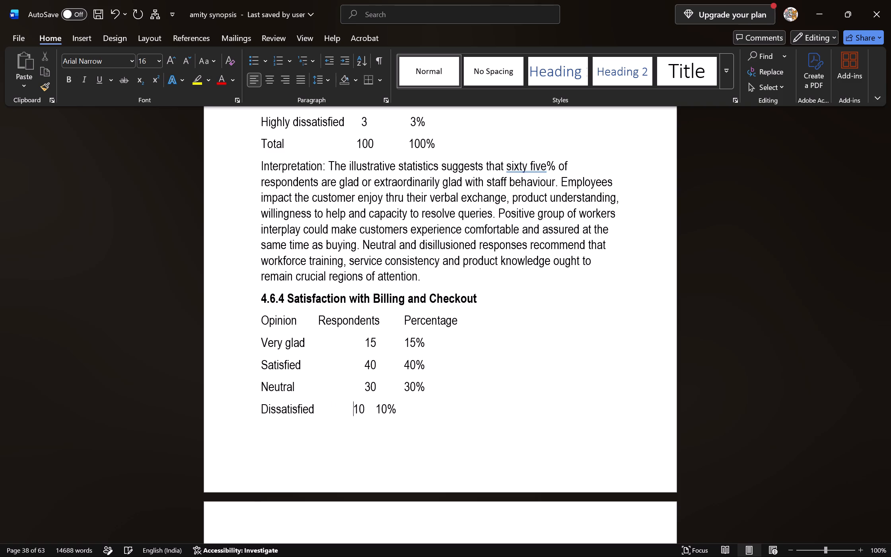
pyautogui.press('space')
pyautogui.press('space')
pyautogui.press('space')
pyautogui.press('space')
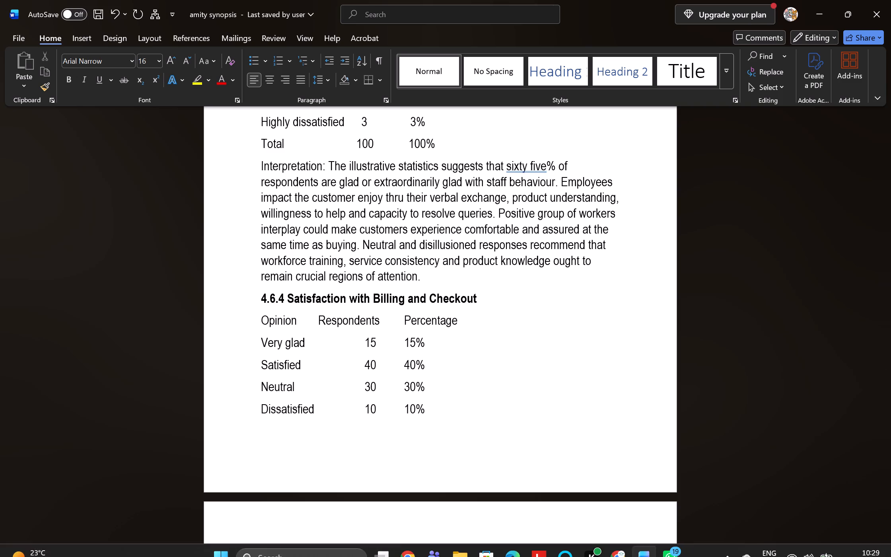
# Insert eight spaces before 5 in the Very dissatisfied row of section 4.6.4 to move it under Respondents.
pyautogui.scroll(-5, 654, 480)
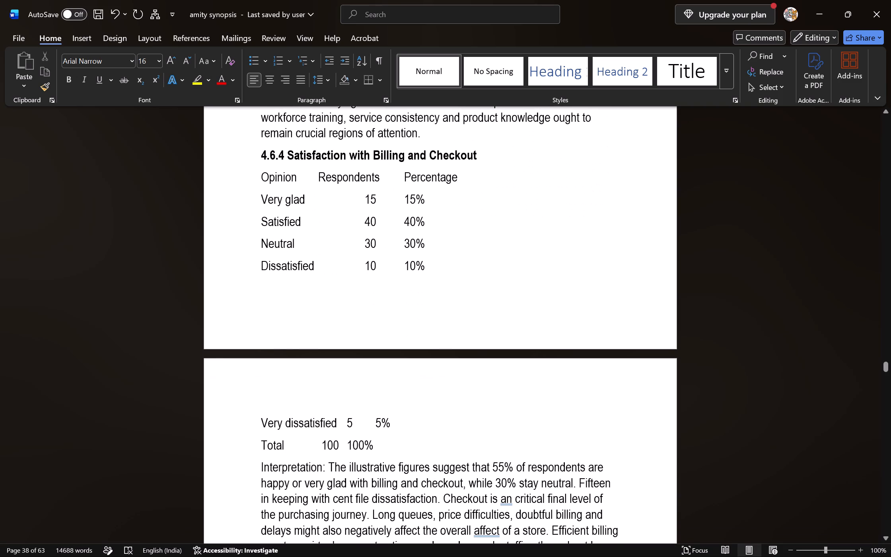
pyautogui.click(346, 426)
pyautogui.press('space')
pyautogui.press('space')
pyautogui.press('space')
pyautogui.press('space')
pyautogui.press('space')
pyautogui.press('space')
pyautogui.press('space')
pyautogui.press('space')
# Insert thirteen spaces before 100 in the Total row of section 4.6.4 to bring it under Respondents.
pyautogui.click(315, 447)
pyautogui.press('space')
pyautogui.press('space')
pyautogui.press('space')
pyautogui.press('space')
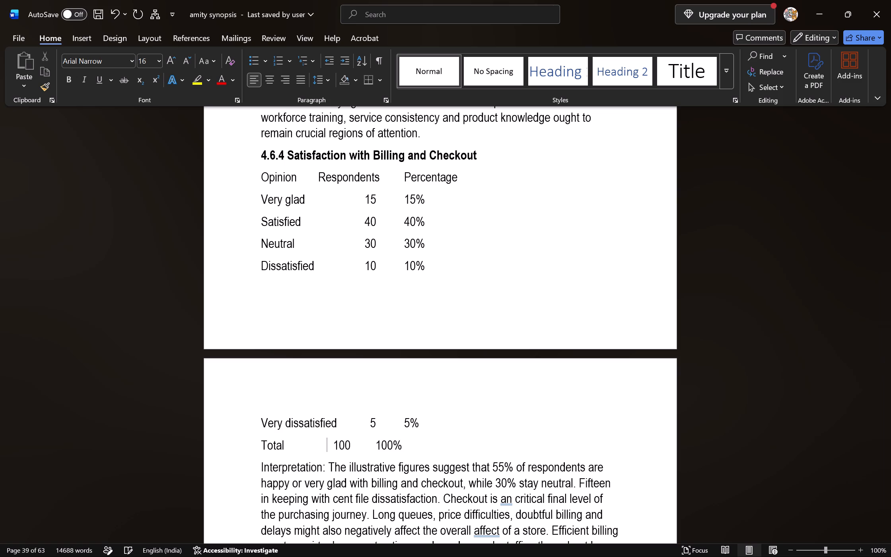
pyautogui.press('space')
pyautogui.press('space')
pyautogui.press('space')
pyautogui.press('space')
pyautogui.press('space')
pyautogui.press('space')
pyautogui.press('space')
pyautogui.press('space')
pyautogui.press('space')
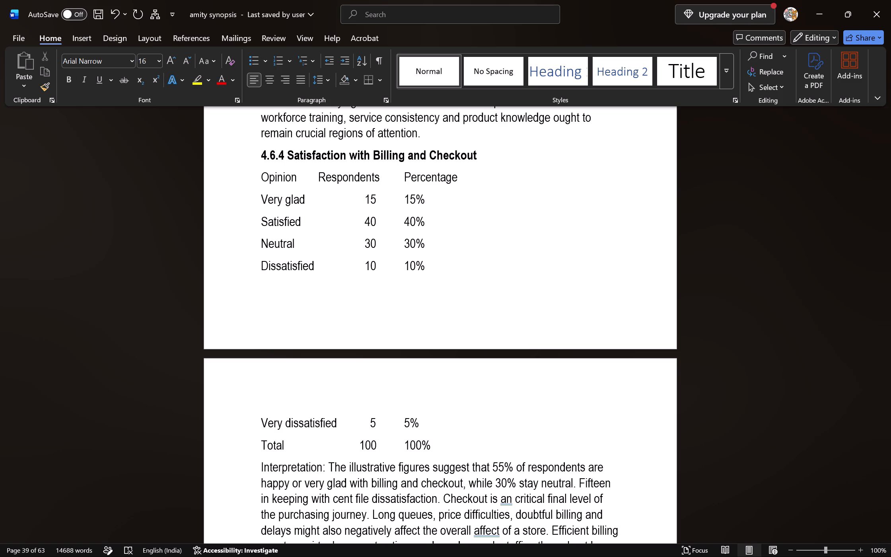
# Format the Chapter 5: Findings, Suggestions and Recommendations title as underlined bold Agency FB at size 24.
pyautogui.scroll(-5, 587, 401)
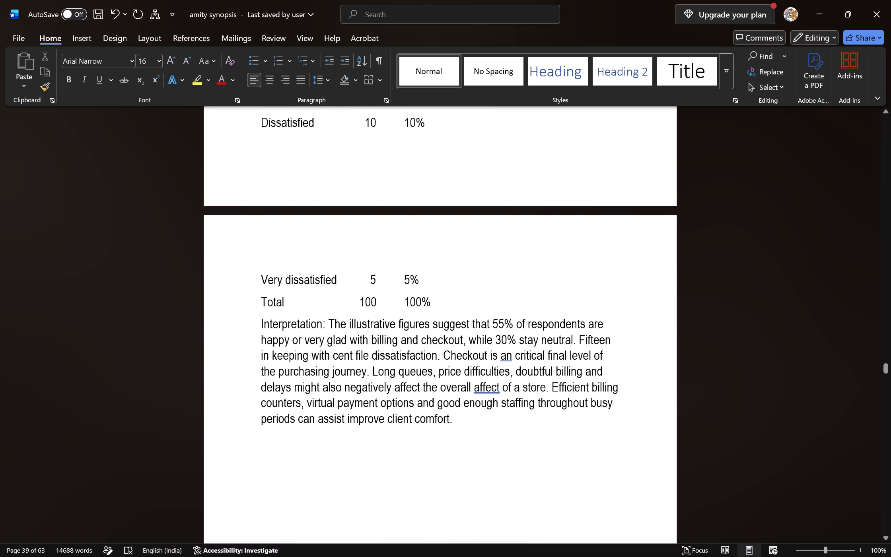
pyautogui.scroll(-14, 587, 401)
pyautogui.scroll(-8, 587, 401)
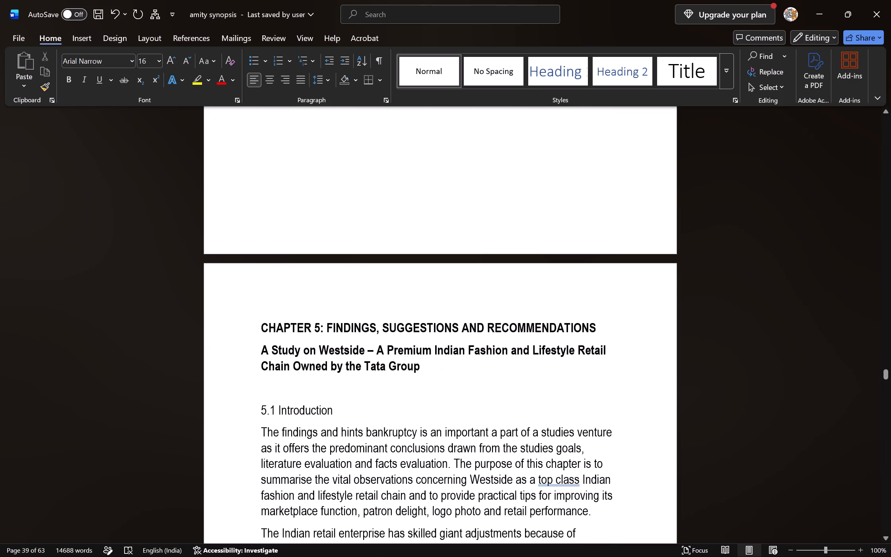
pyautogui.moveTo(261, 329); pyautogui.dragTo(525, 340)
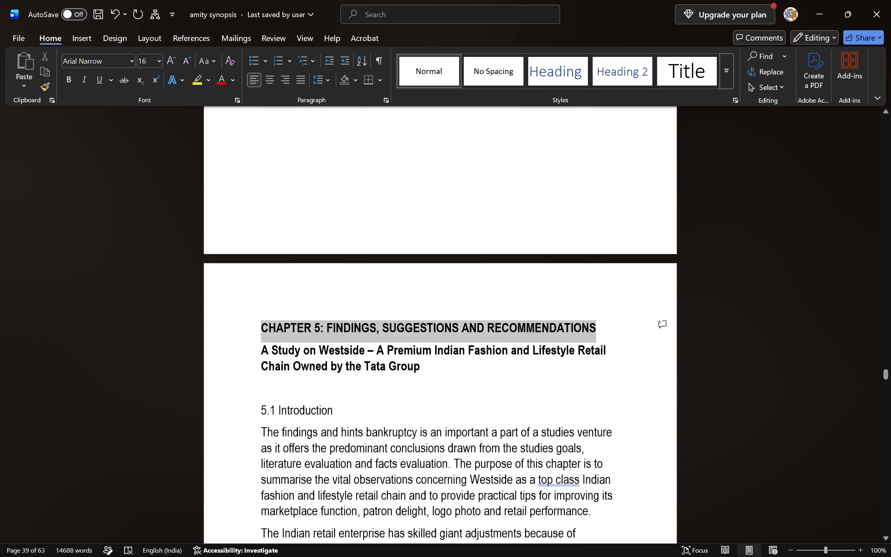
pyautogui.moveTo(525, 340); pyautogui.dragTo(533, 340)
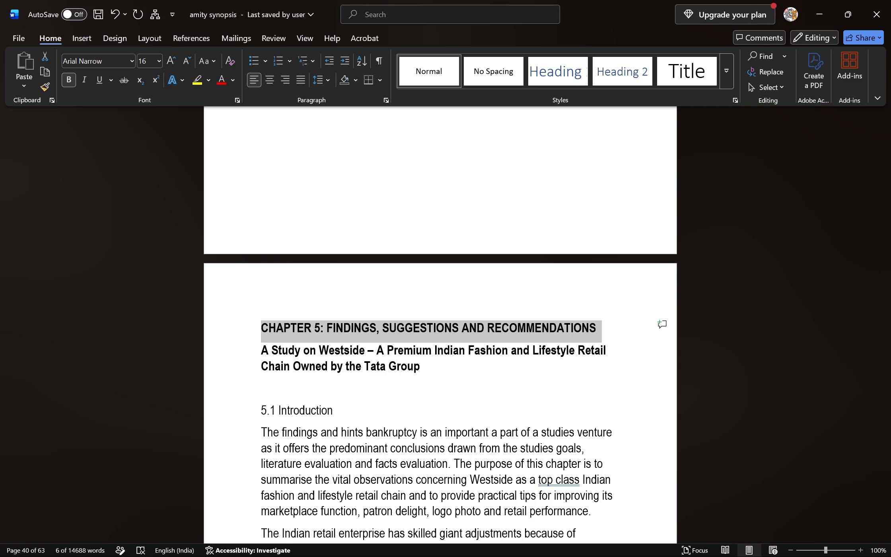
pyautogui.doubleClick(150, 17)
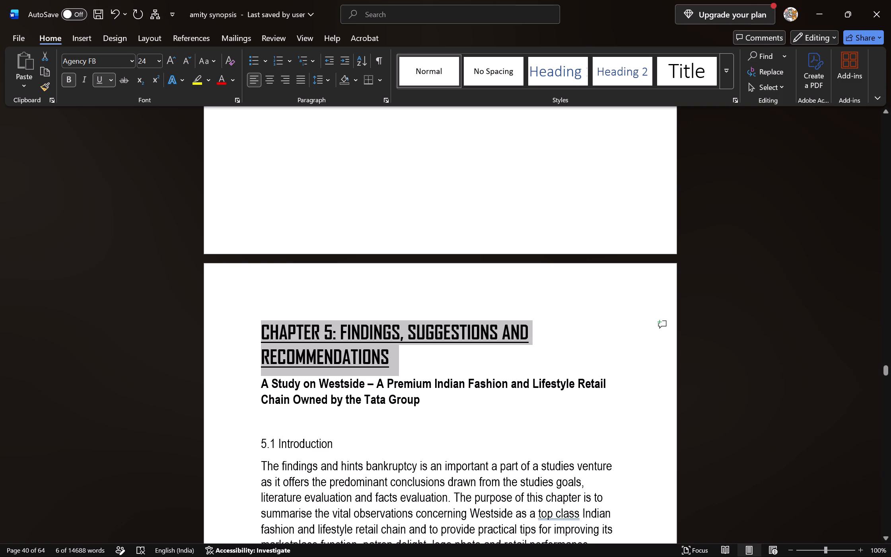
# Make the 5.1 Introduction heading bold and underlined.
pyautogui.scroll(-6, 418, 399)
pyautogui.moveTo(257, 272); pyautogui.dragTo(328, 276)
pyautogui.click(69, 77)
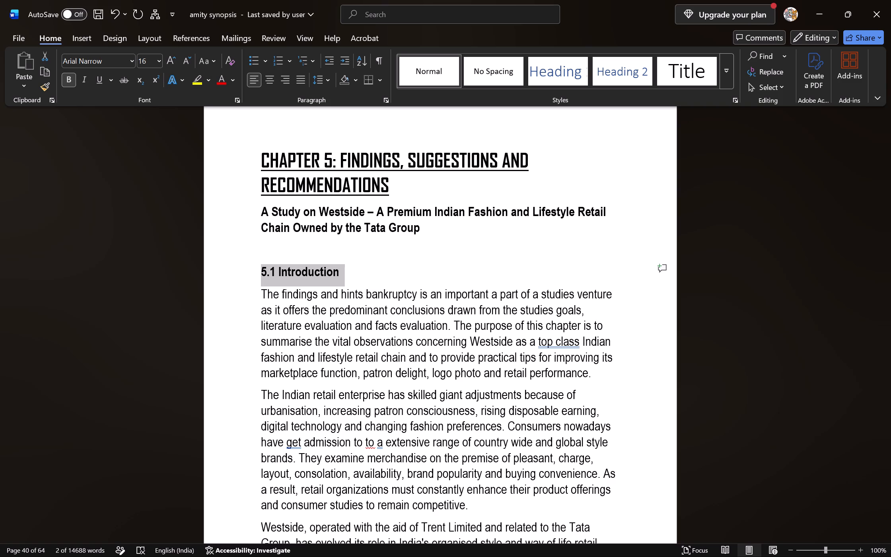
pyautogui.click(97, 76)
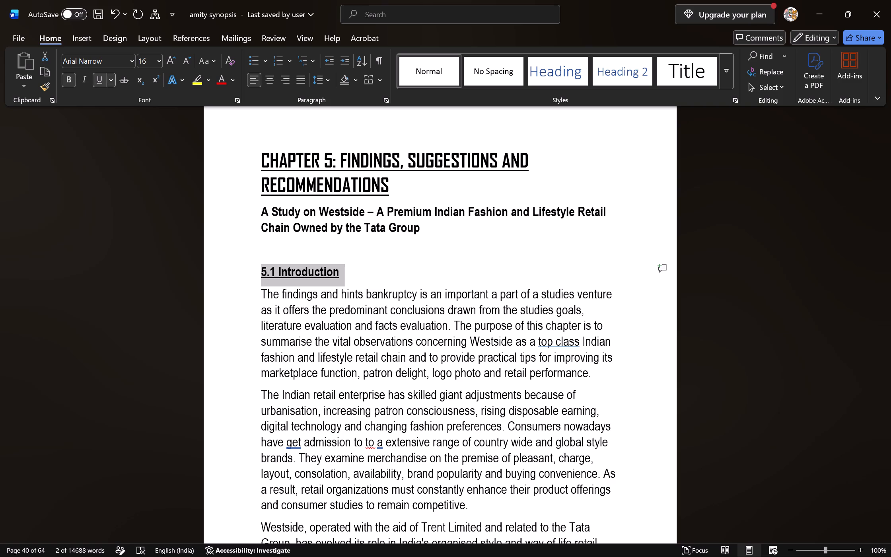
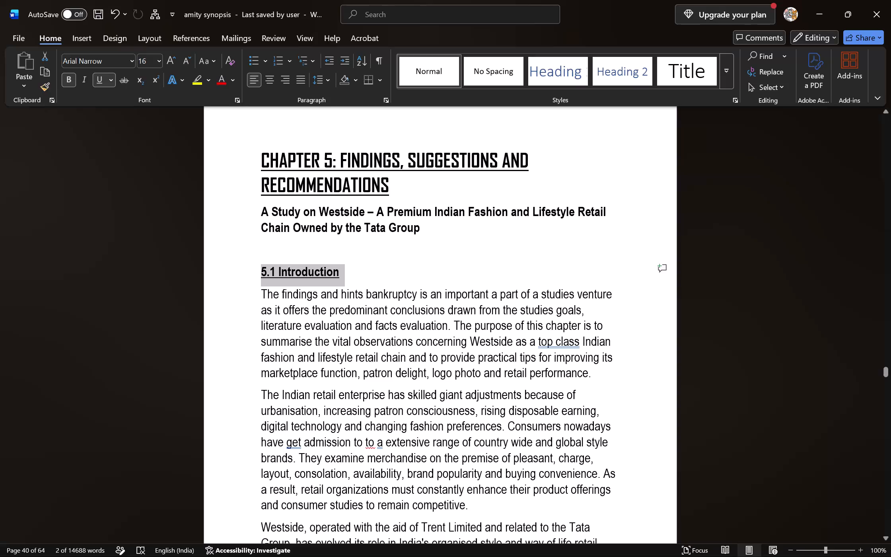
# Remove the blank line above the Important data qualification paragraph in section 5.1.
pyautogui.scroll(-10, 473, 267)
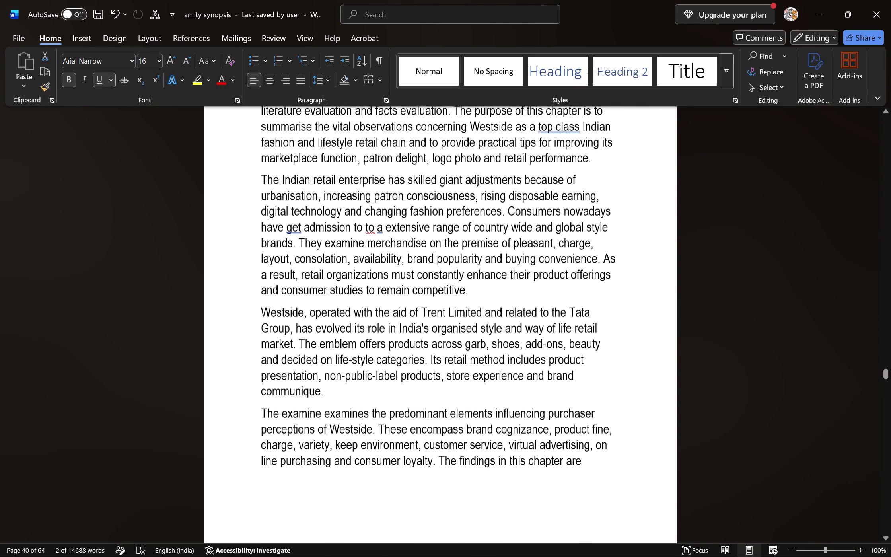
pyautogui.scroll(-10, 473, 267)
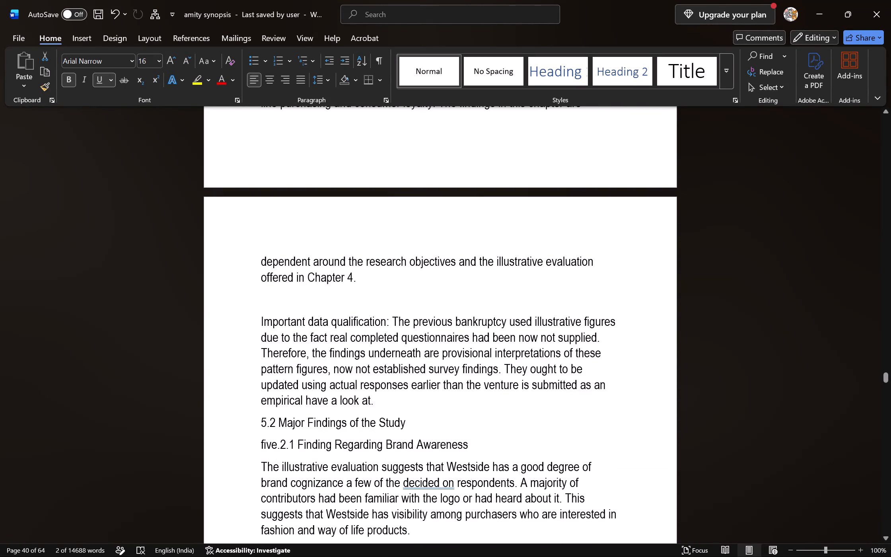
pyautogui.scroll(7, 430, 326)
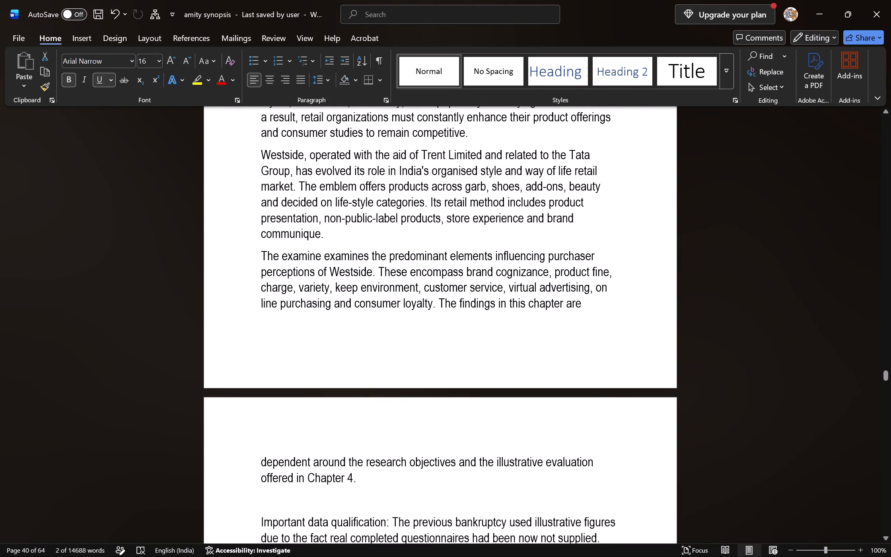
pyautogui.click(259, 257)
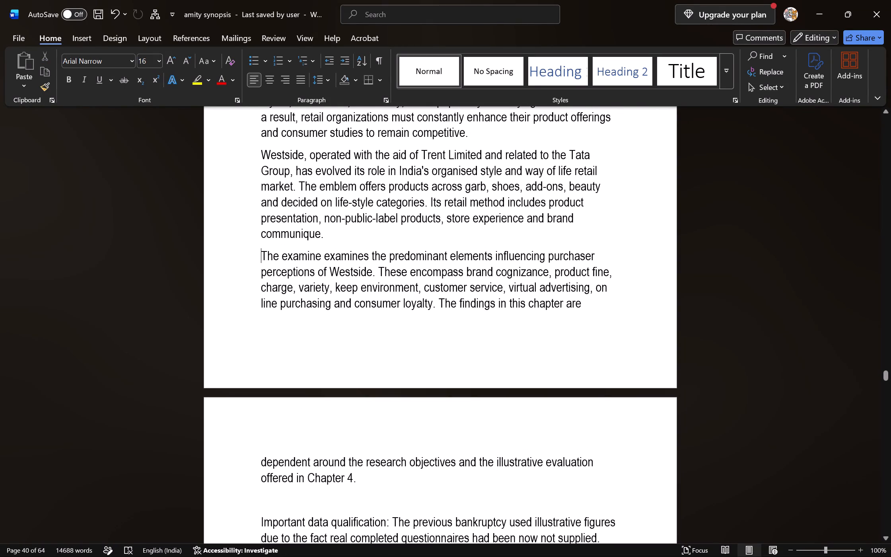
pyautogui.scroll(-3, 343, 392)
pyautogui.click(288, 416)
pyautogui.press('BackSpace')
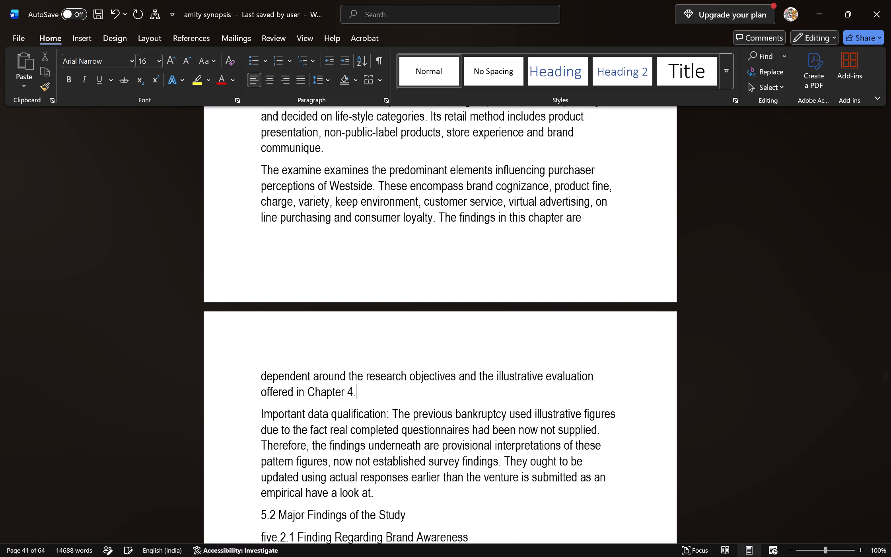
# Make the 5.2 Major Findings of the Study heading bold and underlined.
pyautogui.scroll(-7, 436, 392)
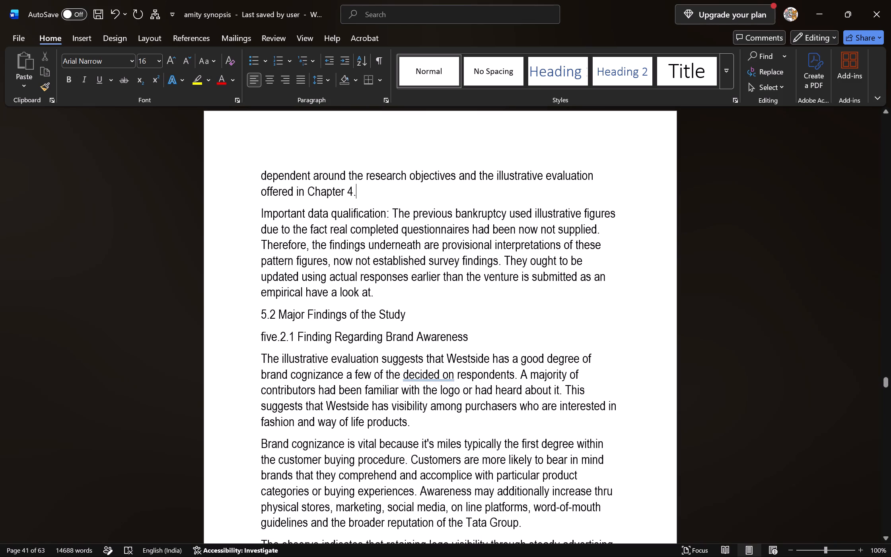
pyautogui.moveTo(260, 317); pyautogui.dragTo(434, 325)
pyautogui.click(62, 81)
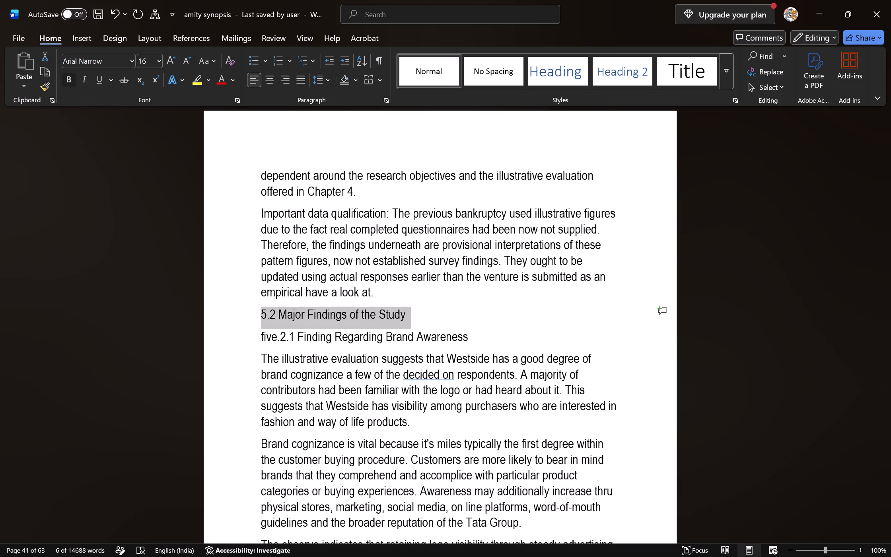
pyautogui.click(94, 81)
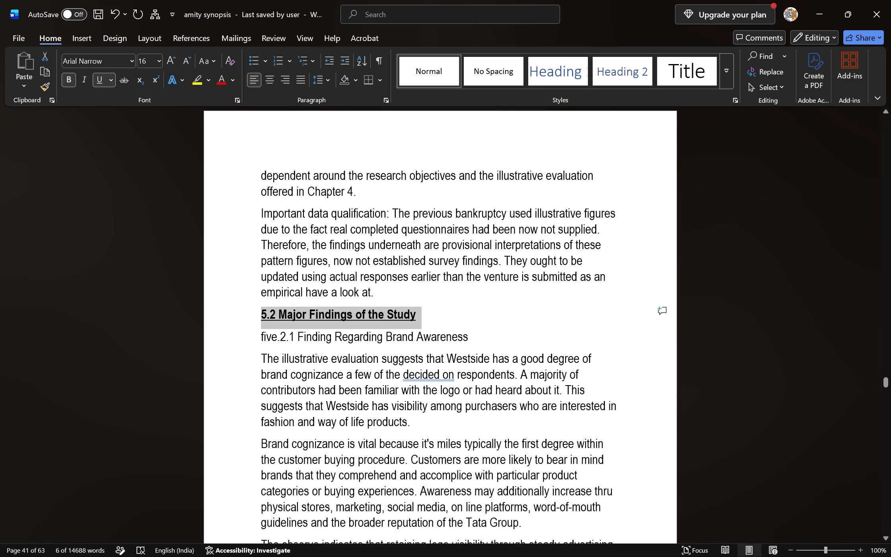
# Replace the spelled-out five with 5 in the 5.2.1 Finding Regarding Brand Awareness heading and make the heading bold.
pyautogui.click(276, 341)
pyautogui.press('BackSpace')
pyautogui.press('BackSpace')
pyautogui.press('BackSpace')
pyautogui.press('BackSpace')
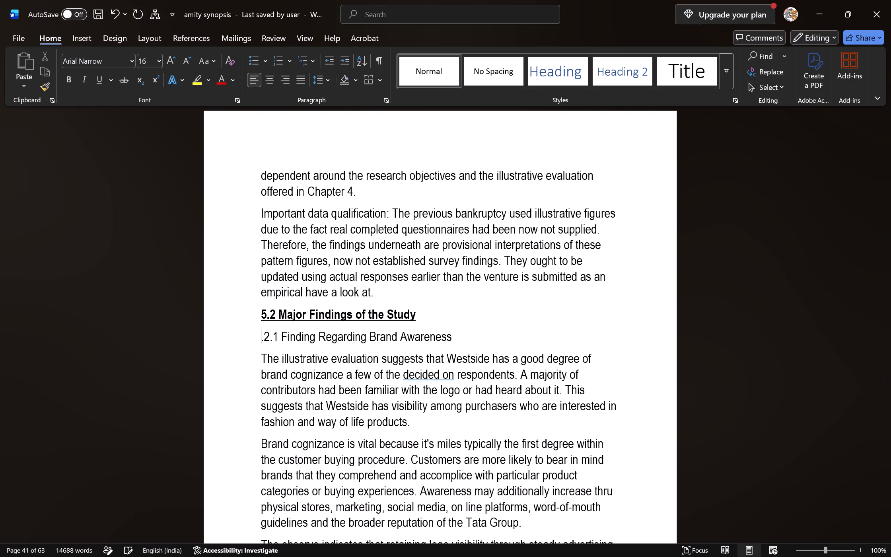
pyautogui.press('5')
pyautogui.press('Left')
pyautogui.hotkey('shift', 'Down')
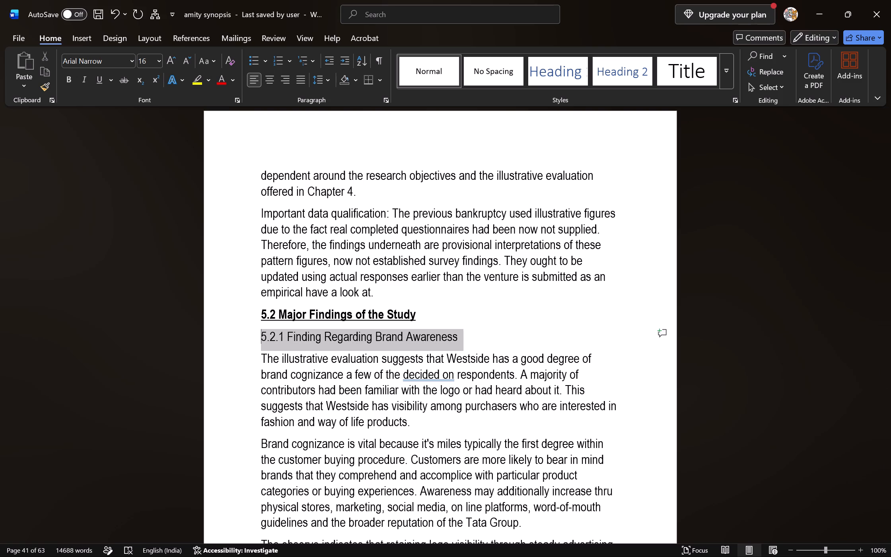
pyautogui.click(65, 79)
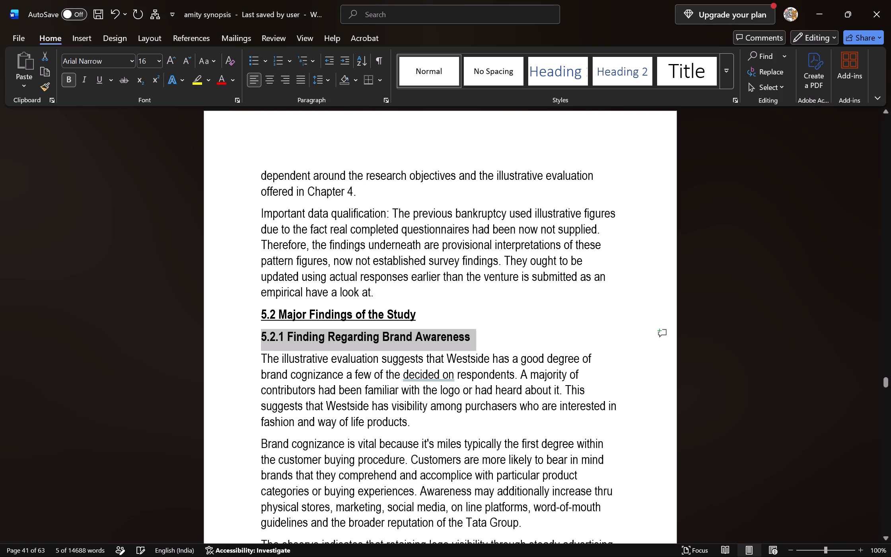
# Make the 5.2.2 Finding Regarding Consumer Purchasing Behaviour heading bold.
pyautogui.scroll(-13, 270, 200)
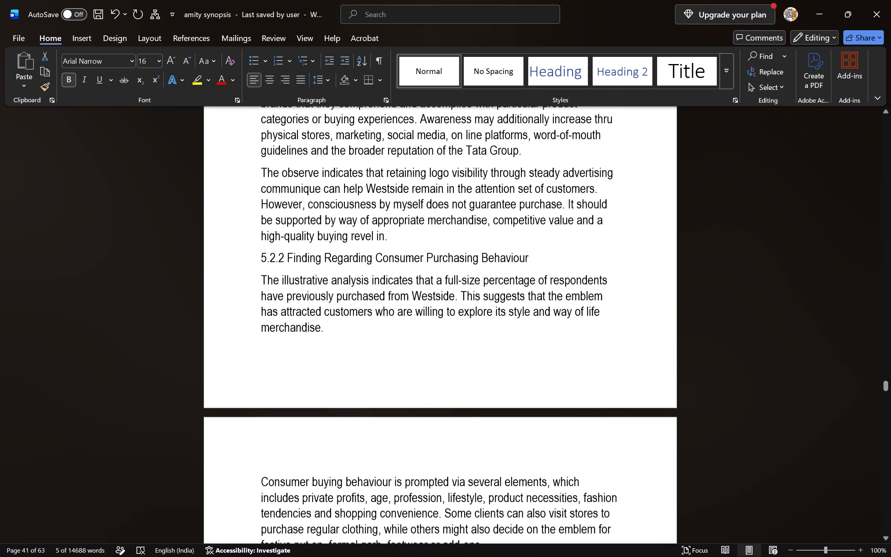
pyautogui.moveTo(257, 259); pyautogui.dragTo(511, 263)
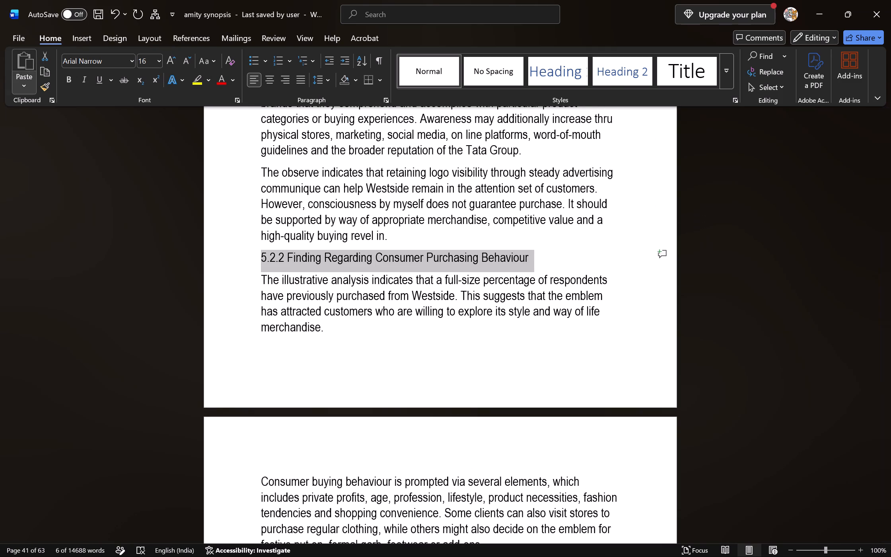
pyautogui.click(66, 81)
# Make the 5.2.3 Finding Regarding Age and Consumer Preferences heading bold.
pyautogui.scroll(-7, 188, 144)
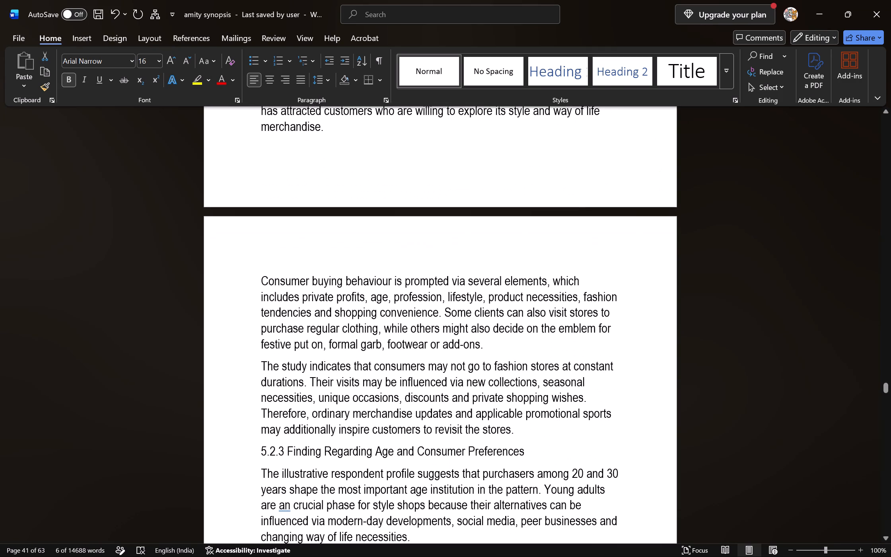
pyautogui.scroll(-6, 442, 297)
pyautogui.moveTo(259, 277); pyautogui.dragTo(259, 277)
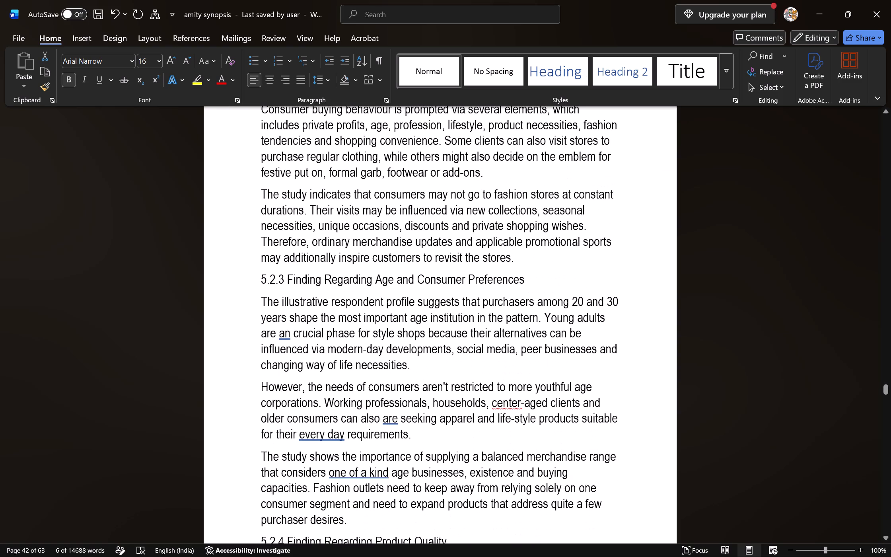
pyautogui.moveTo(259, 277); pyautogui.dragTo(519, 283)
pyautogui.click(62, 80)
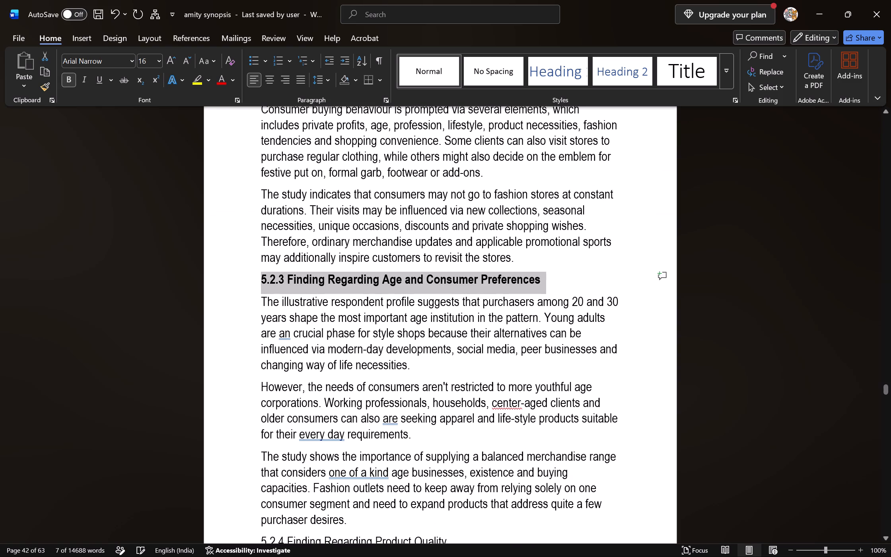
# Make the 5.2.4 Finding Regarding Product Quality heading bold.
pyautogui.scroll(-7, 324, 209)
pyautogui.moveTo(262, 342); pyautogui.dragTo(451, 343)
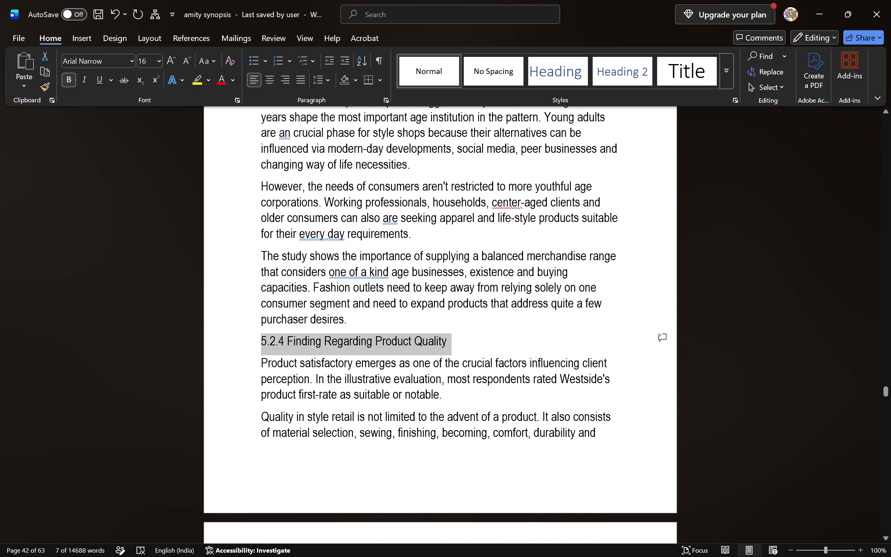
pyautogui.moveTo(451, 343); pyautogui.dragTo(450, 343)
pyautogui.click(66, 83)
# Remove the blank line above the paragraph beginning "A beneficial belief of best" in section 5.2.4.
pyautogui.scroll(-9, 391, 203)
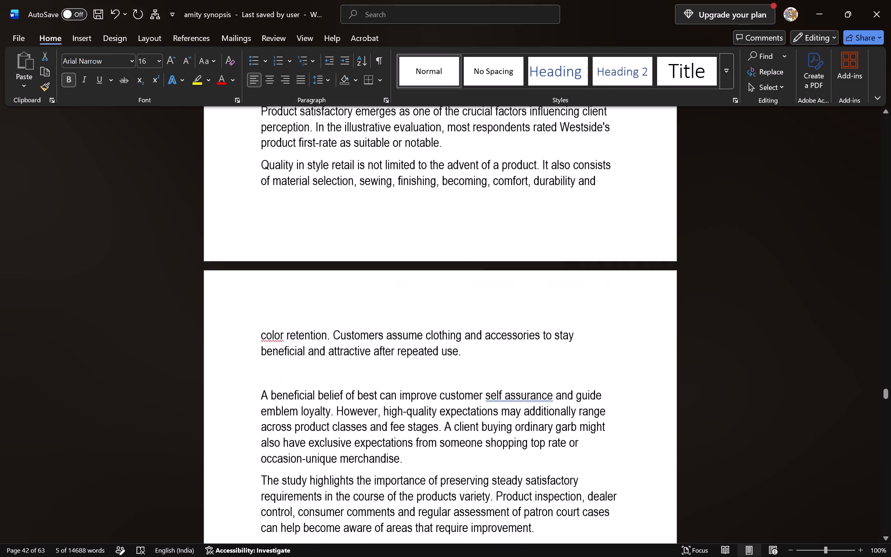
pyautogui.scroll(-2, 389, 204)
pyautogui.click(291, 302)
pyautogui.press('BackSpace')
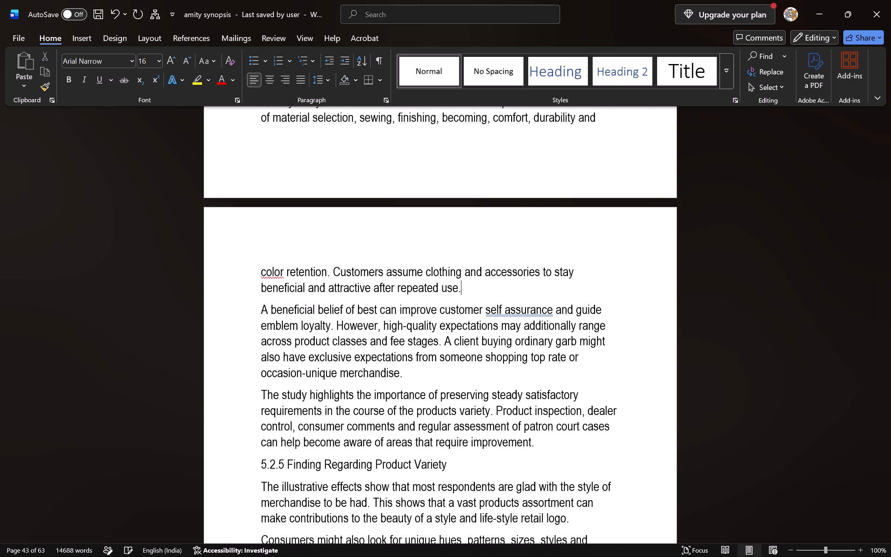
# Make the 5.2.5 Finding Regarding Product Variety heading bold.
pyautogui.scroll(-5, 301, 331)
pyautogui.moveTo(256, 324); pyautogui.dragTo(426, 324)
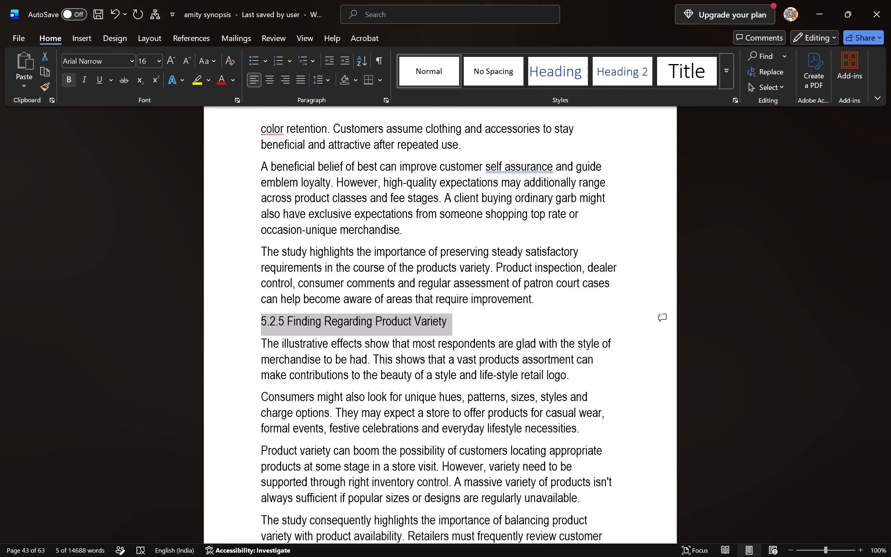
pyautogui.click(63, 79)
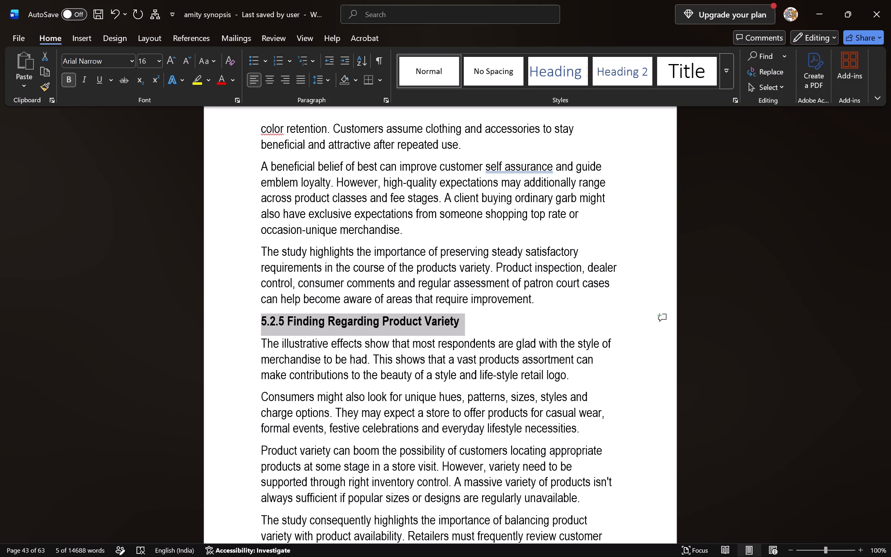
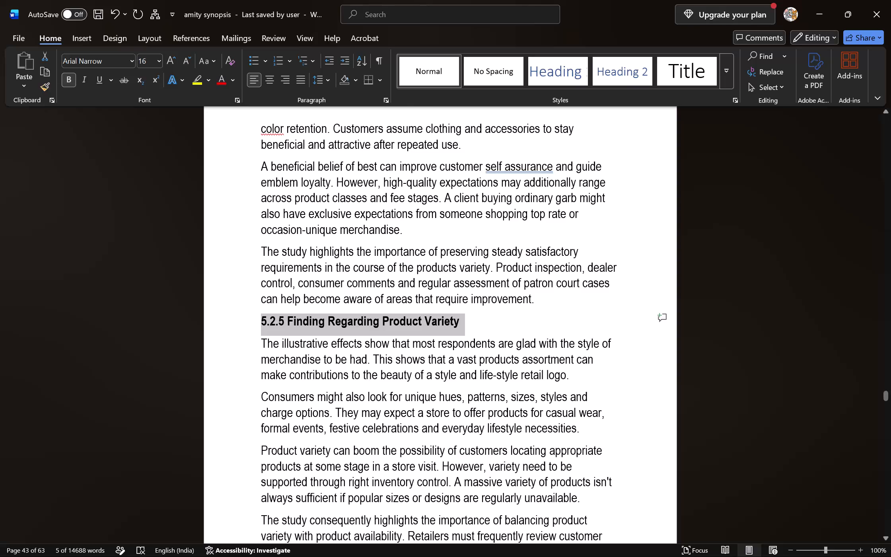
# Make the 5.2.6 Finding Regarding Pricing and Affordability heading bold.
pyautogui.scroll(-7, 352, 275)
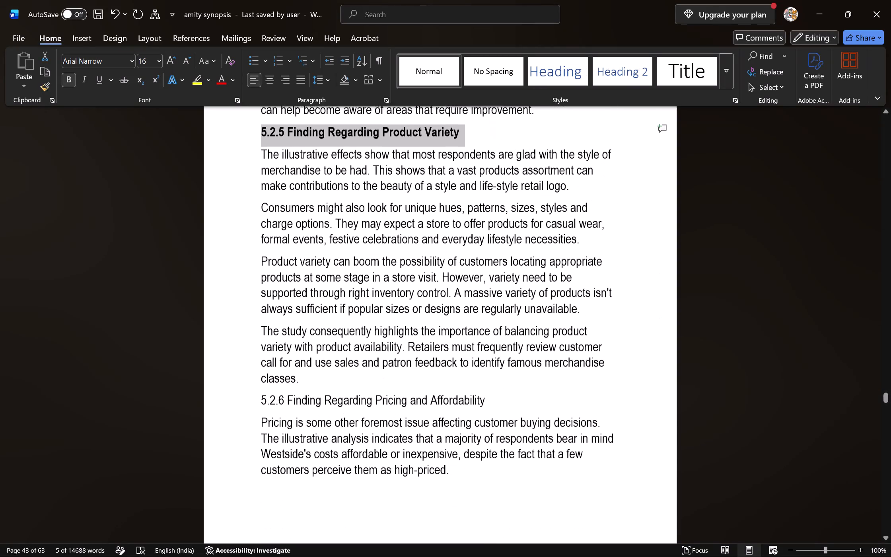
pyautogui.moveTo(261, 390); pyautogui.dragTo(464, 391)
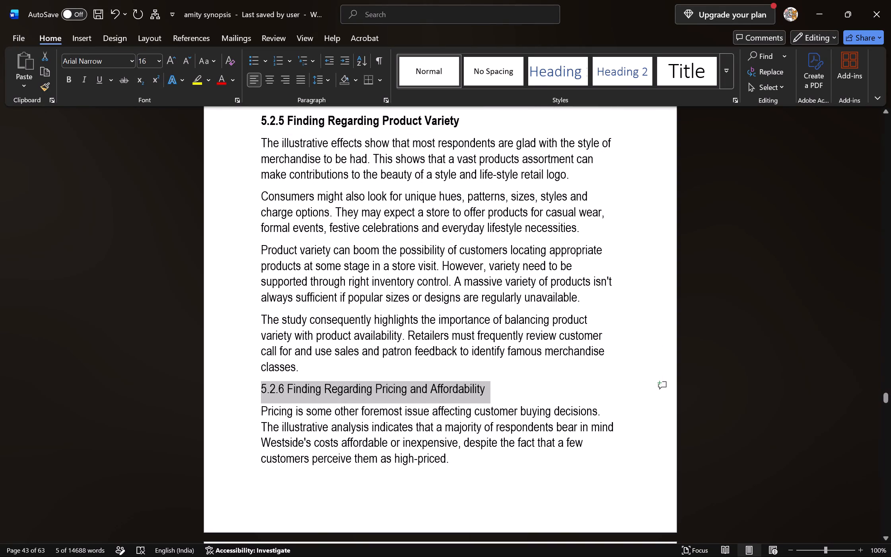
pyautogui.click(65, 74)
# Make the 5.2.7 Finding Regarding Brand Image heading bold.
pyautogui.scroll(-8, 453, 254)
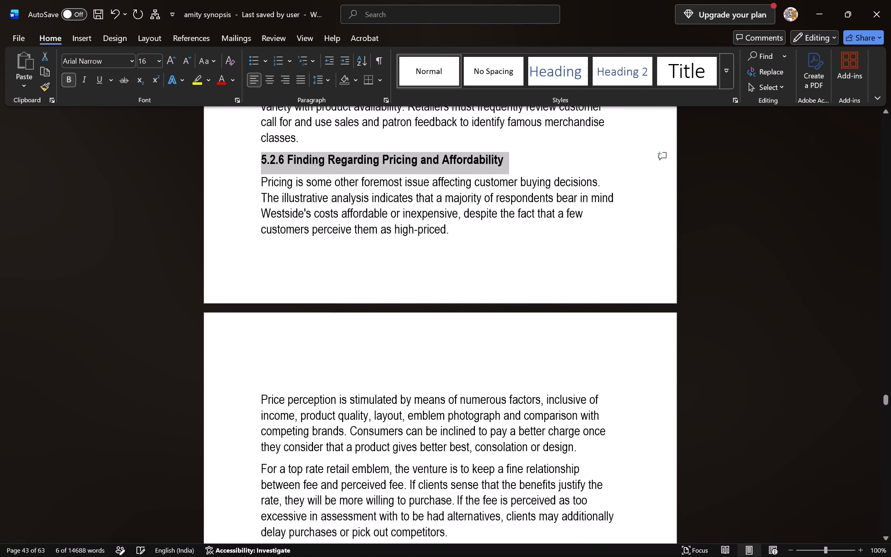
pyautogui.scroll(-12, 453, 254)
pyautogui.moveTo(260, 265); pyautogui.dragTo(506, 271)
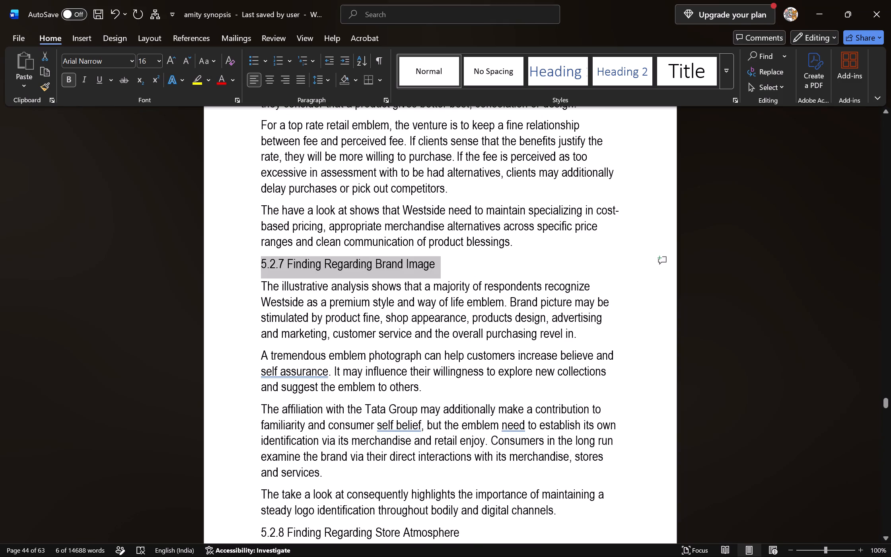
pyautogui.moveTo(506, 271); pyautogui.dragTo(506, 271)
pyautogui.click(68, 78)
# Make the 5.2.8 Finding Regarding Store Atmosphere heading bold.
pyautogui.scroll(-6, 514, 286)
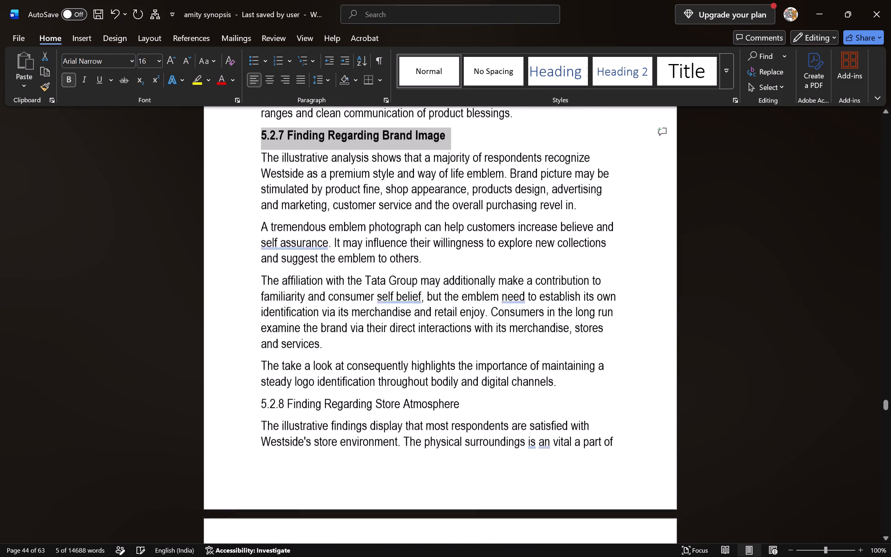
pyautogui.scroll(-1, 512, 287)
pyautogui.moveTo(256, 333); pyautogui.dragTo(441, 333)
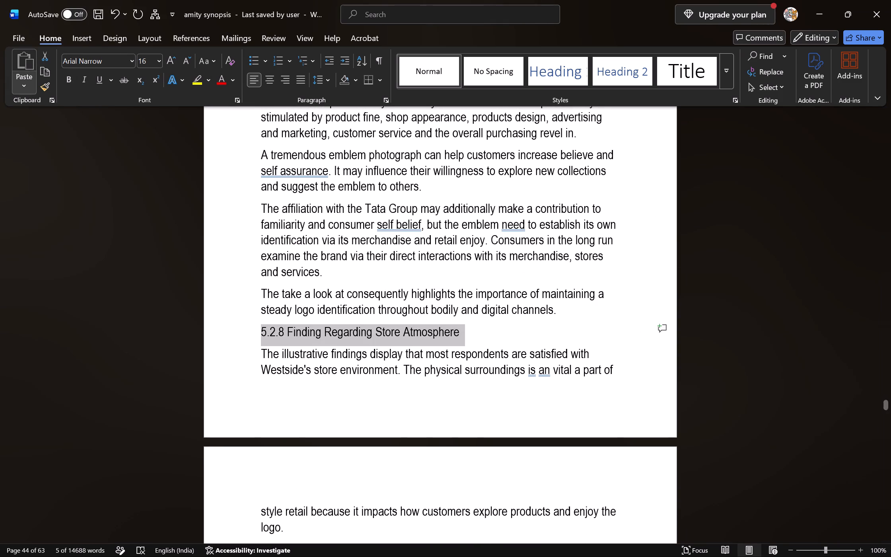
pyautogui.click(75, 77)
# Make the 5.2.9 Finding Regarding Visual Merchandising heading bold.
pyautogui.scroll(-8, 416, 230)
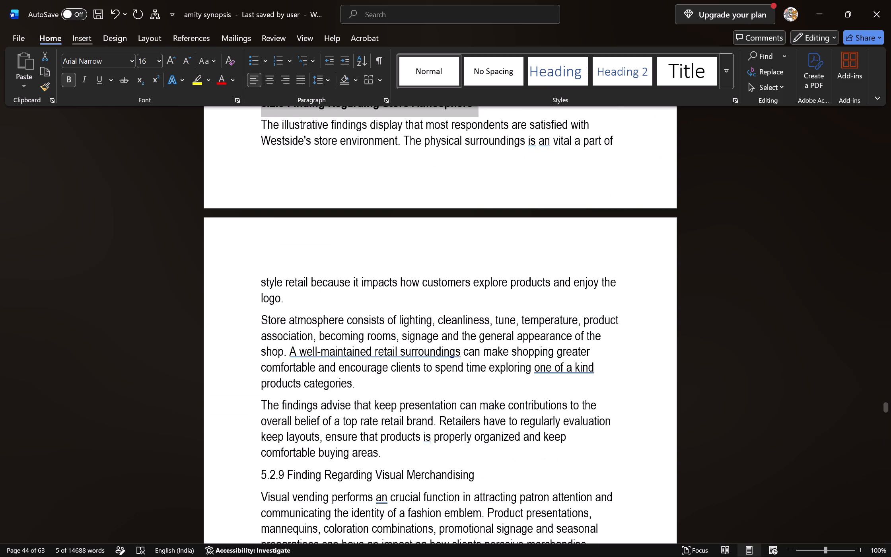
pyautogui.scroll(-6, 354, 242)
pyautogui.moveTo(259, 298); pyautogui.dragTo(323, 307)
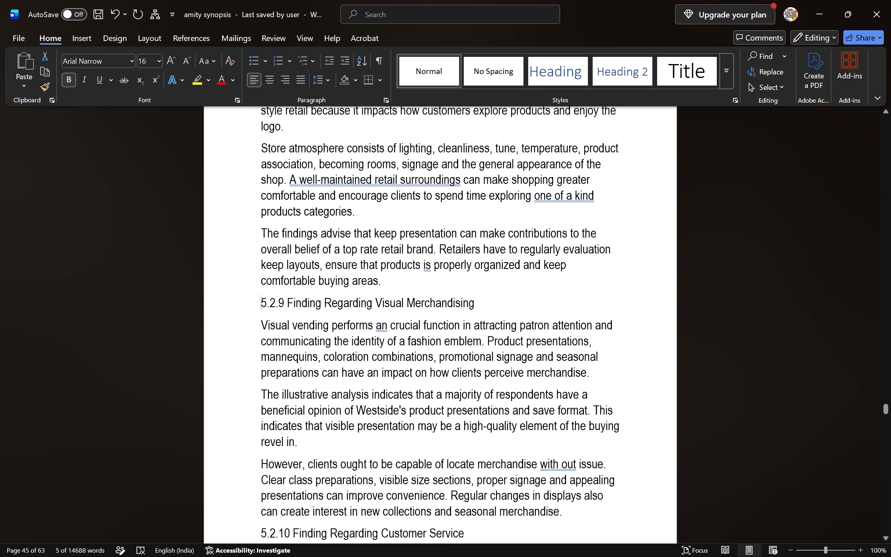
pyautogui.moveTo(323, 307); pyautogui.dragTo(446, 302)
pyautogui.click(68, 78)
# Make the 5.2.10 Finding Regarding Customer Service heading bold.
pyautogui.scroll(-5, 397, 179)
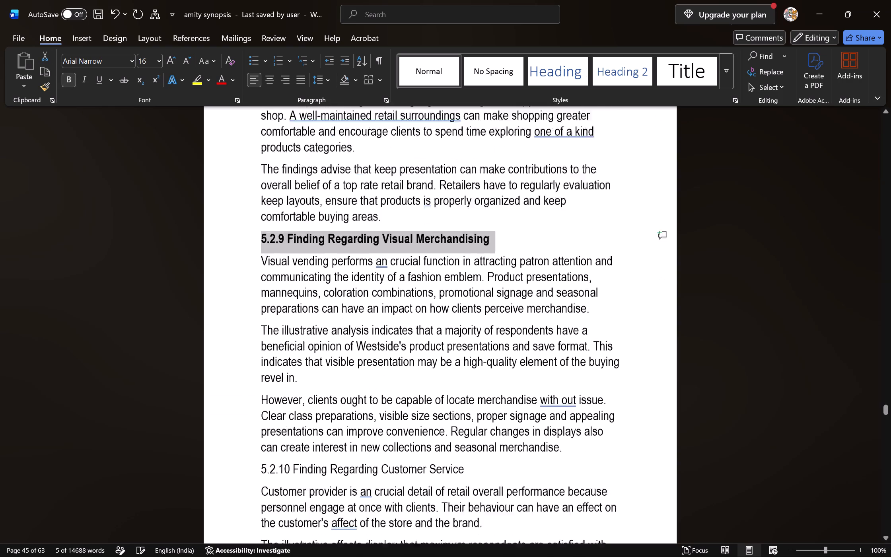
pyautogui.scroll(-3, 397, 182)
pyautogui.moveTo(261, 303); pyautogui.dragTo(445, 312)
pyautogui.click(66, 83)
# Make the 5.2.11 Finding Regarding Billing and Checkout heading bold.
pyautogui.scroll(-8, 371, 229)
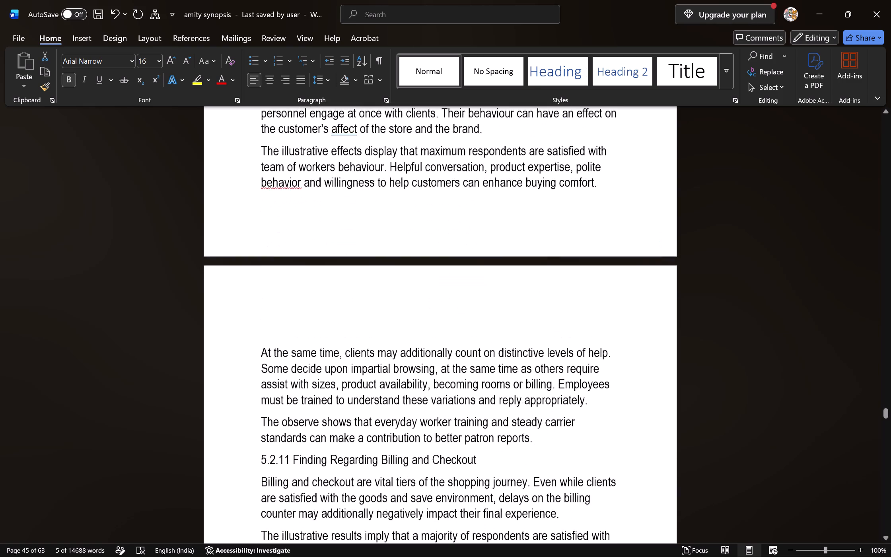
pyautogui.scroll(-8, 371, 229)
pyautogui.moveTo(257, 235); pyautogui.dragTo(416, 244)
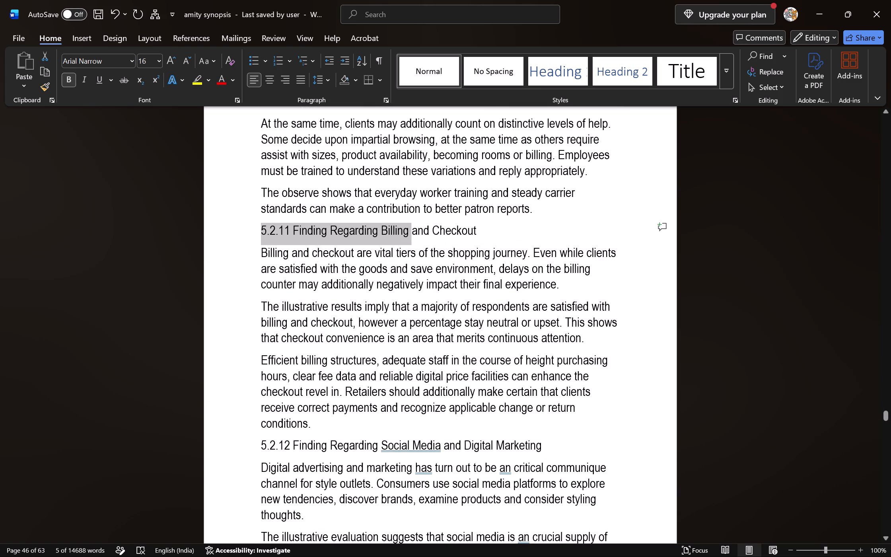
pyautogui.moveTo(416, 244); pyautogui.dragTo(457, 240)
pyautogui.click(65, 83)
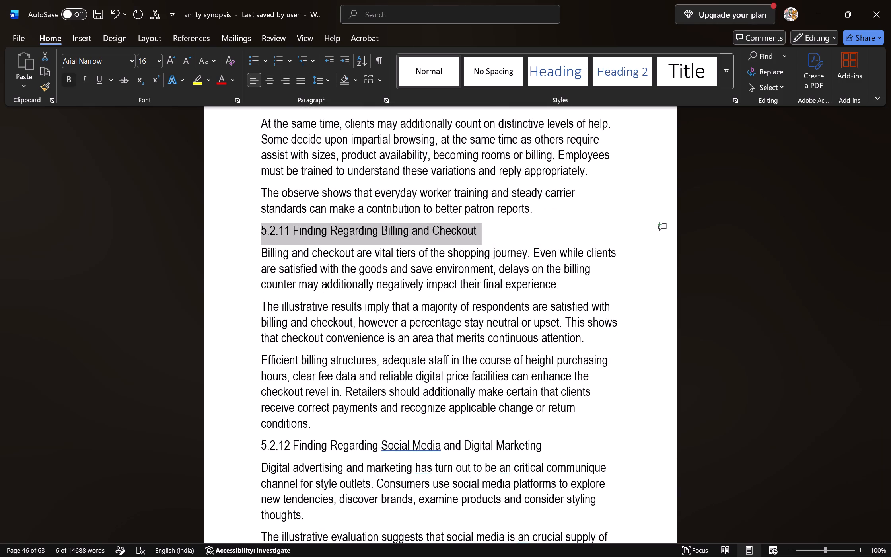
# Make the 5.2.12 Finding Regarding Social Media and Digital Marketing heading bold.
pyautogui.scroll(-8, 321, 222)
pyautogui.moveTo(259, 219); pyautogui.dragTo(415, 230)
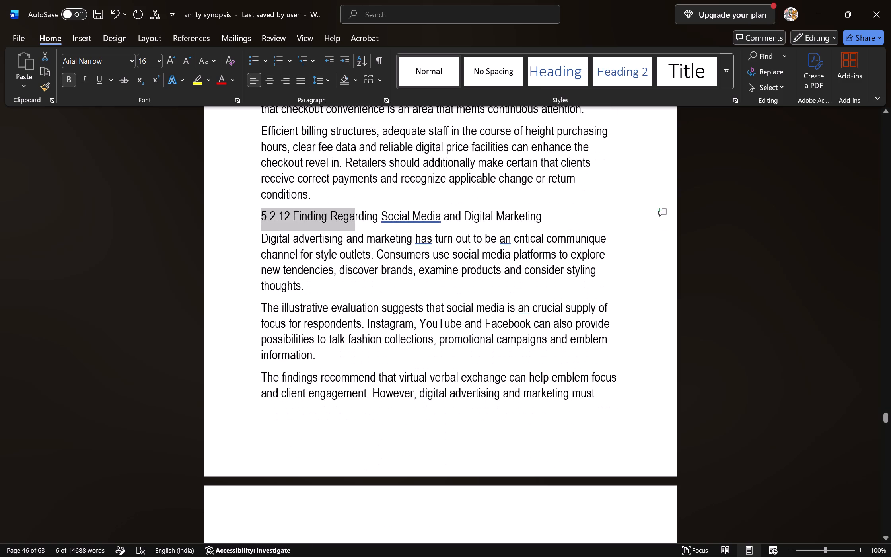
pyautogui.moveTo(415, 230); pyautogui.dragTo(527, 225)
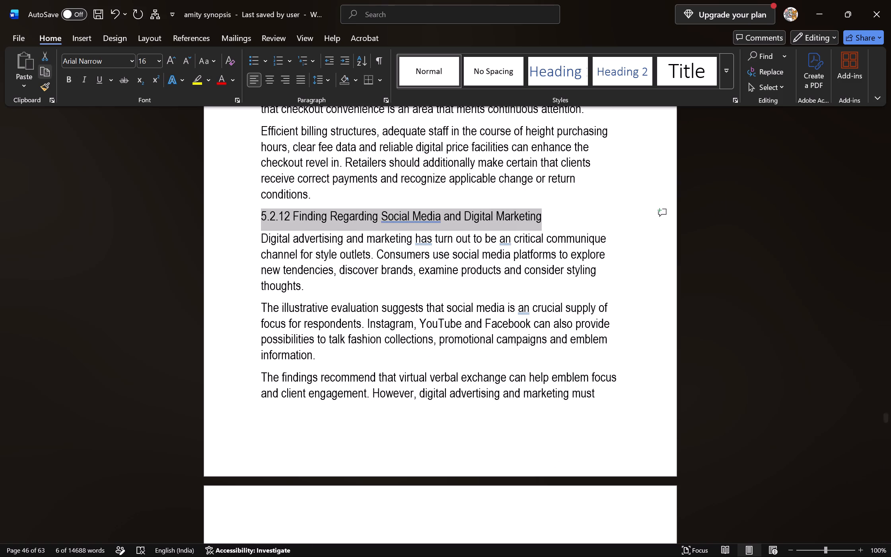
pyautogui.click(65, 80)
# Make the 5.2.13 Finding Regarding Online Shopping heading bold.
pyautogui.scroll(-11, 442, 241)
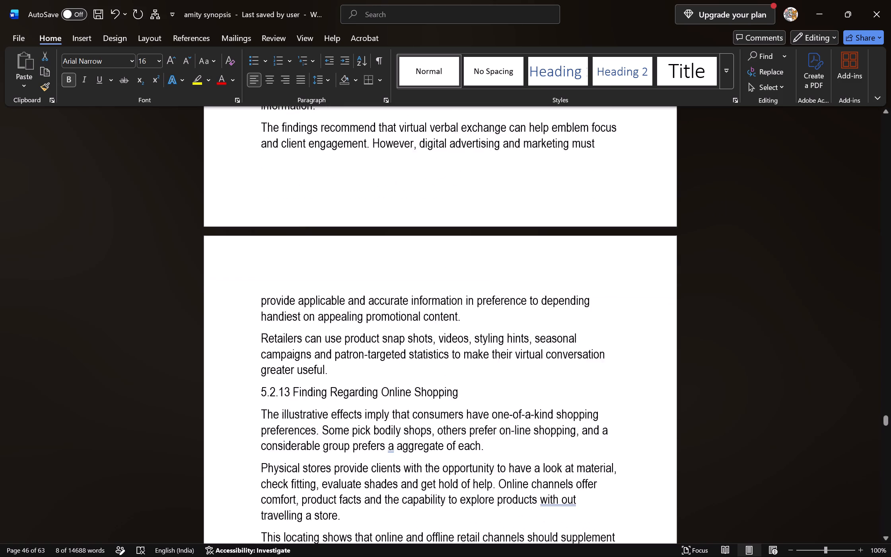
pyautogui.scroll(-3, 440, 242)
pyautogui.moveTo(262, 242); pyautogui.dragTo(441, 248)
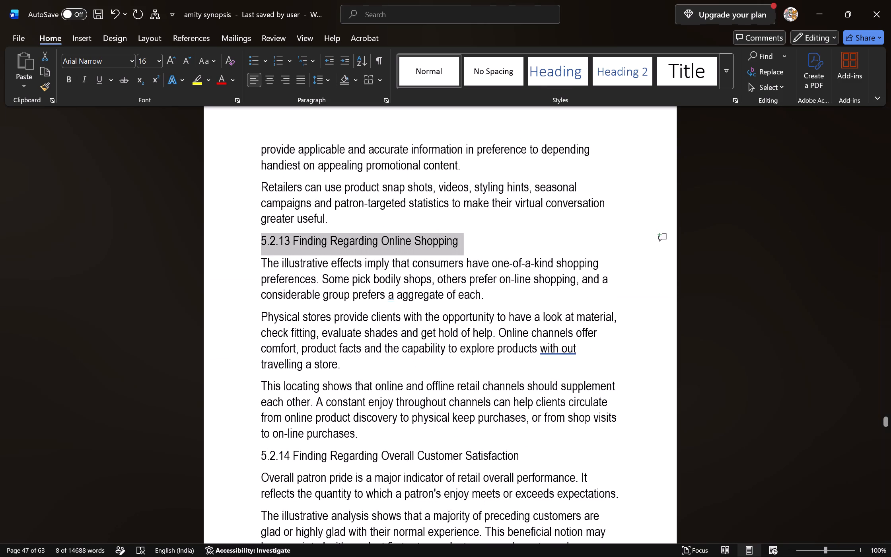
pyautogui.click(71, 84)
# Make the 5.2.14 Finding Regarding Overall Customer Satisfaction heading bold.
pyautogui.scroll(-7, 381, 233)
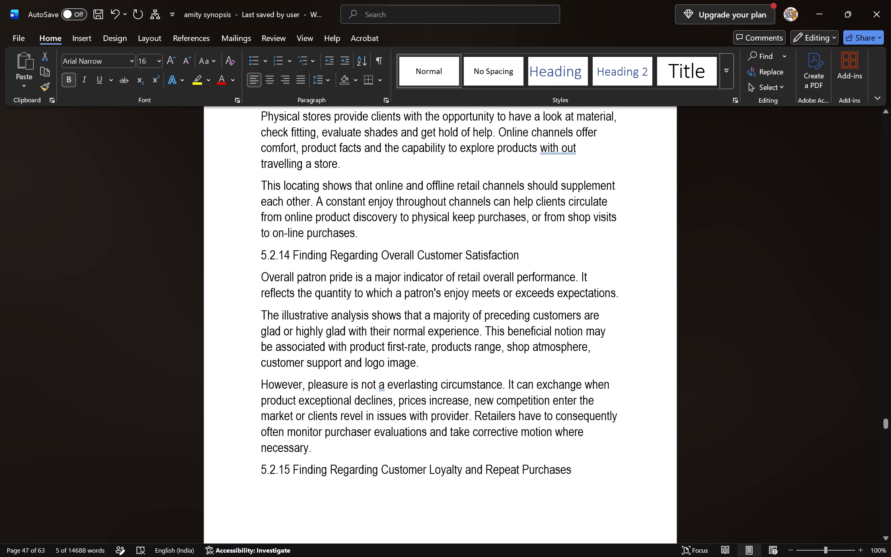
pyautogui.moveTo(259, 258); pyautogui.dragTo(539, 260)
pyautogui.click(70, 85)
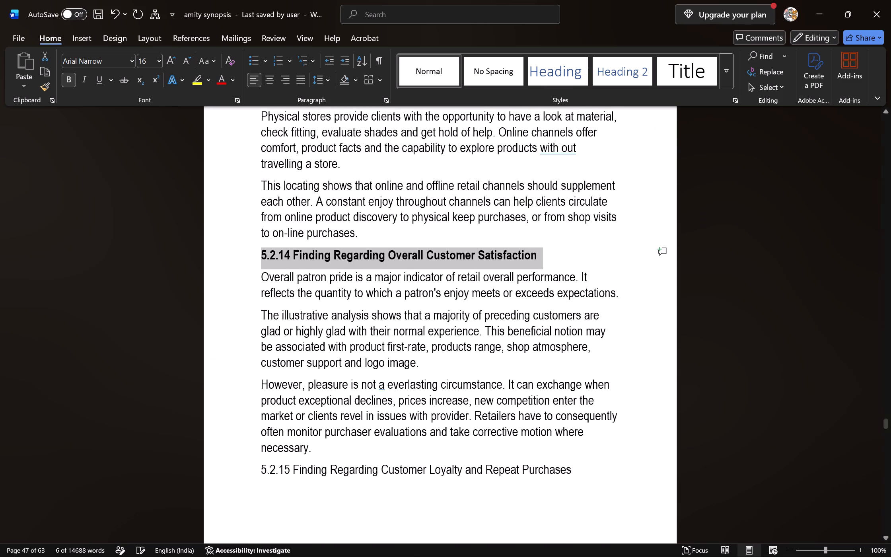
# Delete everything from the 5.2.15 Finding Regarding Customer Loyalty and Repeat Purchases heading up to the 5.3 Suggestions and Recommendations heading.
pyautogui.scroll(-8, 403, 203)
pyautogui.click(263, 243)
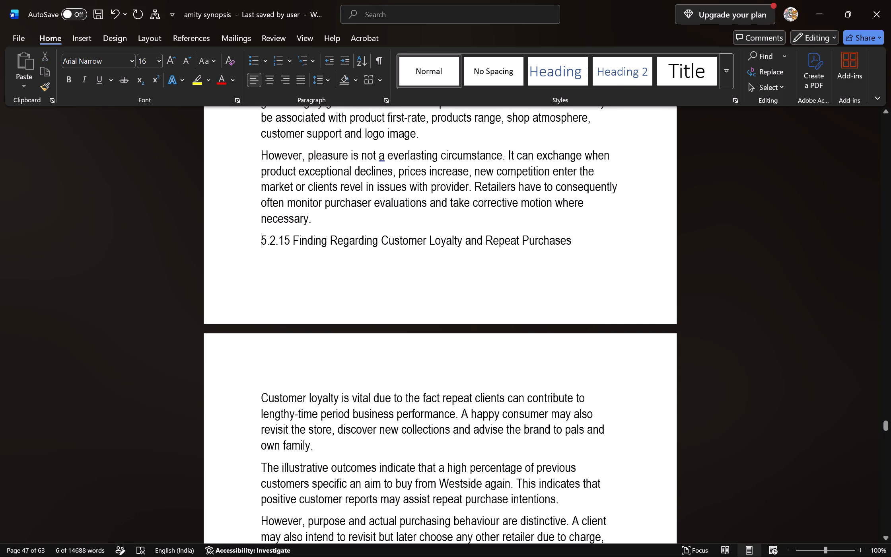
pyautogui.hotkey('shift', 'Down')
pyautogui.hotkey('shift', 'Down')
pyautogui.hotkey('shift', 'Down')
pyautogui.hotkey('shift', 'Down')
pyautogui.hotkey('shift', 'Down')
pyautogui.hotkey('shift', 'Down')
pyautogui.hotkey('shift', 'Down')
pyautogui.hotkey('shift', 'Down')
pyautogui.hotkey('shift', 'Down')
pyautogui.hotkey('shift', 'Down')
pyautogui.hotkey('shift', 'Down')
pyautogui.hotkey('shift', 'Down')
pyautogui.hotkey('shift', 'Down')
pyautogui.hotkey('shift', 'Down')
pyautogui.hotkey('shift', 'Down')
pyautogui.hotkey('shift', 'Down')
pyautogui.hotkey('shift', 'Down')
pyautogui.hotkey('shift', 'Down')
pyautogui.hotkey('shift', 'Down')
pyautogui.hotkey('shift', 'Down')
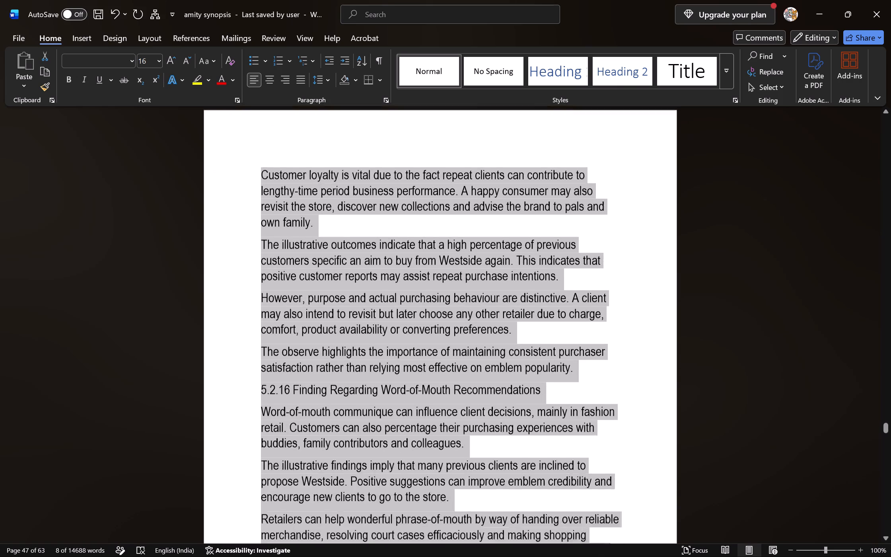
pyautogui.hotkey('shift', 'Down')
pyautogui.hotkey('shift', 'Down')
pyautogui.hotkey('shift', 'Down')
pyautogui.hotkey('shift', 'Down')
pyautogui.hotkey('shift', 'Down')
pyautogui.hotkey('shift', 'Down')
pyautogui.hotkey('shift', 'Down')
pyautogui.hotkey('shift', 'Down')
pyautogui.hotkey('shift', 'Down')
pyautogui.hotkey('shift', 'Down')
pyautogui.hotkey('shift', 'Down')
pyautogui.hotkey('shift', 'Down')
pyautogui.hotkey('shift', 'Down')
pyautogui.hotkey('shift', 'Down')
pyautogui.hotkey('shift', 'Down')
pyautogui.hotkey('shift', 'Down')
pyautogui.hotkey('shift', 'Down')
pyautogui.hotkey('shift', 'Down')
pyautogui.hotkey('shift', 'Down')
pyautogui.hotkey('shift', 'Down')
pyautogui.hotkey('shift', 'Down')
pyautogui.hotkey('shift', 'Down')
pyautogui.hotkey('shift', 'Down')
pyautogui.hotkey('shift', 'Down')
pyautogui.hotkey('shift', 'Down')
pyautogui.hotkey('shift', 'Down')
pyautogui.hotkey('shift', 'Down')
pyautogui.hotkey('shift', 'Down')
pyautogui.hotkey('shift', 'Down')
pyautogui.hotkey('shift', 'Down')
pyautogui.hotkey('shift', 'Down')
pyautogui.hotkey('shift', 'Down')
pyautogui.hotkey('shift', 'Down')
pyautogui.hotkey('shift', 'Down')
pyautogui.hotkey('shift', 'Down')
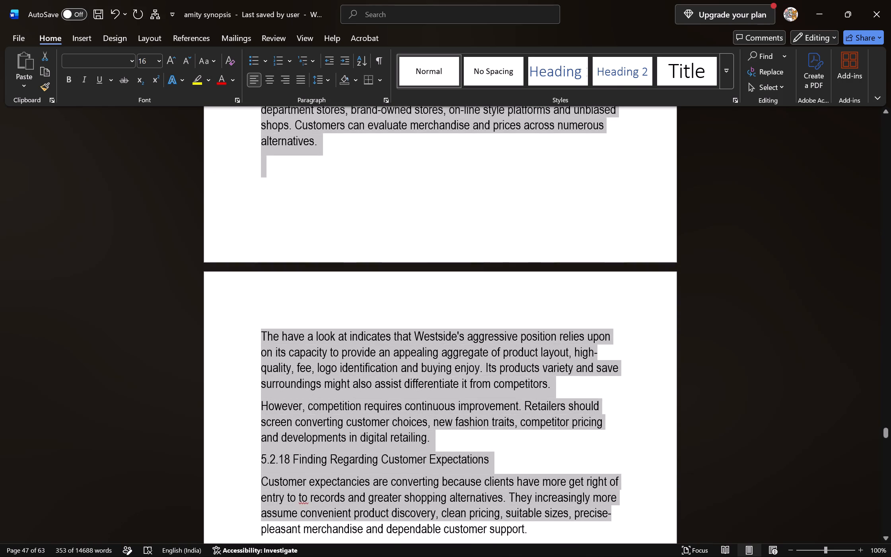
pyautogui.hotkey('shift', 'Up')
pyautogui.hotkey('shift', 'Up')
pyautogui.hotkey('shift', 'Up')
pyautogui.hotkey('shift', 'Up')
pyautogui.hotkey('shift', 'Up')
pyautogui.hotkey('shift', 'Up')
pyautogui.hotkey('shift', 'Up')
pyautogui.hotkey('shift', 'Up')
pyautogui.hotkey('shift', 'Up')
pyautogui.hotkey('shift', 'Up')
pyautogui.hotkey('shift', 'Up')
pyautogui.hotkey('shift', 'Up')
pyautogui.hotkey('shift', 'Up')
pyautogui.hotkey('shift', 'Up')
pyautogui.hotkey('shift', 'Up')
pyautogui.hotkey('shift', 'Up')
pyautogui.hotkey('shift', 'Up')
pyautogui.hotkey('shift', 'Up')
pyautogui.hotkey('shift', 'Up')
pyautogui.hotkey('shift', 'Up')
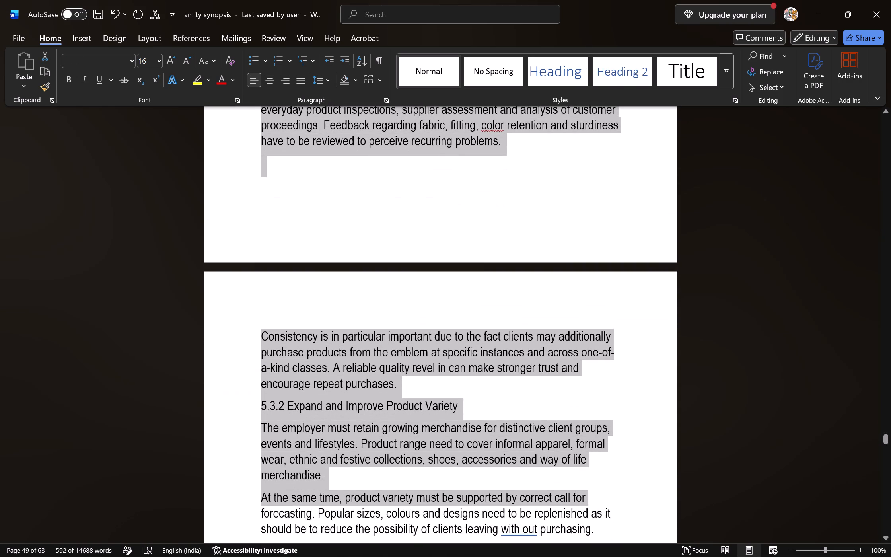
pyautogui.hotkey('shift', 'Up')
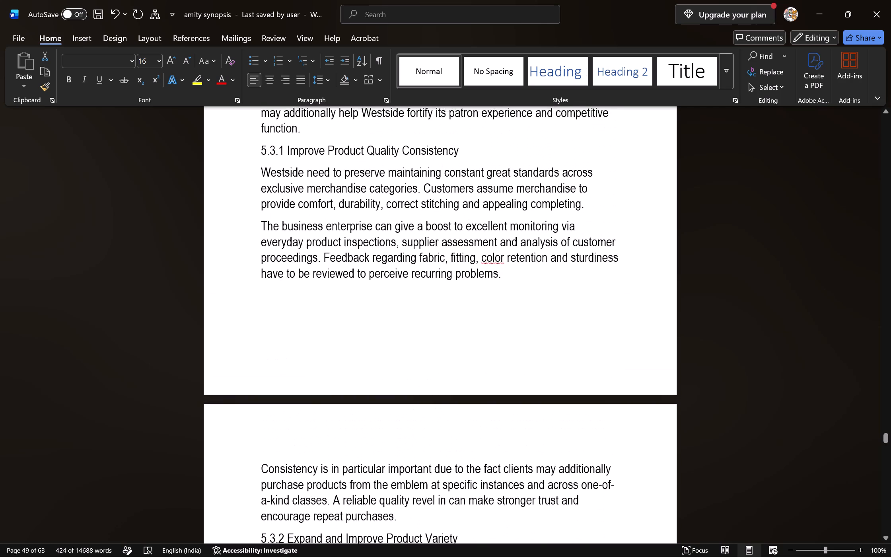
pyautogui.hotkey('shift', 'Up')
pyautogui.hotkey('shift', 'Up')
pyautogui.hotkey('shift', 'Up')
pyautogui.hotkey('shift', 'Down')
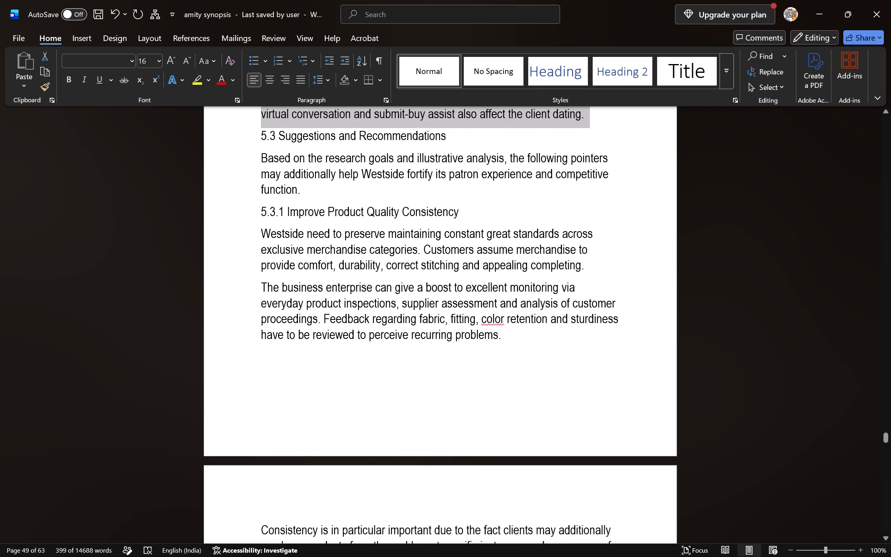
pyautogui.press('BackSpace')
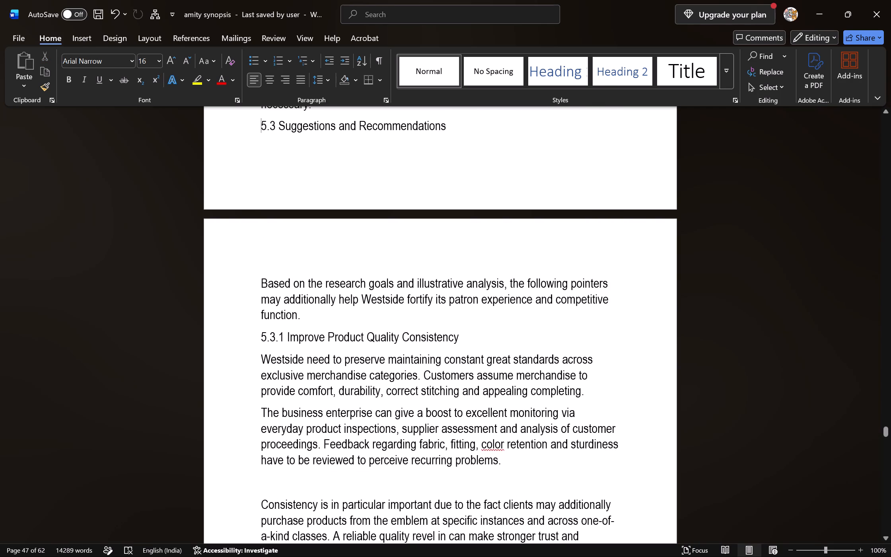
# Insert a blank line above the 5.3 Suggestions and Recommendations heading to move it onto the following page.
pyautogui.press('Return')
# Make the 5.3 Suggestions and Recommendations heading bold and underlined.
pyautogui.moveTo(260, 279); pyautogui.dragTo(291, 282)
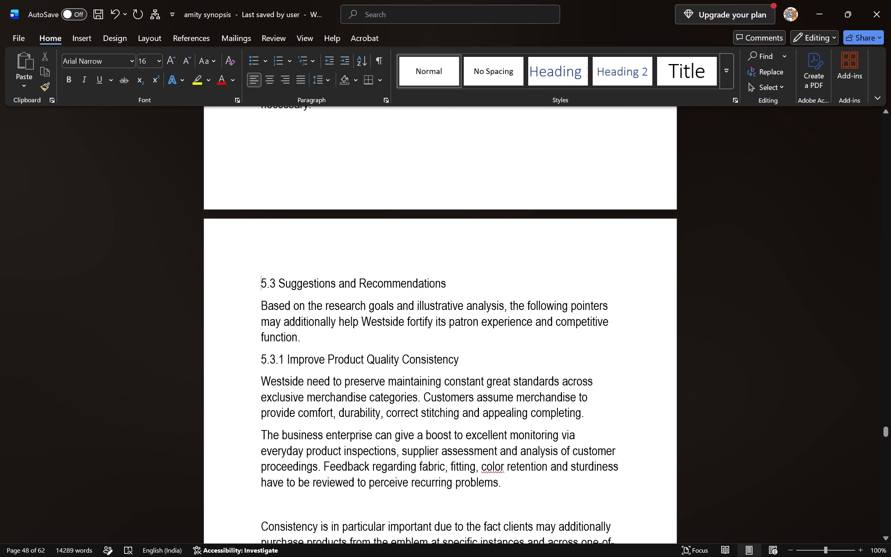
pyautogui.moveTo(291, 282); pyautogui.dragTo(423, 286)
pyautogui.click(68, 88)
pyautogui.click(68, 80)
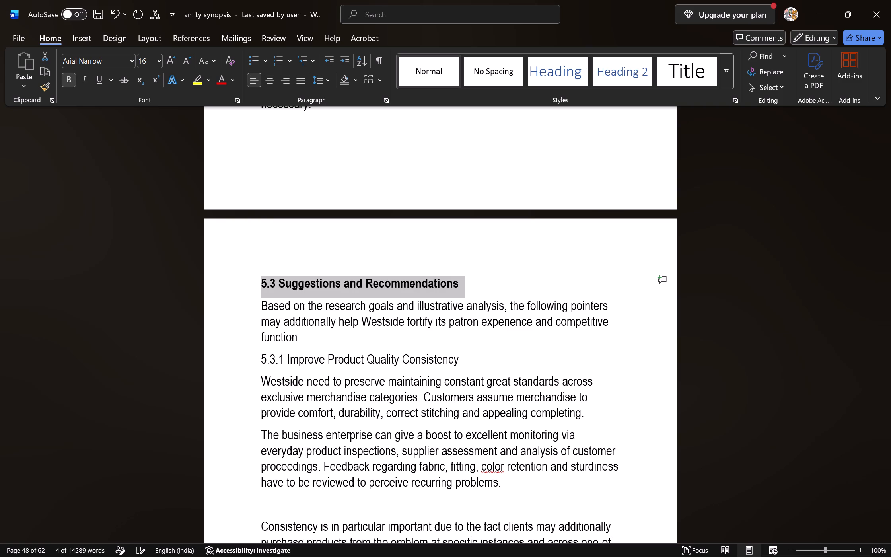
pyautogui.click(97, 82)
# Make the 5.3.1 Improve Product Quality Consistency heading bold.
pyautogui.scroll(-6, 295, 187)
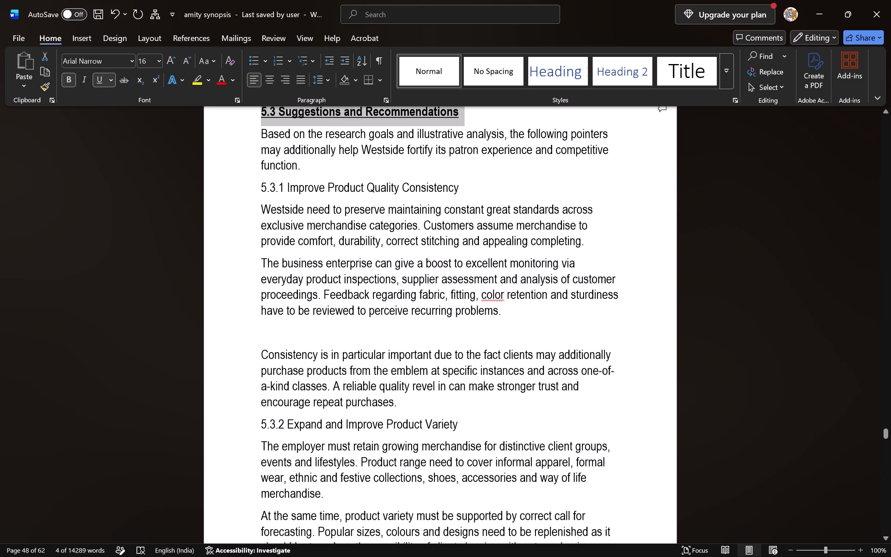
pyautogui.moveTo(260, 185); pyautogui.dragTo(431, 184)
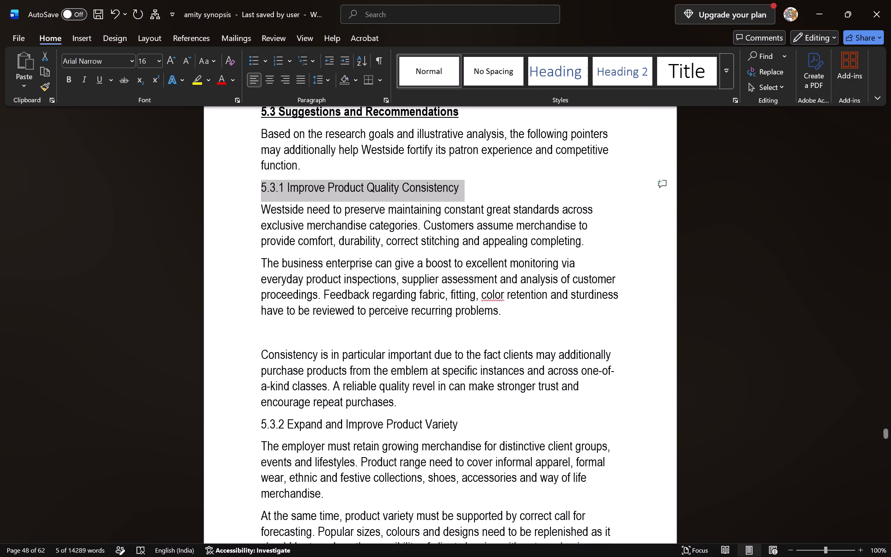
pyautogui.click(70, 76)
# Remove the blank line above the paragraph beginning "Consistency is in particular important" in section 5.3.1.
pyautogui.scroll(-5, 324, 205)
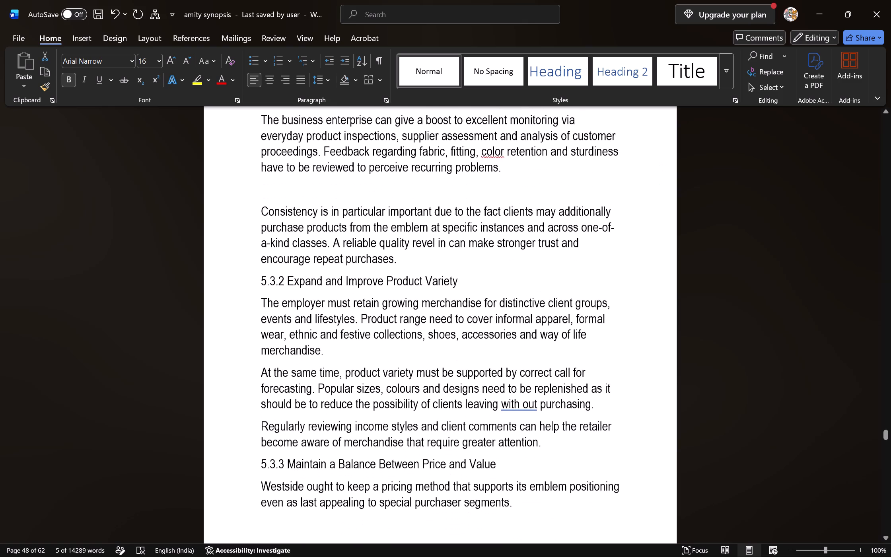
pyautogui.click(276, 196)
pyautogui.press('BackSpace')
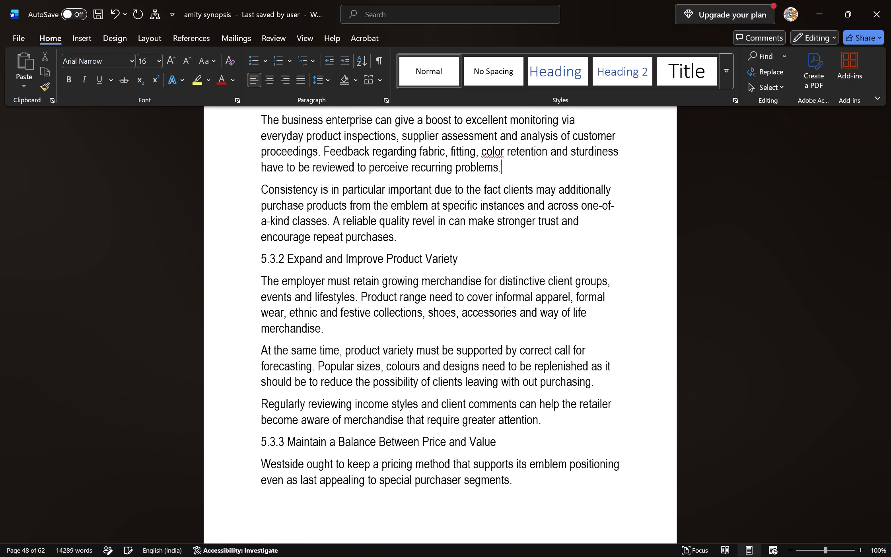
# Make the 5.3.2 Expand and Improve Product Variety heading bold.
pyautogui.moveTo(257, 264); pyautogui.dragTo(453, 254)
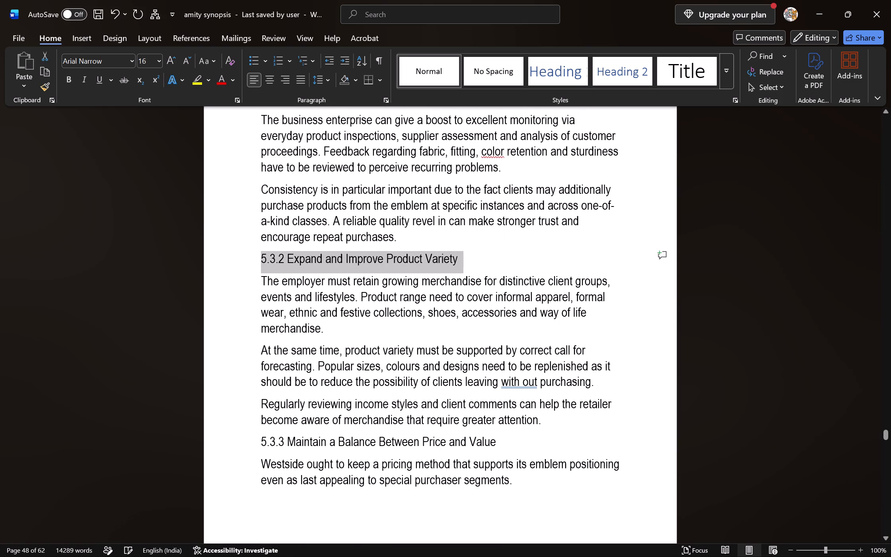
pyautogui.click(69, 83)
# Make the 5.3.3 Maintain a Balance Between Price and Value heading bold.
pyautogui.scroll(-6, 366, 244)
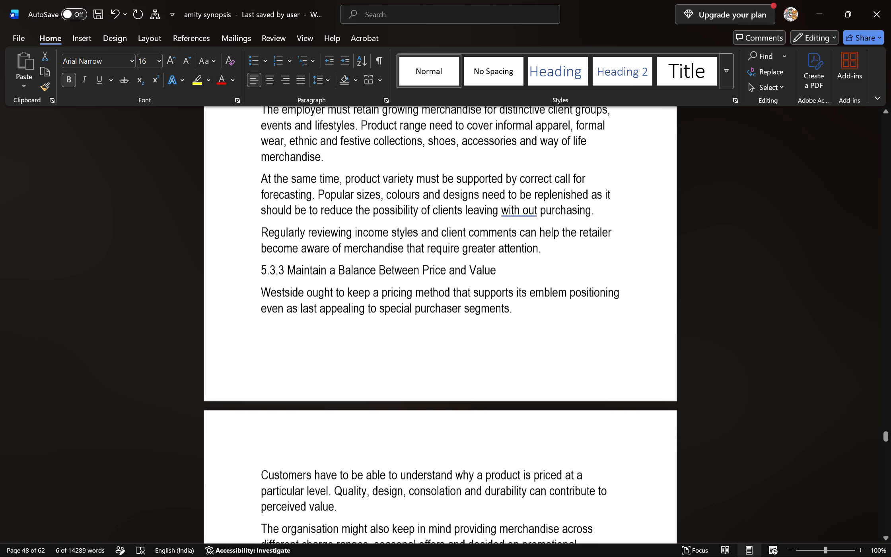
pyautogui.moveTo(256, 270); pyautogui.dragTo(497, 270)
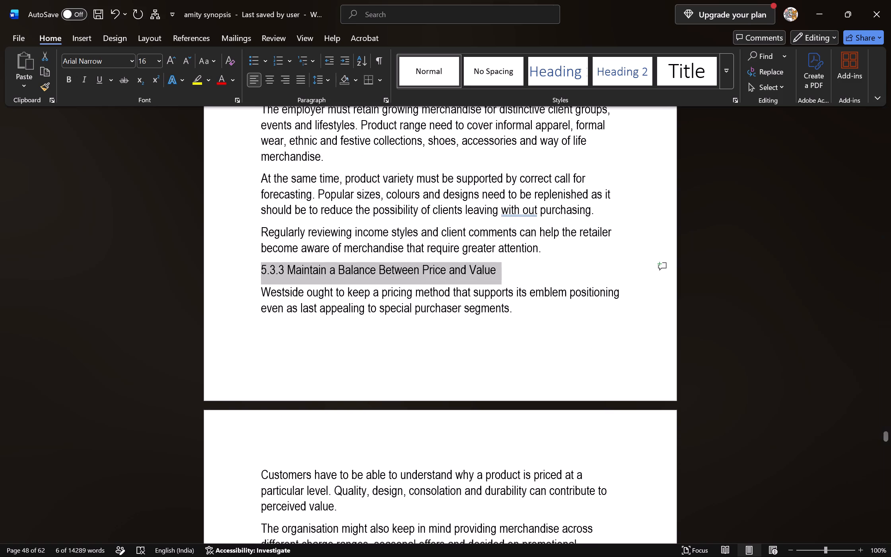
pyautogui.click(70, 83)
# Make the 5.3.4 Strengthen Brand Identity heading bold.
pyautogui.scroll(-11, 420, 218)
pyautogui.moveTo(258, 284); pyautogui.dragTo(427, 282)
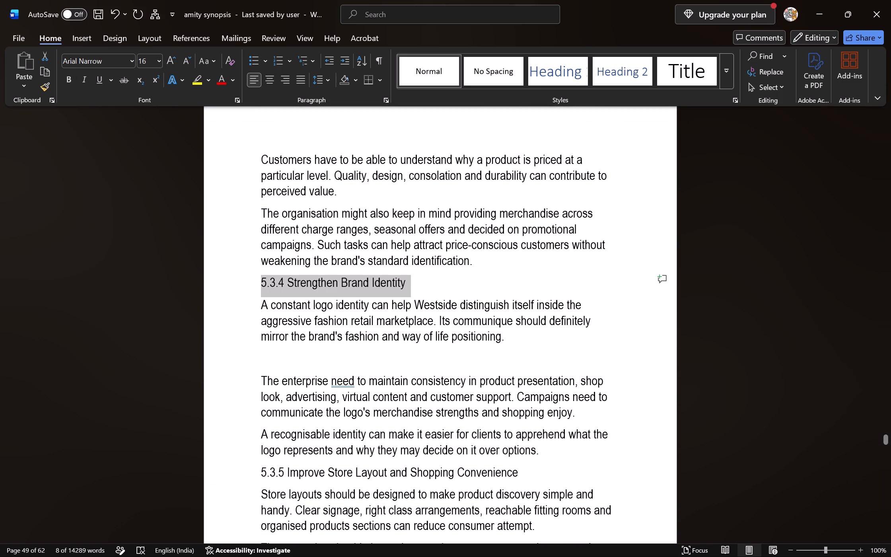
pyautogui.click(65, 83)
# Remove the blank line above the paragraph beginning "The enterprise need to maintain consistency" in section 5.3.4.
pyautogui.scroll(-6, 383, 234)
pyautogui.click(309, 176)
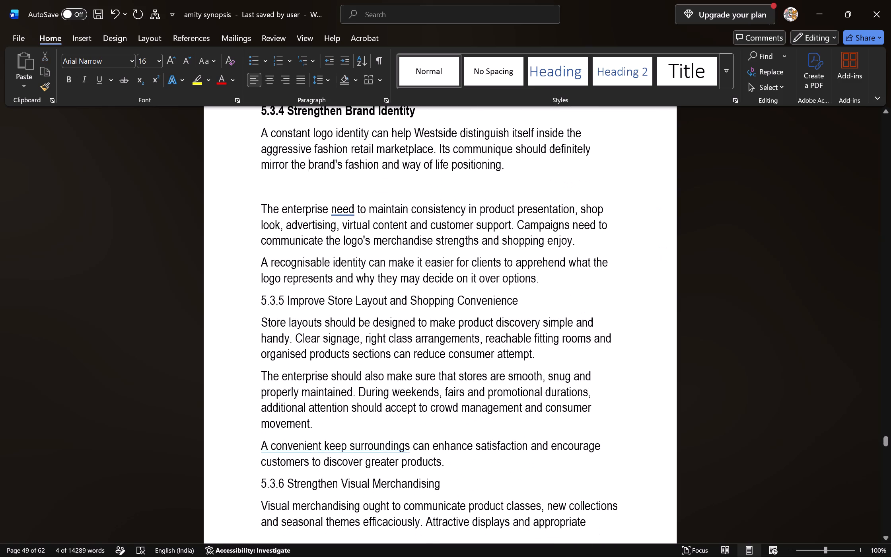
pyautogui.press('Down')
pyautogui.press('BackSpace')
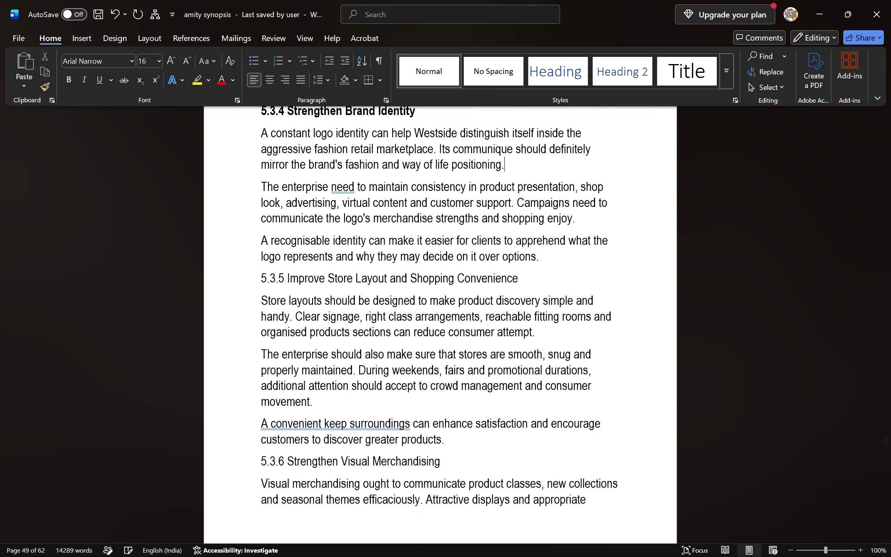
# Make the 5.3.5 Improve Store Layout and Shopping Convenience heading bold.
pyautogui.moveTo(259, 278); pyautogui.dragTo(537, 280)
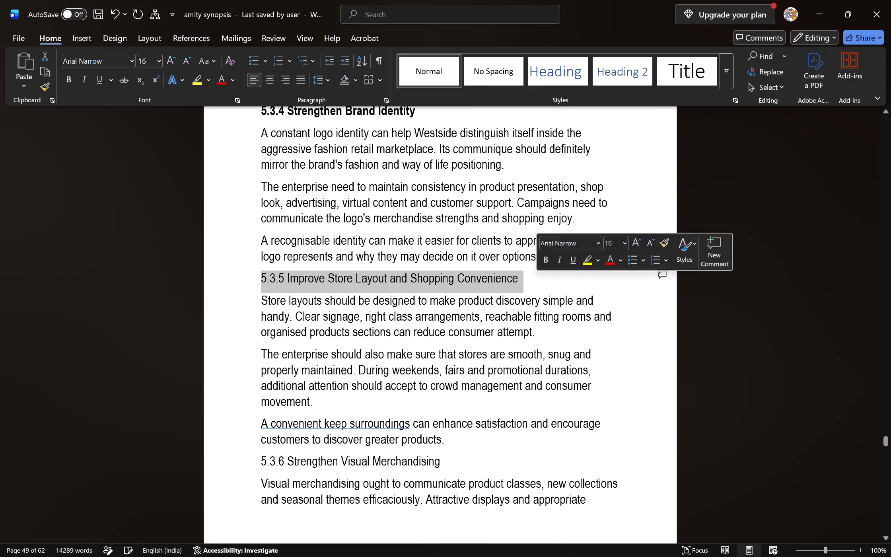
pyautogui.click(73, 81)
# Make the 5.3.6 Strengthen Visual Merchandising heading bold.
pyautogui.scroll(-6, 455, 269)
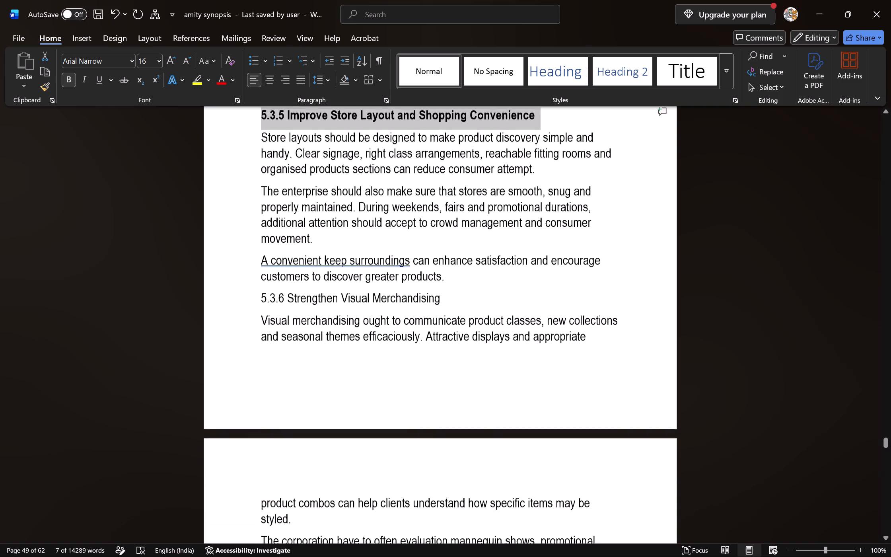
pyautogui.moveTo(261, 289); pyautogui.dragTo(430, 292)
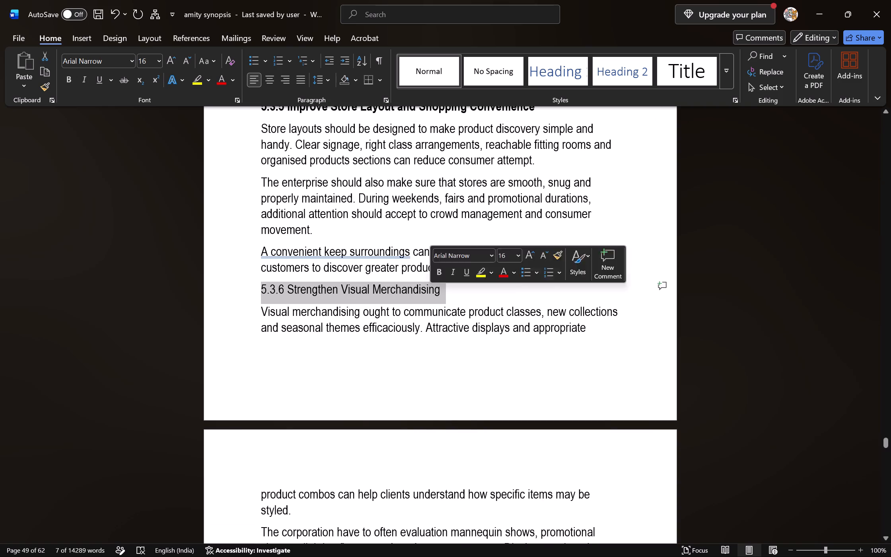
pyautogui.click(70, 83)
# Make the 5.3.7 Improve Employee Training heading bold.
pyautogui.scroll(-8, 314, 249)
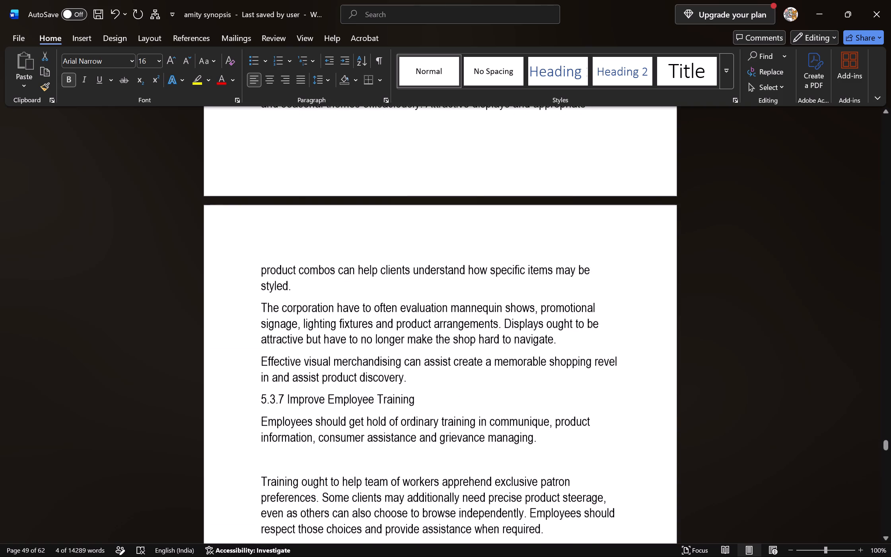
pyautogui.scroll(-2, 314, 249)
pyautogui.moveTo(257, 339); pyautogui.dragTo(392, 343)
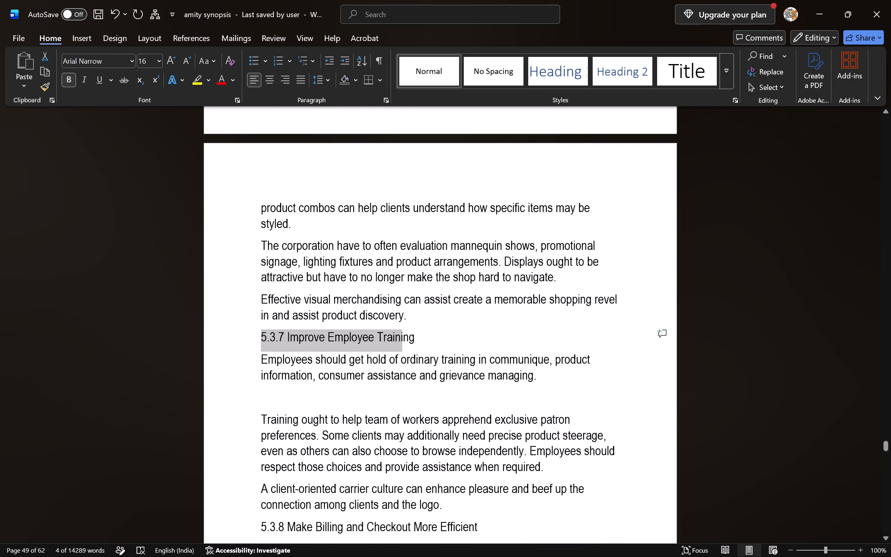
pyautogui.moveTo(392, 343); pyautogui.dragTo(395, 343)
pyautogui.click(70, 79)
# Remove the blank line above the paragraph beginning "Training ought to help team of workers" in section 5.3.7.
pyautogui.scroll(-3, 324, 260)
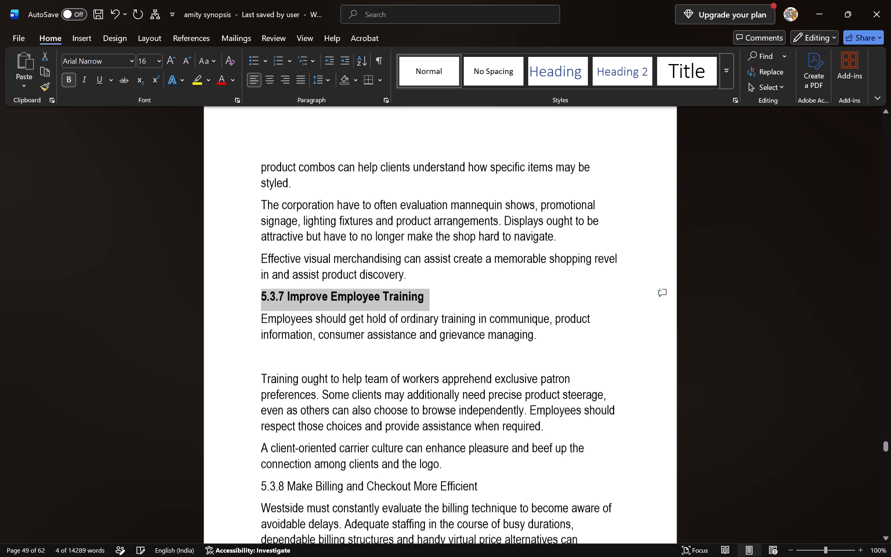
pyautogui.scroll(-1, 324, 261)
pyautogui.click(271, 282)
pyautogui.press('BackSpace')
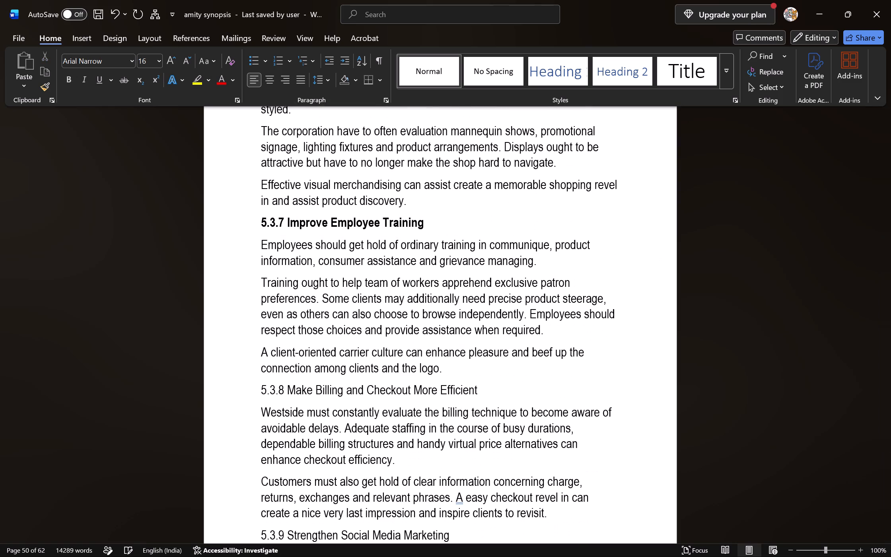
# Make the 5.3.8 Make Billing and Checkout More Efficient heading bold.
pyautogui.scroll(-4, 269, 291)
pyautogui.moveTo(257, 278); pyautogui.dragTo(490, 290)
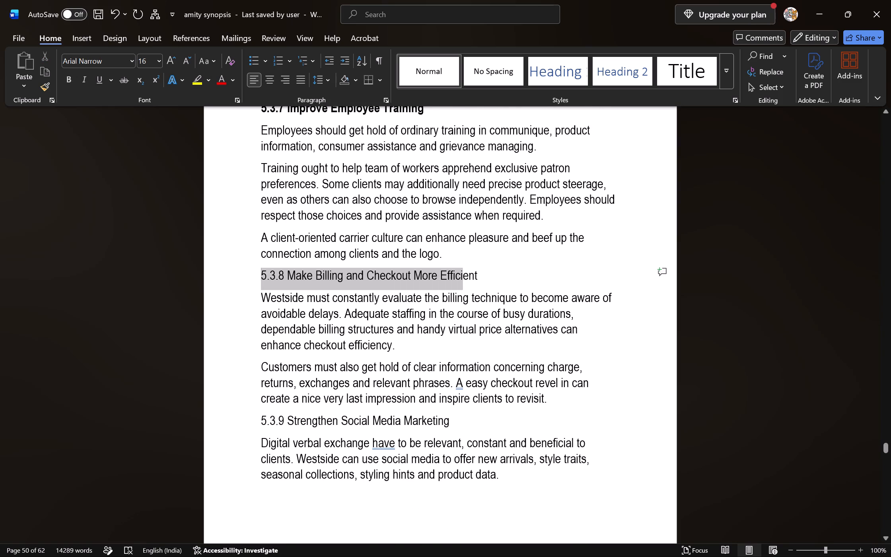
pyautogui.moveTo(490, 290); pyautogui.dragTo(494, 283)
pyautogui.click(71, 80)
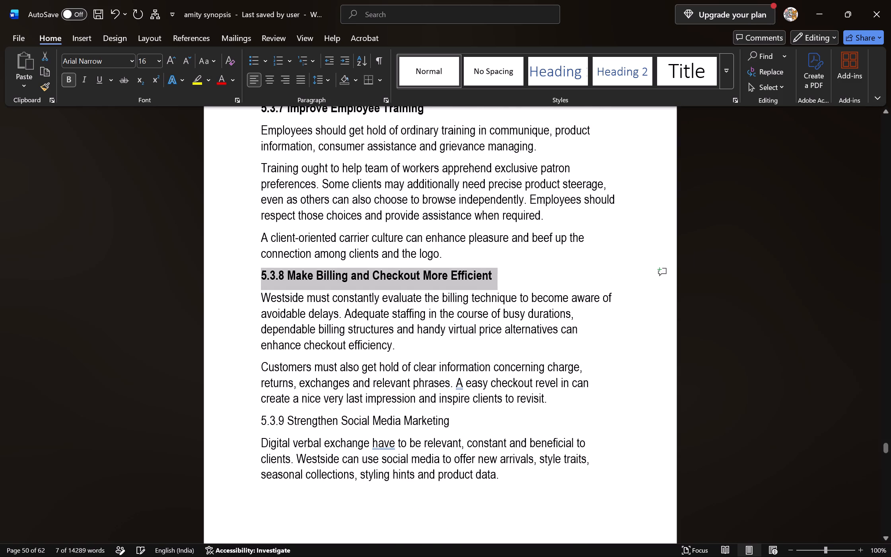
# Make the 5.3.9 Strengthen Social Media Marketing heading bold.
pyautogui.scroll(-4, 467, 265)
pyautogui.moveTo(259, 304); pyautogui.dragTo(440, 315)
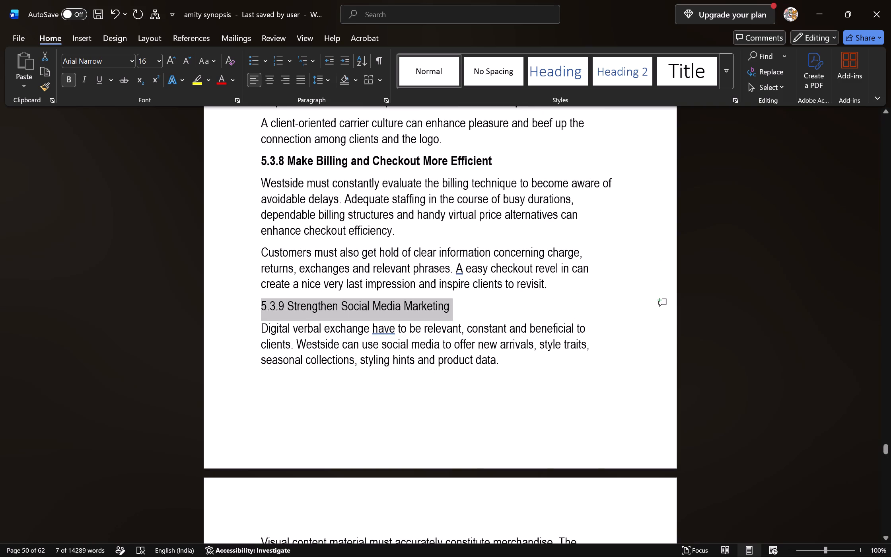
pyautogui.moveTo(440, 315); pyautogui.dragTo(442, 314)
pyautogui.click(66, 83)
# Make the 5.3.10 Improve the Online Shopping Experience heading bold.
pyautogui.scroll(-8, 440, 213)
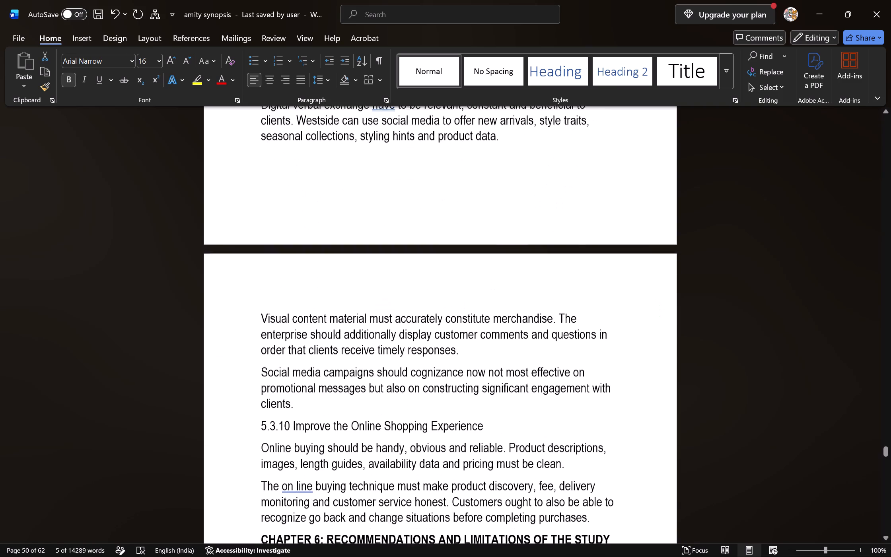
pyautogui.scroll(-6, 439, 215)
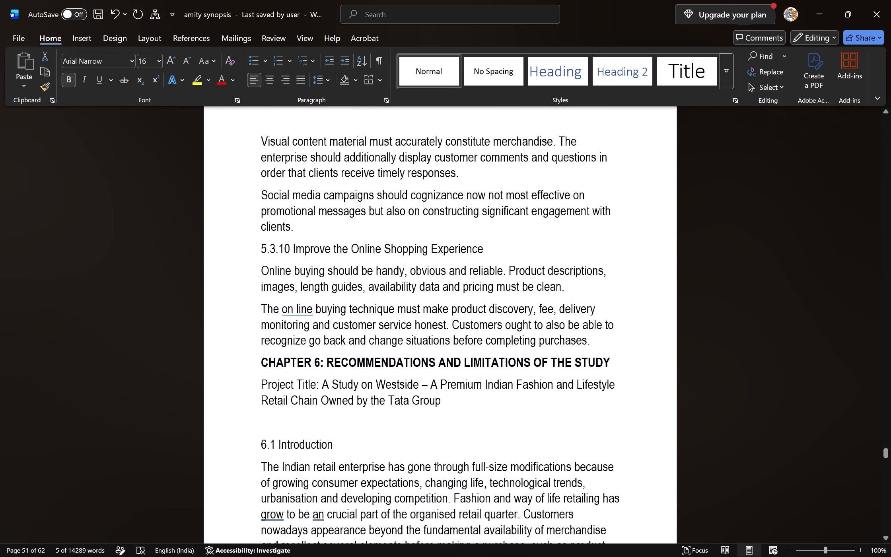
pyautogui.moveTo(259, 249); pyautogui.dragTo(276, 248)
pyautogui.moveTo(276, 248); pyautogui.dragTo(511, 249)
pyautogui.click(74, 82)
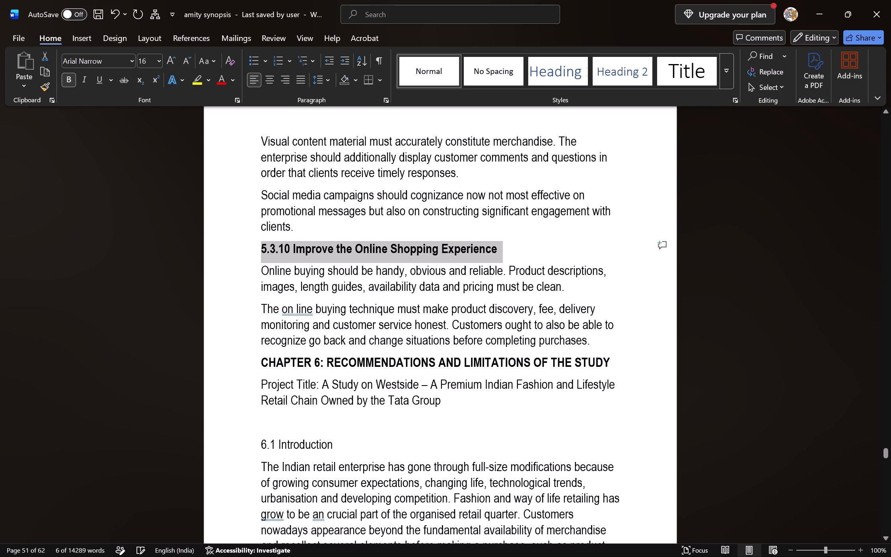
# Insert blank lines above the Chapter 6 title until it starts at the top of a new page.
pyautogui.click(262, 360)
pyautogui.press('Return')
pyautogui.press('Return')
pyautogui.press('Return')
pyautogui.press('Return')
pyautogui.press('Return')
pyautogui.press('Return')
pyautogui.press('Return')
pyautogui.press('Return')
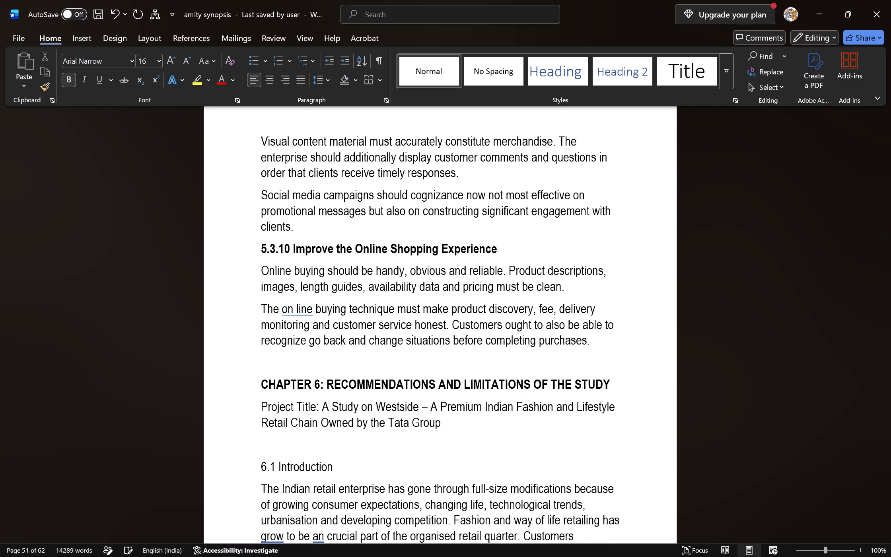
pyautogui.press('Return')
pyautogui.press('Return')
pyautogui.press('Return')
pyautogui.press('Return')
pyautogui.press('Return')
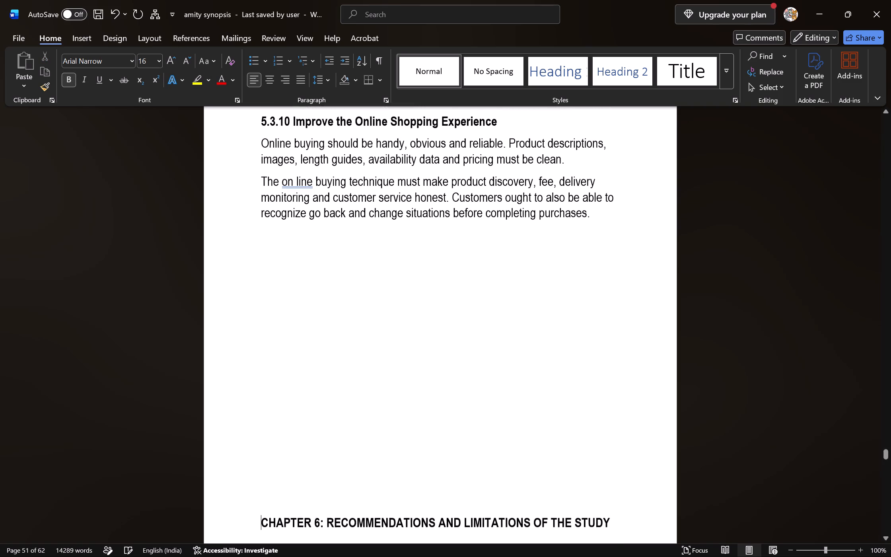
pyautogui.press('Return')
pyautogui.press('Return')
# Format the title "CHAPTER 6: RECOMMENDATIONS AND LIMITATIONS OF THE STUDY" as bold, underlined Agency FB at size 24.
pyautogui.scroll(-2, 357, 248)
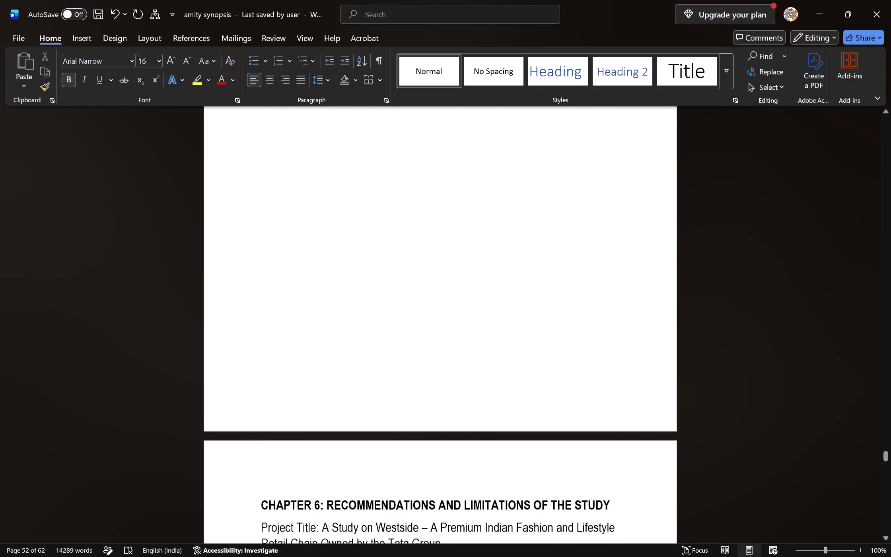
pyautogui.scroll(-5, 357, 263)
pyautogui.moveTo(254, 319); pyautogui.dragTo(560, 324)
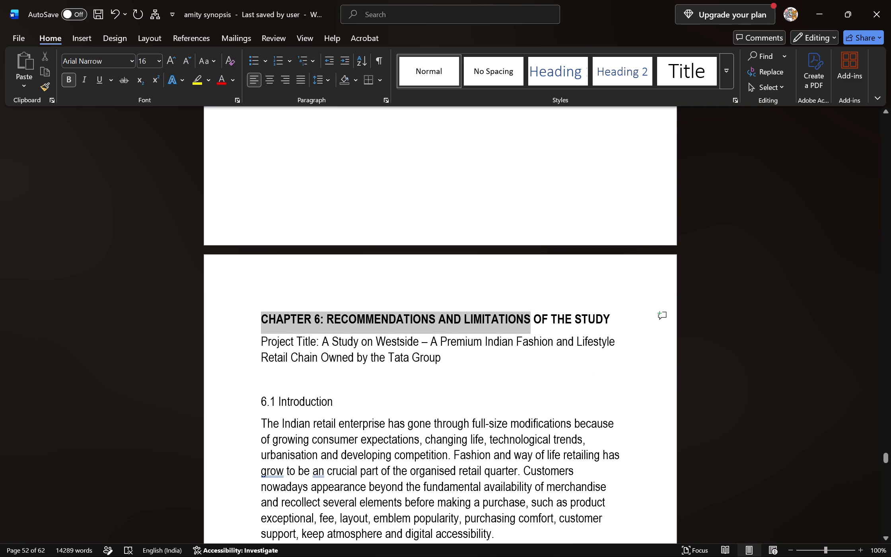
pyautogui.moveTo(560, 324); pyautogui.dragTo(610, 323)
pyautogui.doubleClick(152, 19)
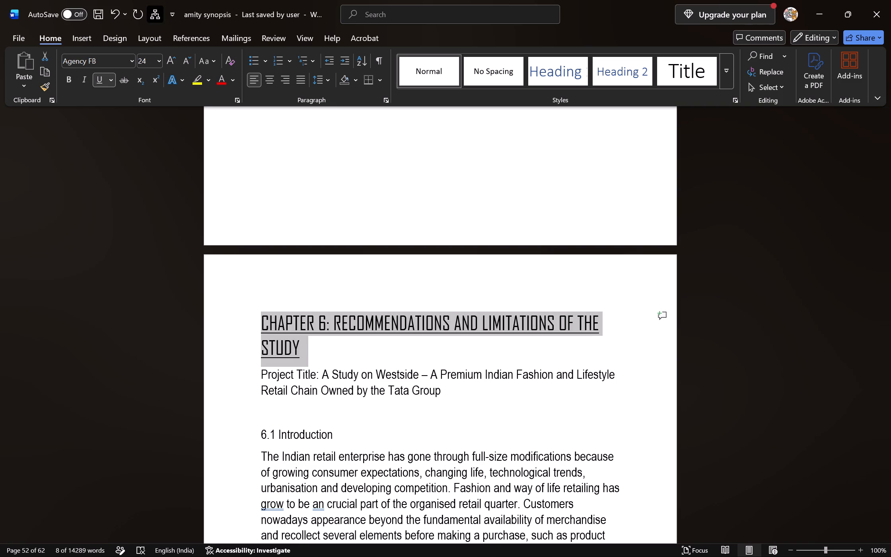
# Delete the Project Title paragraph under the Chapter 6 title, leaving one blank line above 6.1 Introduction.
pyautogui.moveTo(259, 373); pyautogui.dragTo(378, 419)
pyautogui.press('BackSpace')
pyautogui.press('Return')
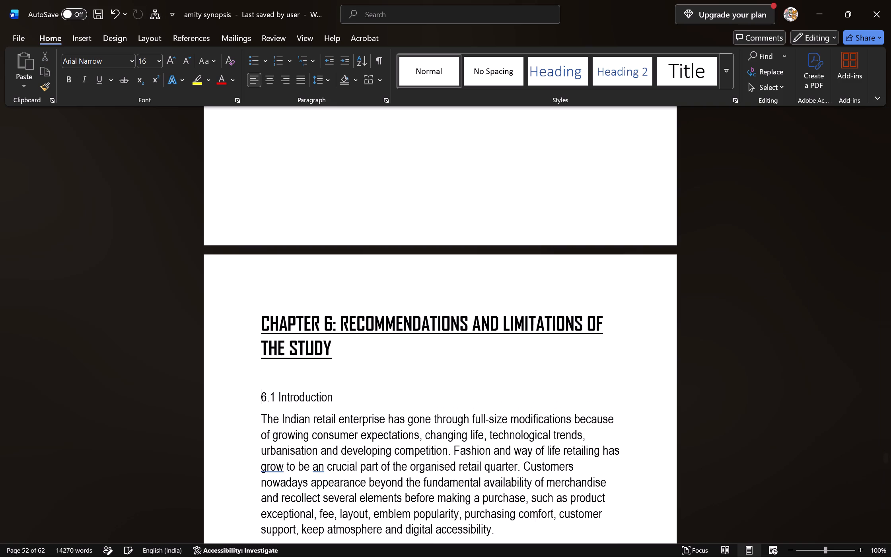
# Make the 6.1 Introduction heading bold.
pyautogui.hotkey('shift', 'Down')
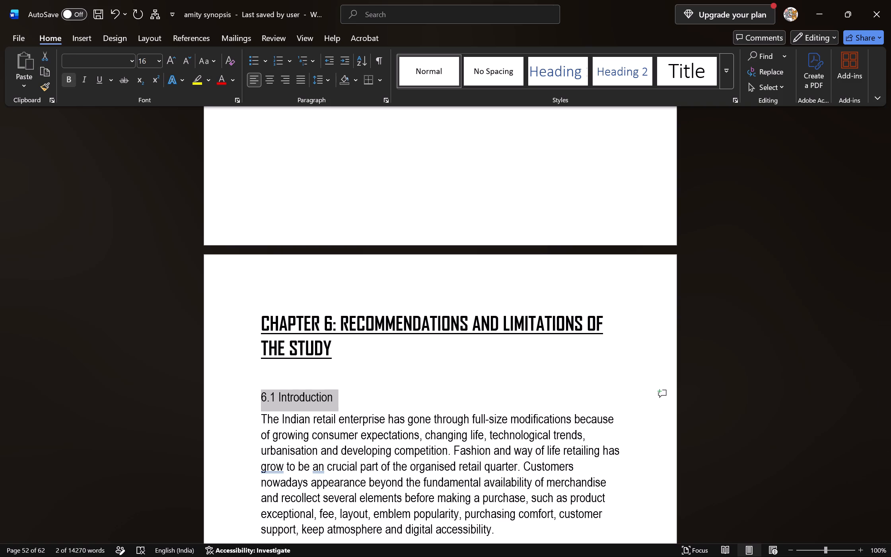
pyautogui.click(66, 82)
# Make the 6.2 Recommendations of the Study heading bold and underlined.
pyautogui.scroll(-14, 243, 216)
pyautogui.scroll(-8, 244, 216)
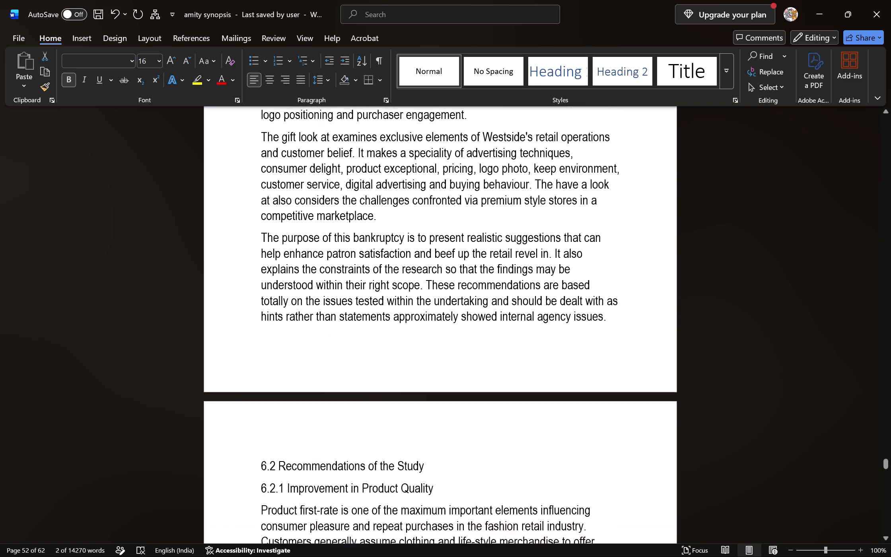
pyautogui.scroll(-3, 244, 216)
pyautogui.moveTo(257, 281); pyautogui.dragTo(438, 278)
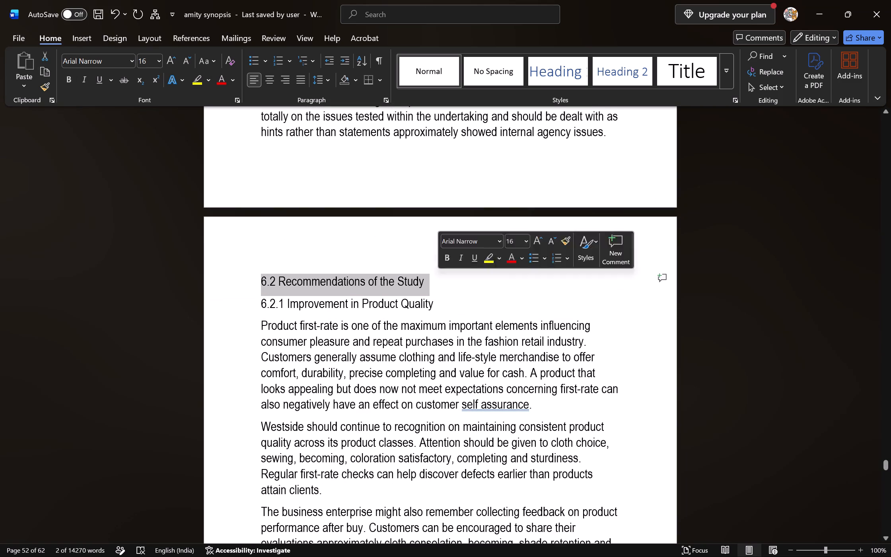
pyautogui.click(70, 82)
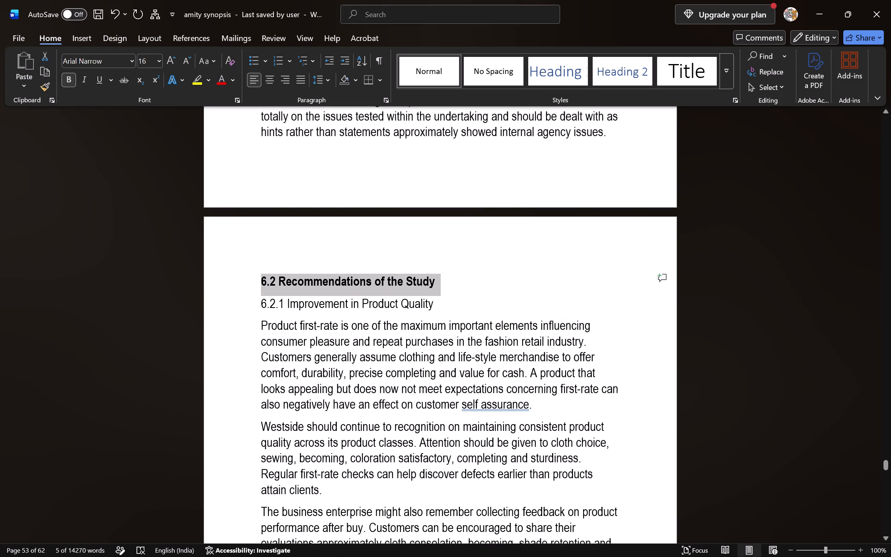
pyautogui.click(97, 76)
# Make the 6.2.1 Improvement in Product Quality heading bold.
pyautogui.moveTo(257, 305); pyautogui.dragTo(469, 307)
pyautogui.click(66, 83)
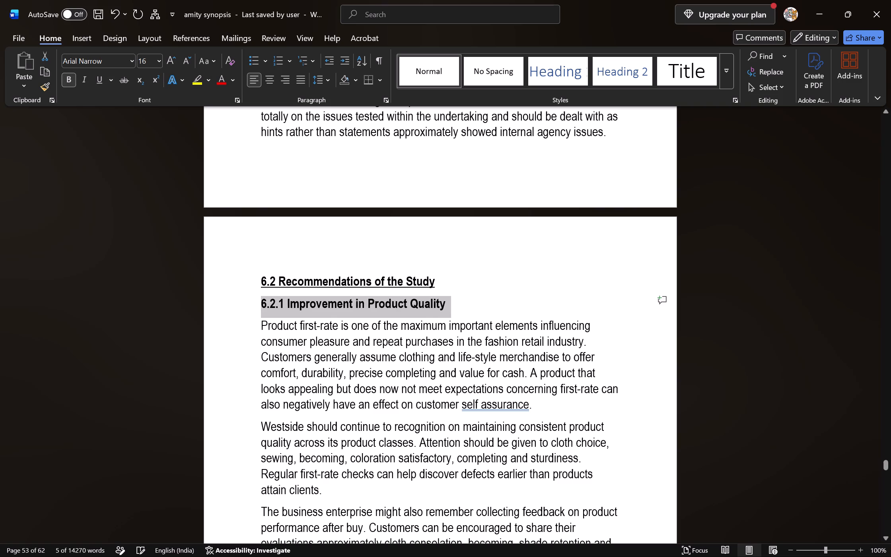
# Make the 6.2.2 Expansion of Product Variety heading bold.
pyautogui.scroll(-14, 363, 275)
pyautogui.moveTo(260, 265); pyautogui.dragTo(277, 265)
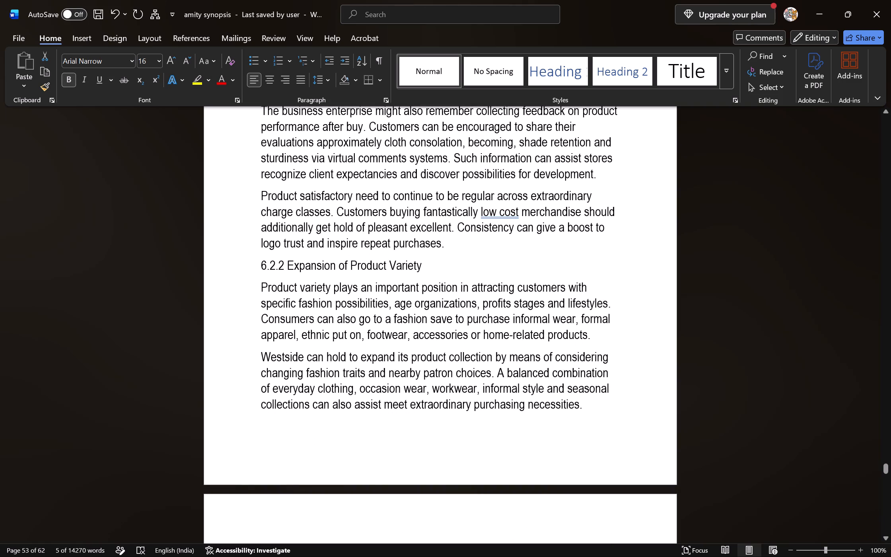
pyautogui.moveTo(277, 265); pyautogui.dragTo(411, 267)
pyautogui.click(70, 83)
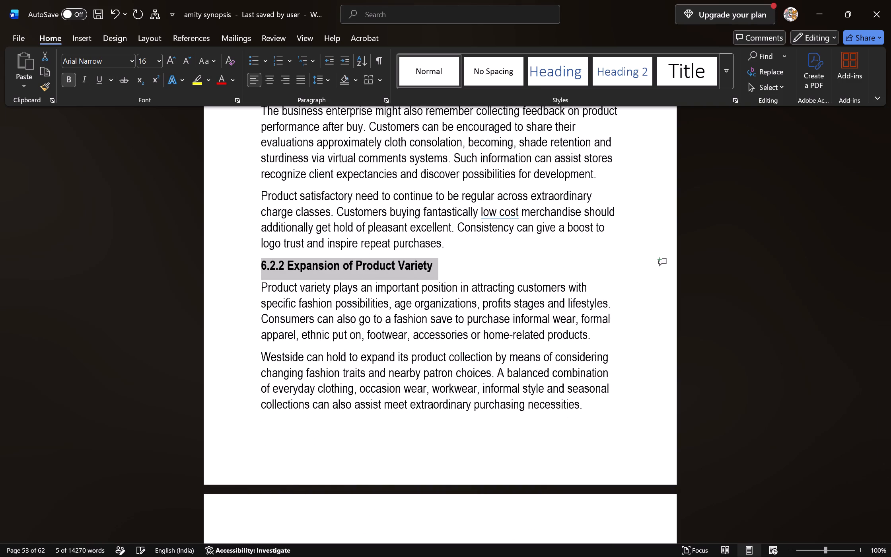
# Make the 6.2.3 Competitive and Value-Based Pricing heading bold.
pyautogui.scroll(-15, 397, 322)
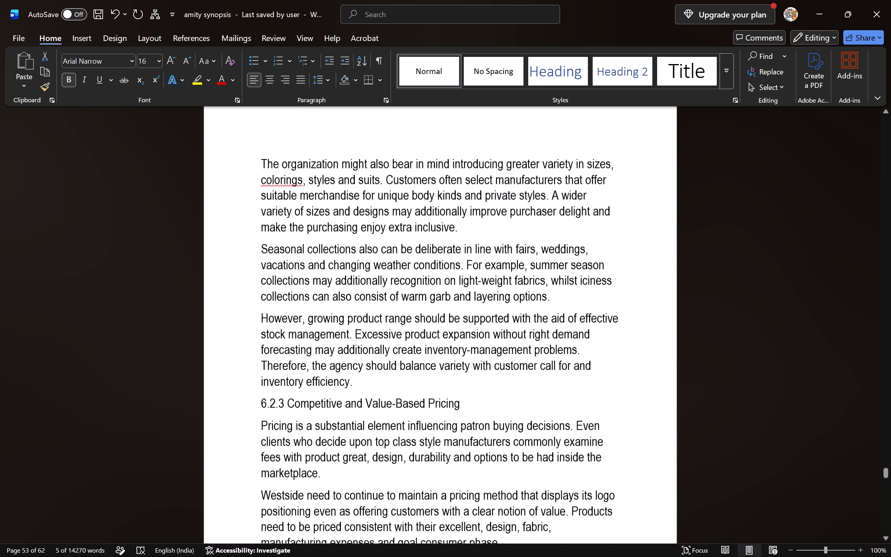
pyautogui.scroll(-5, 397, 322)
pyautogui.moveTo(260, 250); pyautogui.dragTo(522, 261)
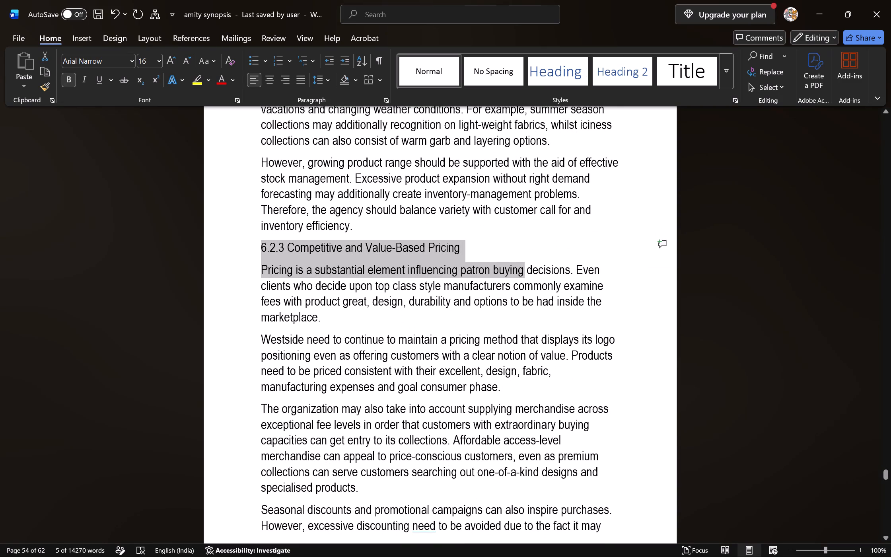
pyautogui.moveTo(522, 261); pyautogui.dragTo(504, 255)
pyautogui.click(66, 72)
pyautogui.click(68, 76)
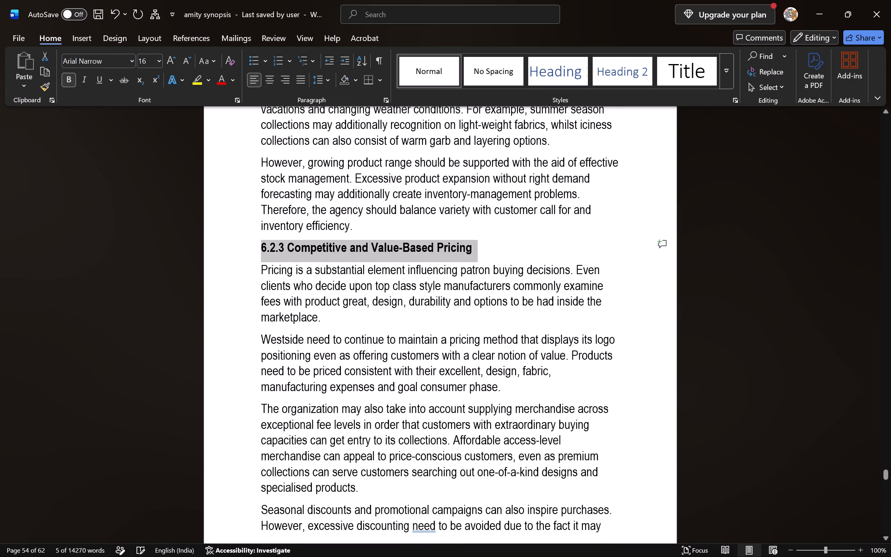
# Make the 6.2.4 Strengthening Brand Image heading bold.
pyautogui.scroll(-20, 365, 230)
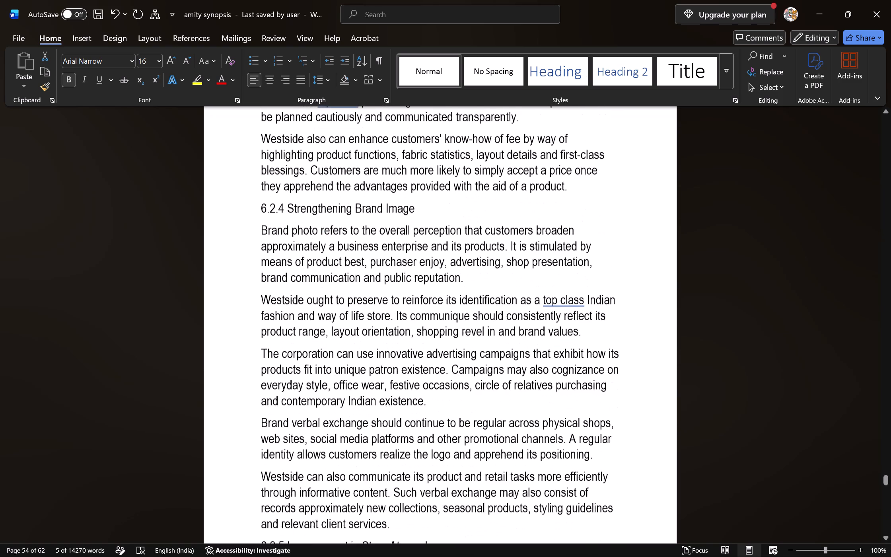
pyautogui.moveTo(261, 201); pyautogui.dragTo(393, 201)
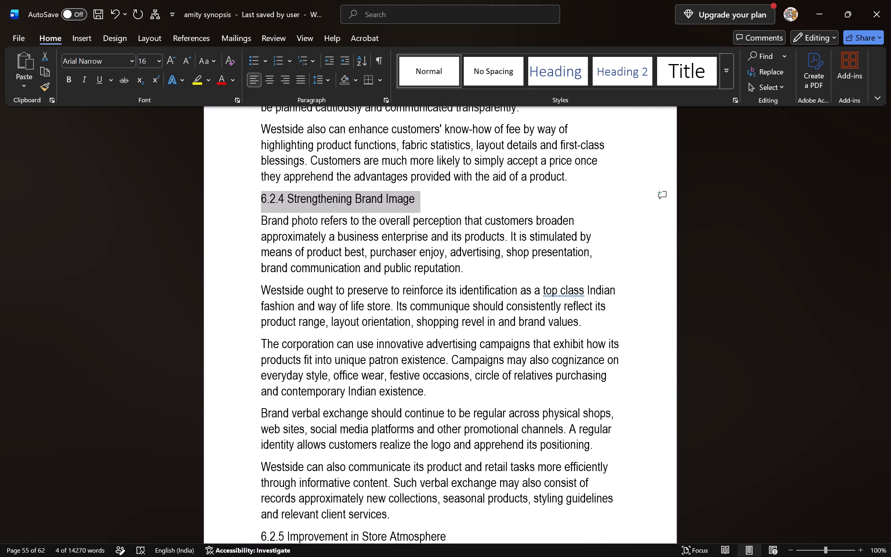
pyautogui.click(72, 81)
# Make the 6.2.5 Improvement in Store Atmosphere heading bold.
pyautogui.scroll(-7, 532, 304)
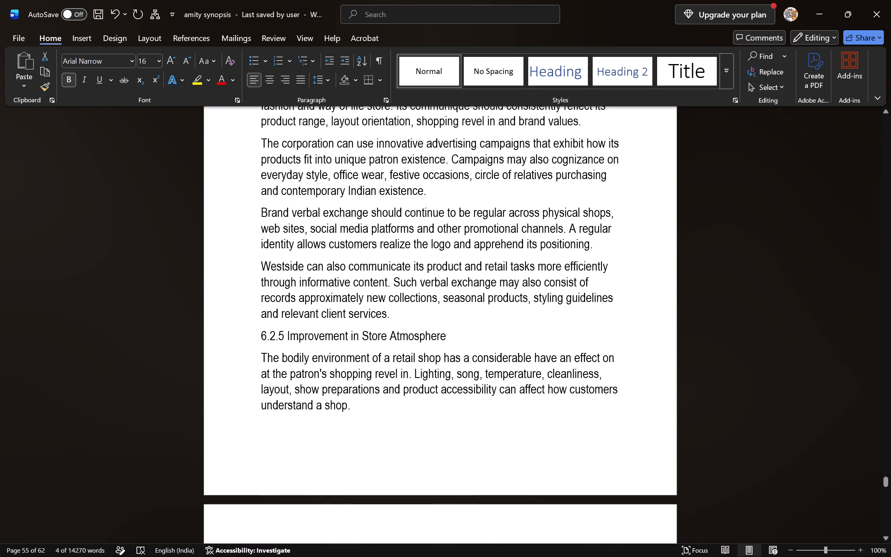
pyautogui.moveTo(259, 336); pyautogui.dragTo(446, 347)
pyautogui.click(70, 84)
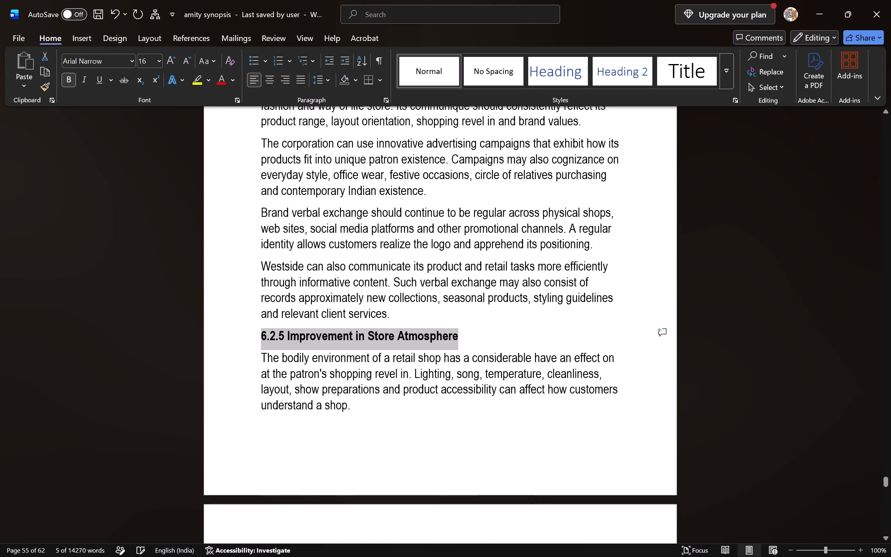
# Make the 6.2.6 Better Visual Merchandising heading bold.
pyautogui.scroll(-20, 499, 238)
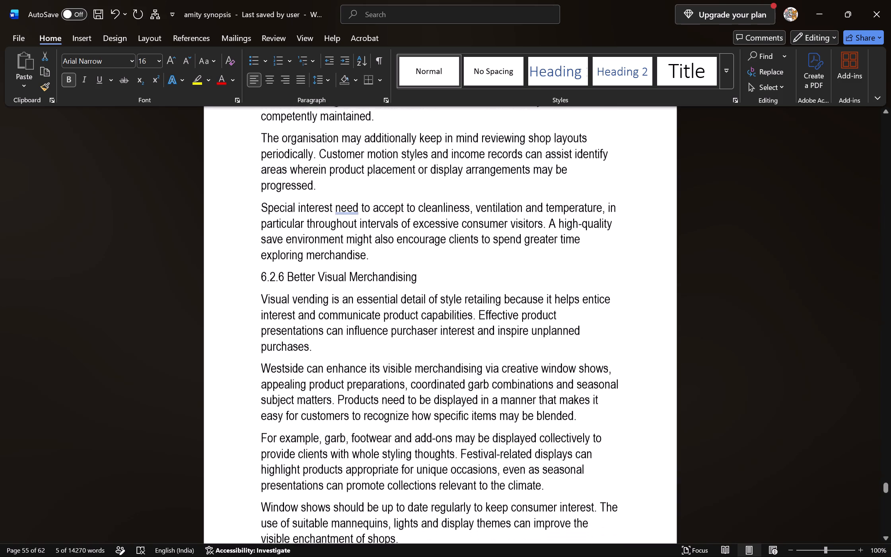
pyautogui.moveTo(255, 278); pyautogui.dragTo(398, 273)
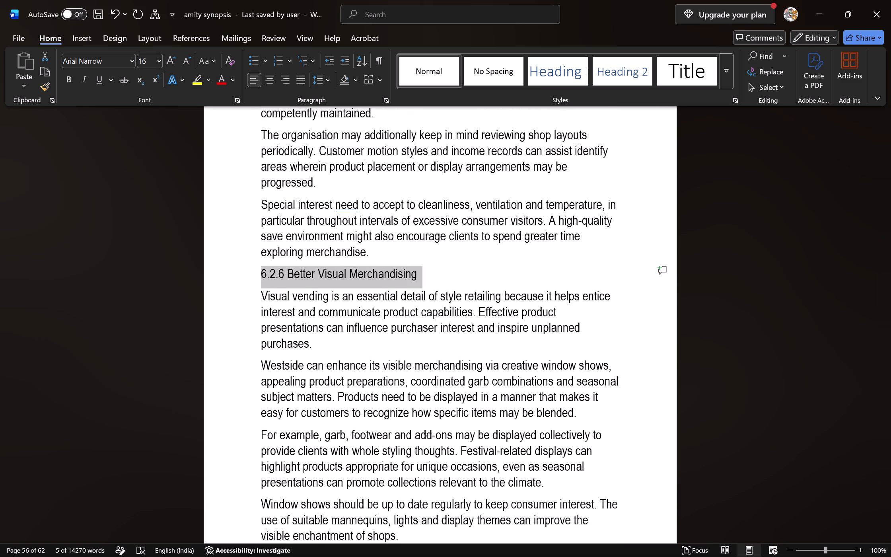
pyautogui.click(74, 82)
# Make the 6.2.7 Improvement in Customer Service heading bold.
pyautogui.scroll(-14, 313, 201)
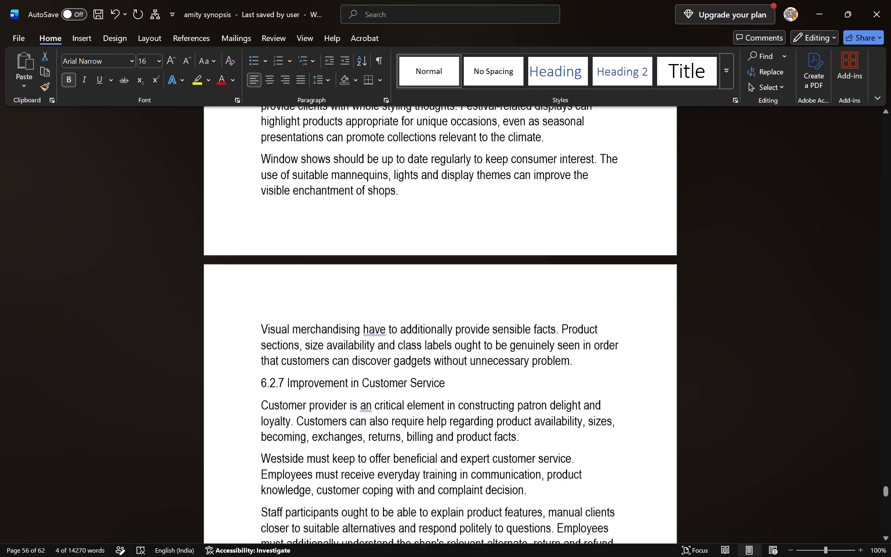
pyautogui.moveTo(263, 323); pyautogui.dragTo(445, 329)
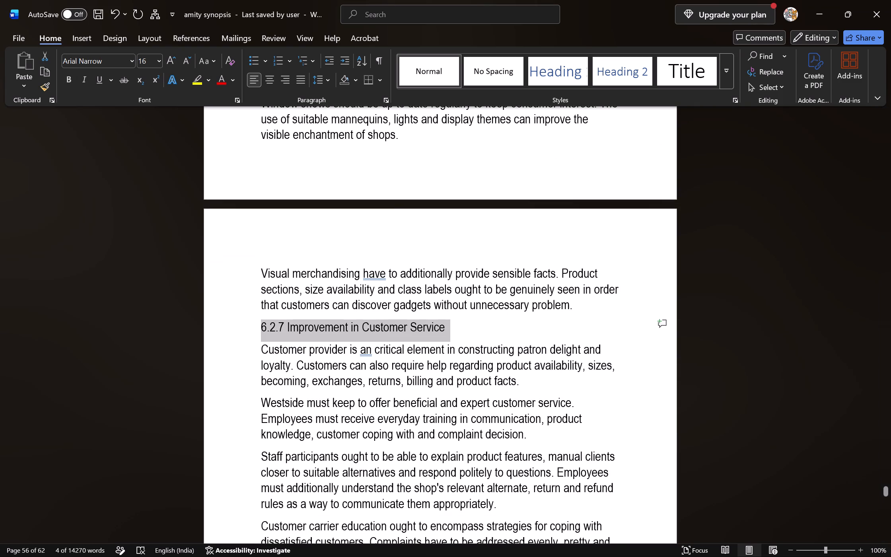
pyautogui.click(63, 81)
# Skip ahead to the 6.2.12 Better Inventory Management heading and make it bold.
pyautogui.scroll(-8, 246, 151)
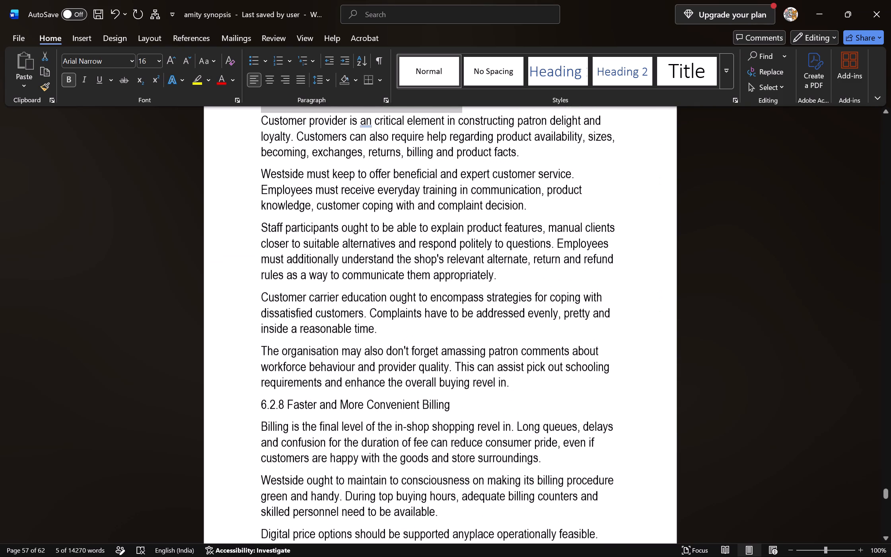
pyautogui.scroll(-16, 253, 141)
pyautogui.scroll(-17, 248, 145)
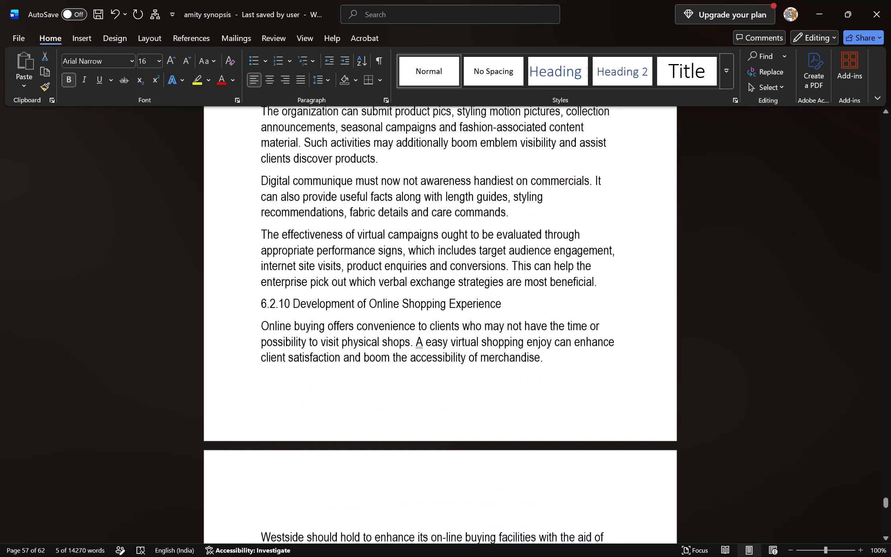
pyautogui.scroll(-16, 248, 145)
pyautogui.scroll(-10, 248, 145)
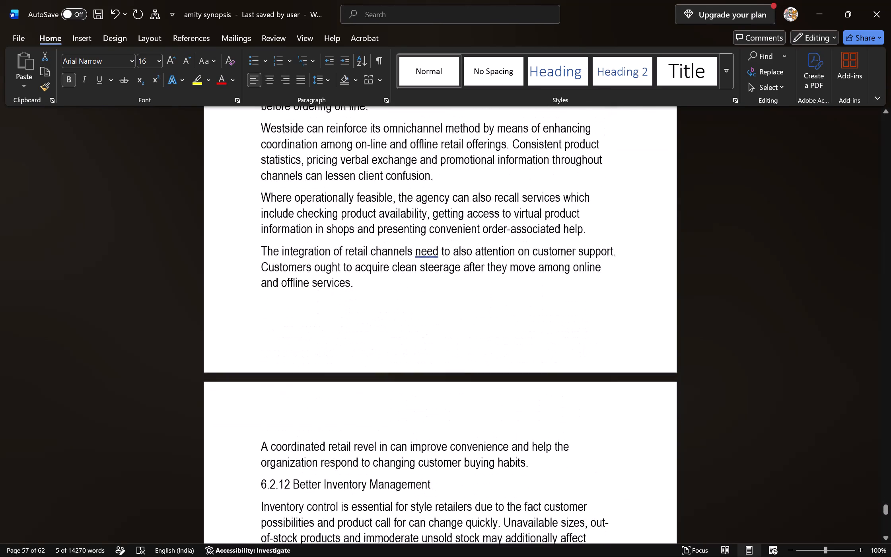
pyautogui.scroll(-20, 248, 144)
pyautogui.scroll(-3, 248, 144)
pyautogui.scroll(9, 247, 137)
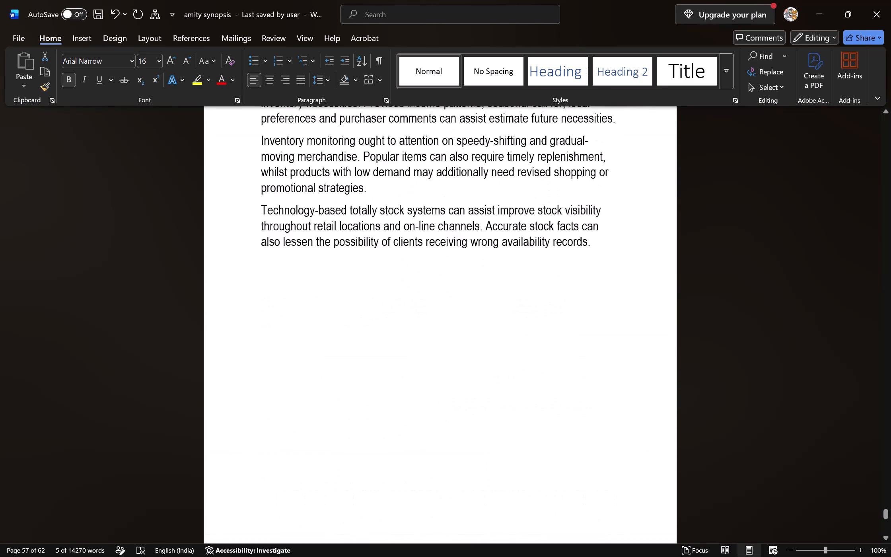
pyautogui.scroll(6, 247, 140)
pyautogui.moveTo(259, 199); pyautogui.dragTo(398, 199)
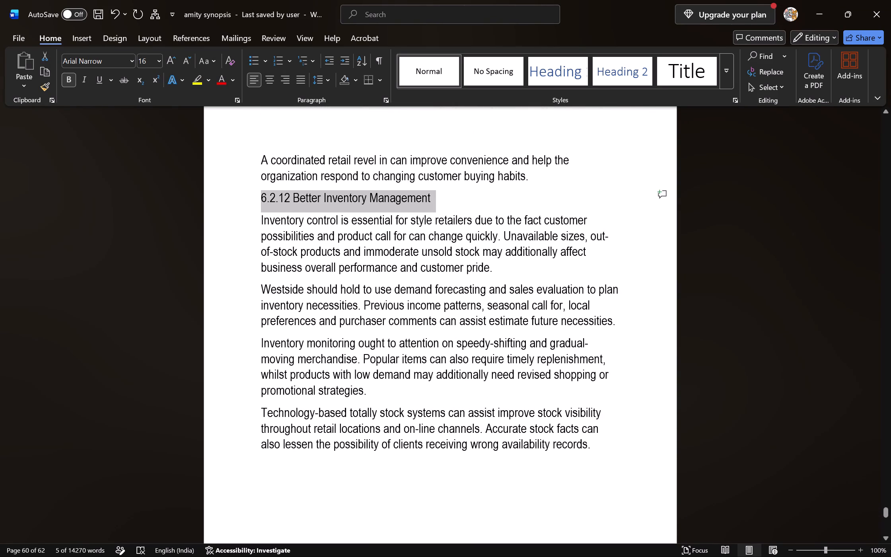
pyautogui.moveTo(398, 199); pyautogui.dragTo(422, 198)
pyautogui.click(64, 81)
# Make the preceding 6.2.11 Integration of Online and Offline Retail Channels heading bold.
pyautogui.scroll(5, 360, 232)
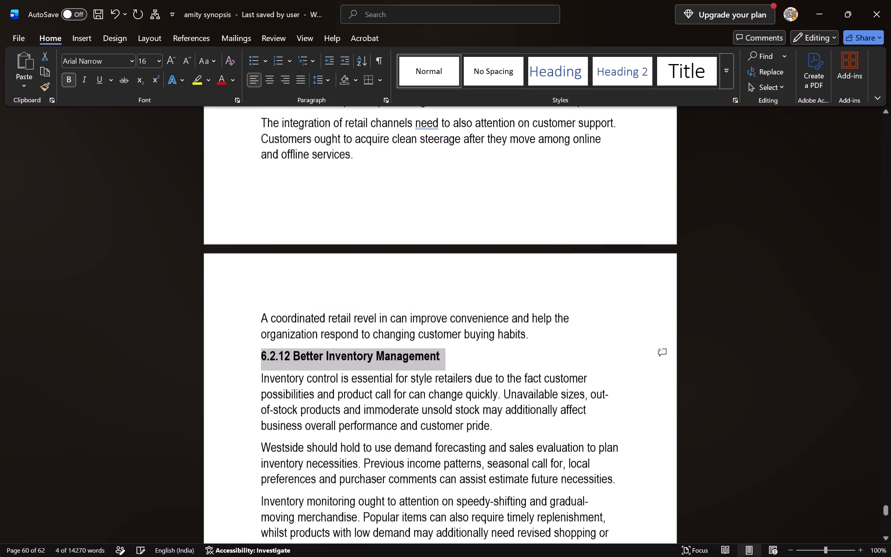
pyautogui.scroll(14, 360, 232)
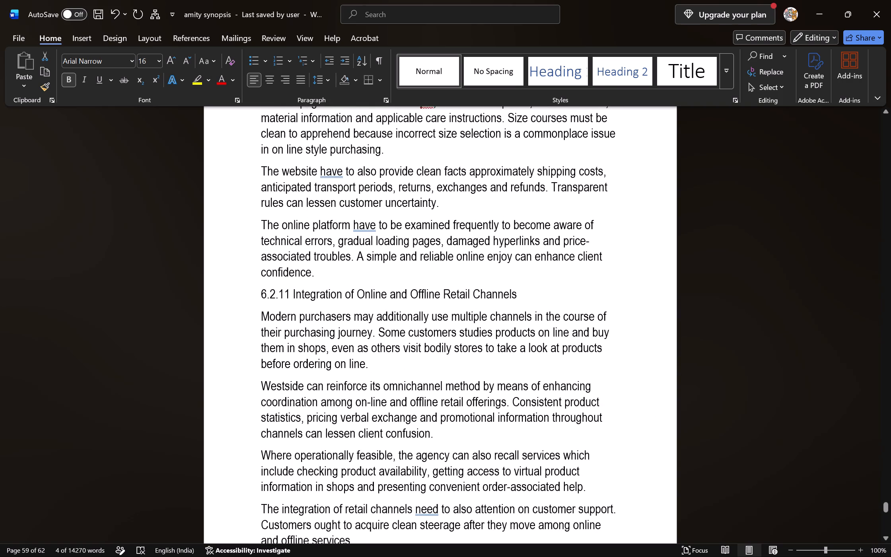
pyautogui.moveTo(259, 290); pyautogui.dragTo(522, 296)
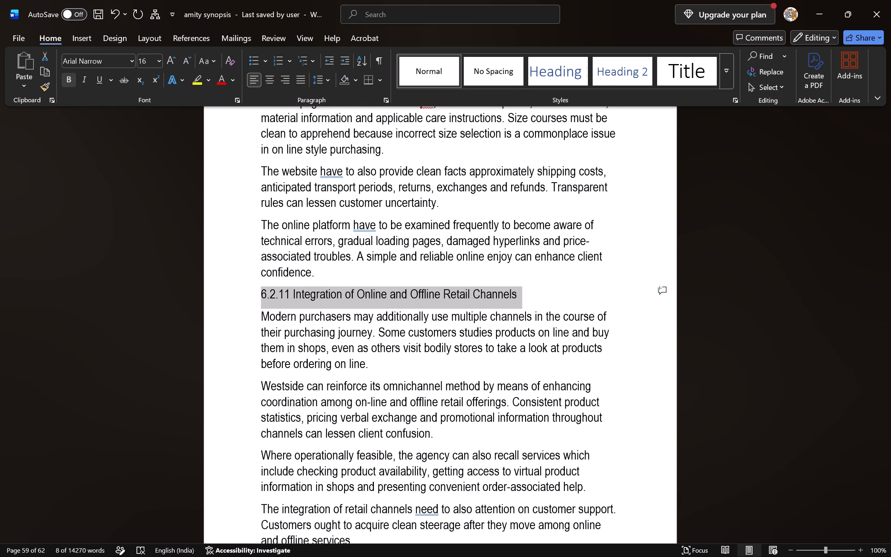
pyautogui.click(66, 82)
# Make the 6.2.10 Development of Online Shopping Experience heading bold.
pyautogui.scroll(14, 342, 226)
pyautogui.moveTo(259, 214); pyautogui.dragTo(492, 210)
pyautogui.click(68, 80)
# Make the 6.2.9 Strengthening Digital Marketing heading bold.
pyautogui.scroll(7, 387, 311)
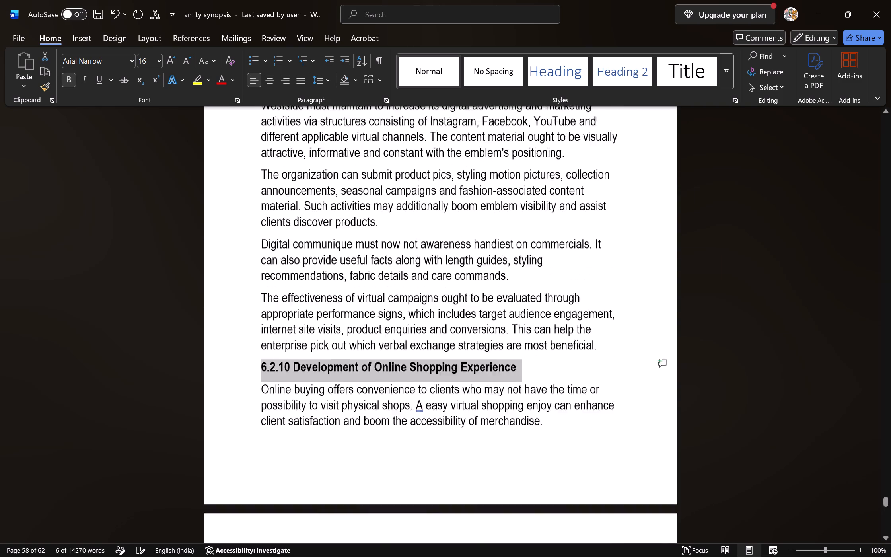
pyautogui.scroll(8, 387, 311)
pyautogui.moveTo(254, 290); pyautogui.dragTo(299, 291)
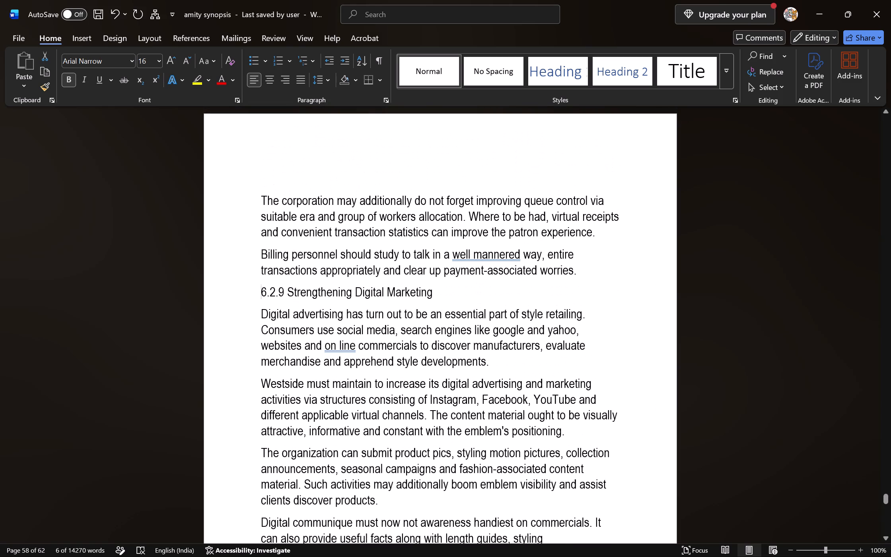
pyautogui.moveTo(299, 291); pyautogui.dragTo(421, 296)
pyautogui.click(67, 84)
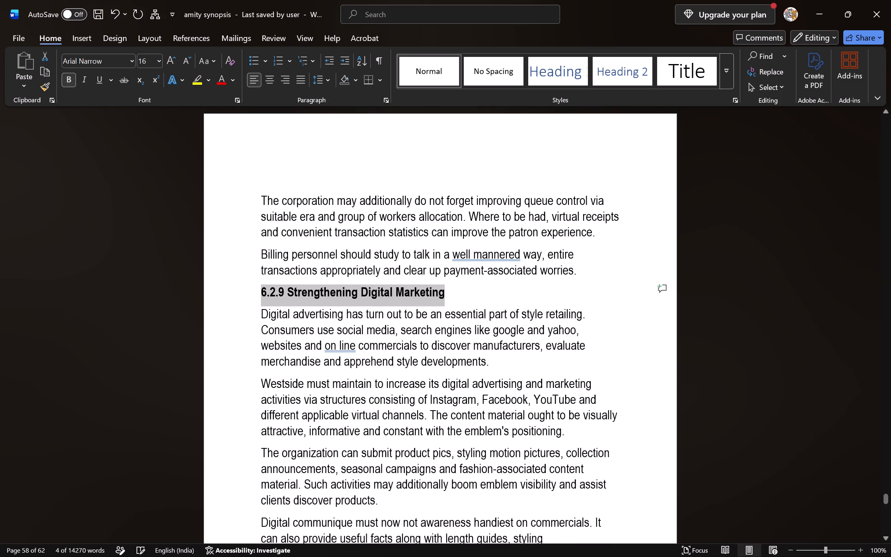
# Make the 6.2.8 Faster and More Convenient Billing heading bold.
pyautogui.scroll(17, 331, 317)
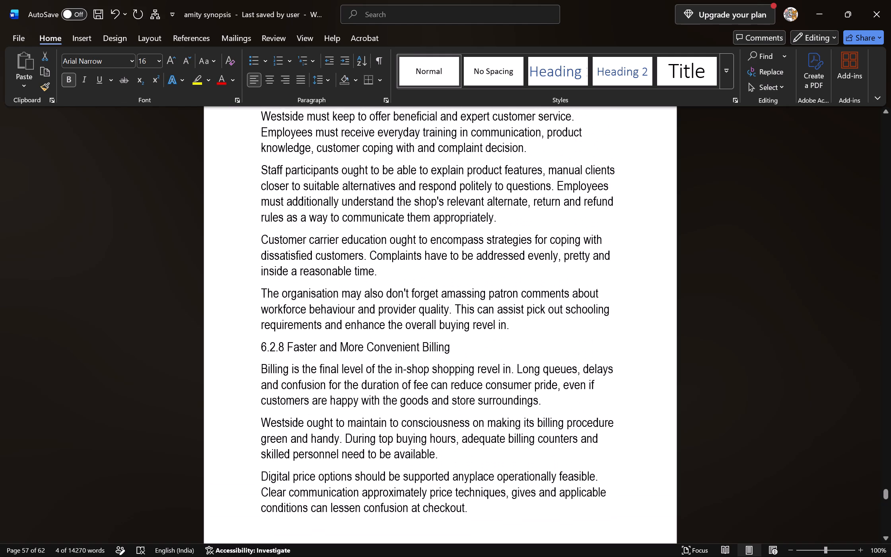
pyautogui.moveTo(258, 349); pyautogui.dragTo(444, 346)
pyautogui.click(68, 78)
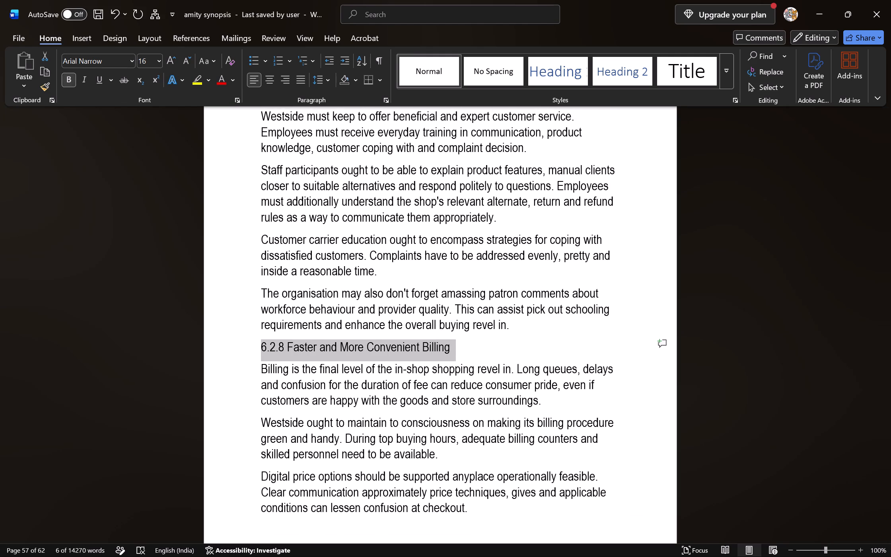
# Look through the rest of the recommendations and the reference list to the document's end, and return to the Chapter 1 page.
pyautogui.scroll(6, 338, 313)
pyautogui.scroll(-17, 335, 301)
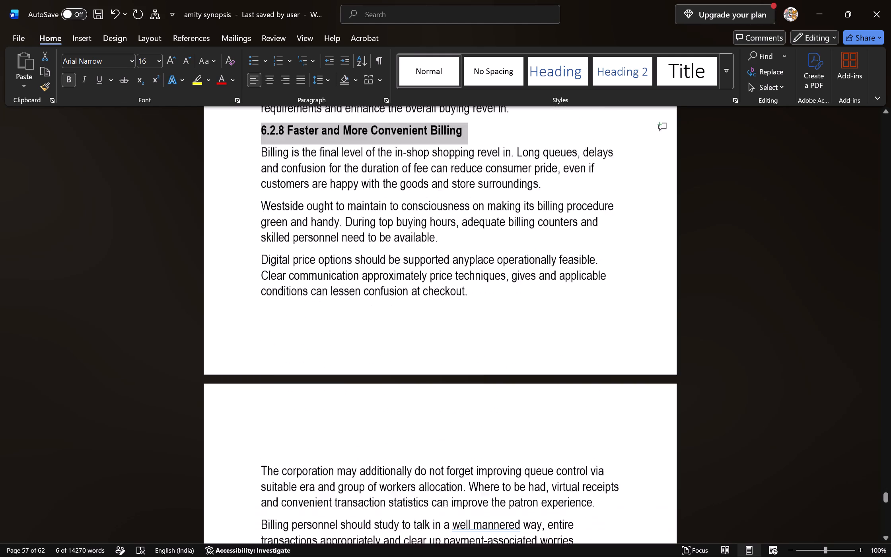
pyautogui.scroll(-20, 331, 289)
pyautogui.scroll(-20, 331, 289)
pyautogui.scroll(-15, 331, 289)
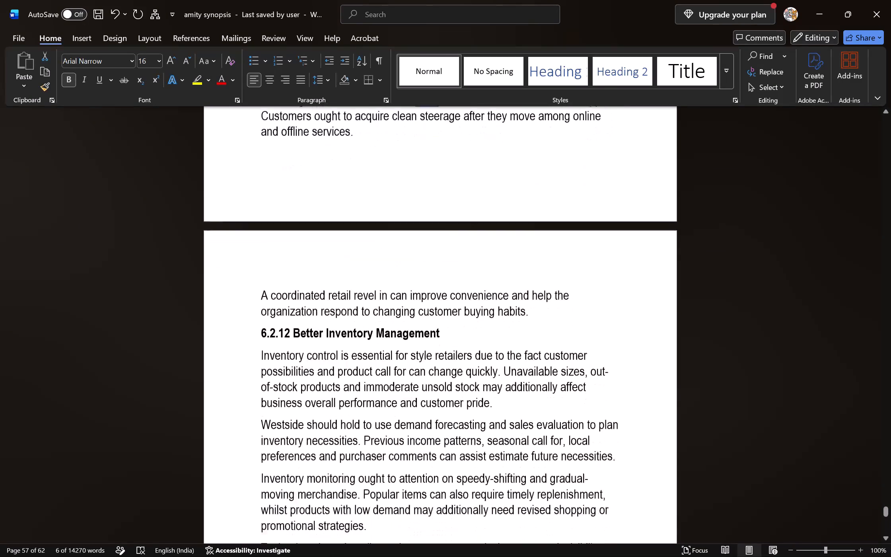
pyautogui.scroll(-3, 331, 288)
pyautogui.scroll(-19, 331, 288)
pyautogui.scroll(-10, 331, 289)
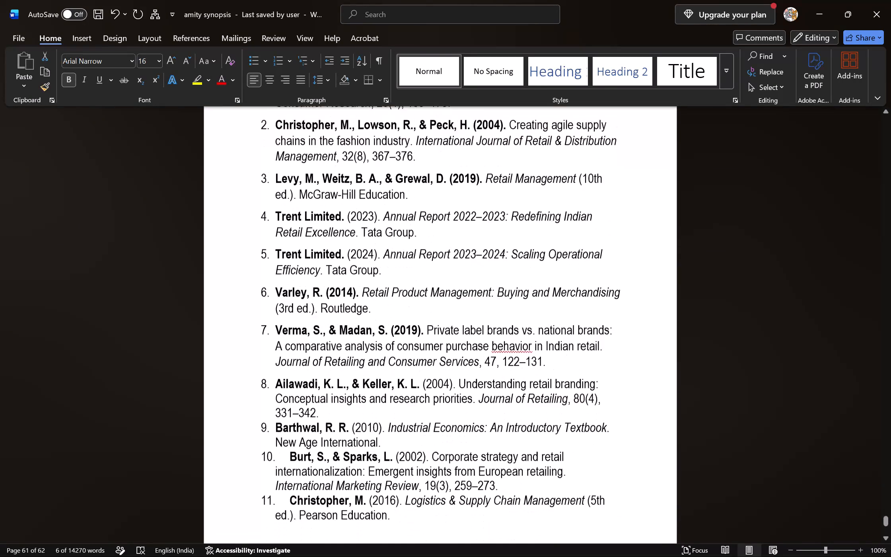
pyautogui.scroll(-16, 331, 287)
pyautogui.scroll(-18, 331, 286)
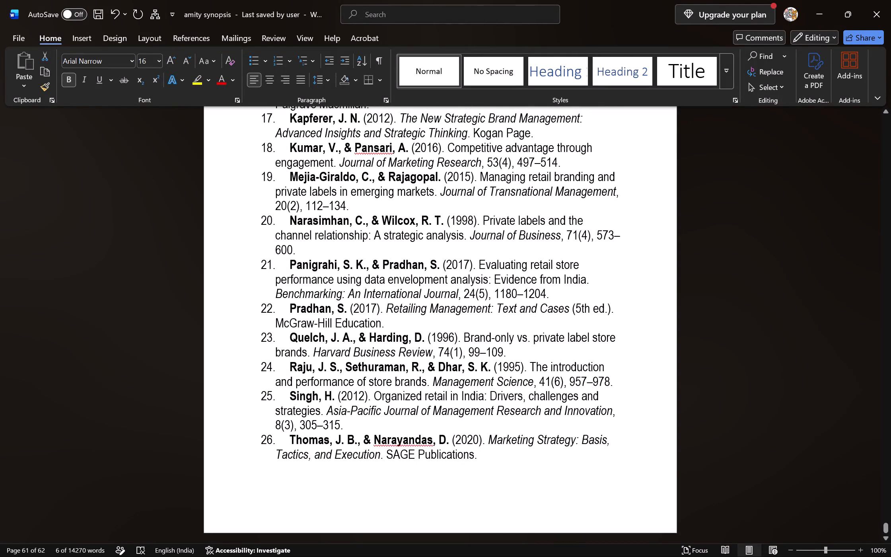
pyautogui.moveTo(887, 528); pyautogui.dragTo(889, 286)
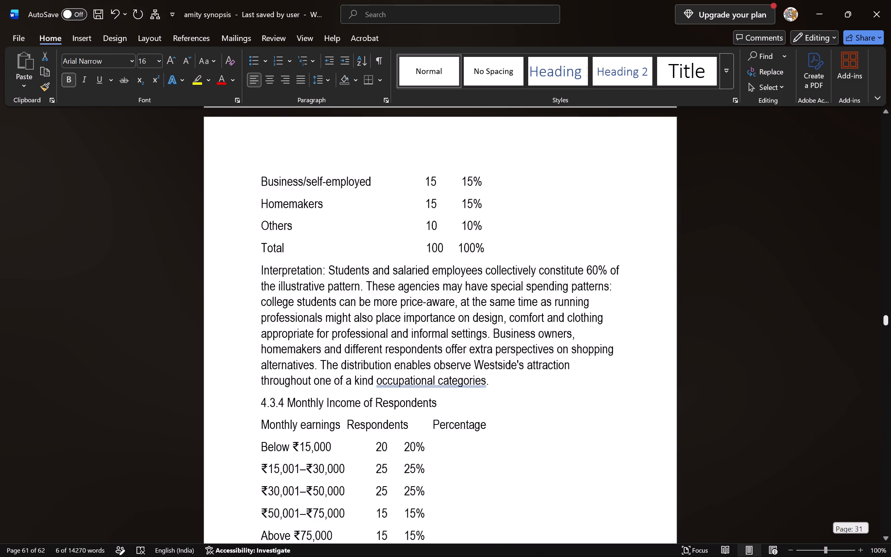
pyautogui.moveTo(889, 286); pyautogui.dragTo(887, 120)
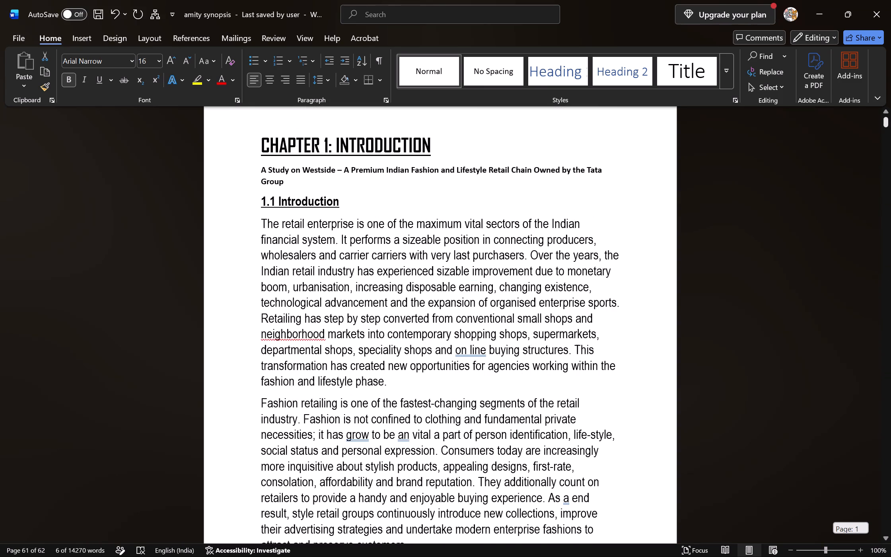
pyautogui.moveTo(887, 120); pyautogui.dragTo(887, 120)
# Save the amity synopsis document.
pyautogui.hotkey('ctrl', 's')
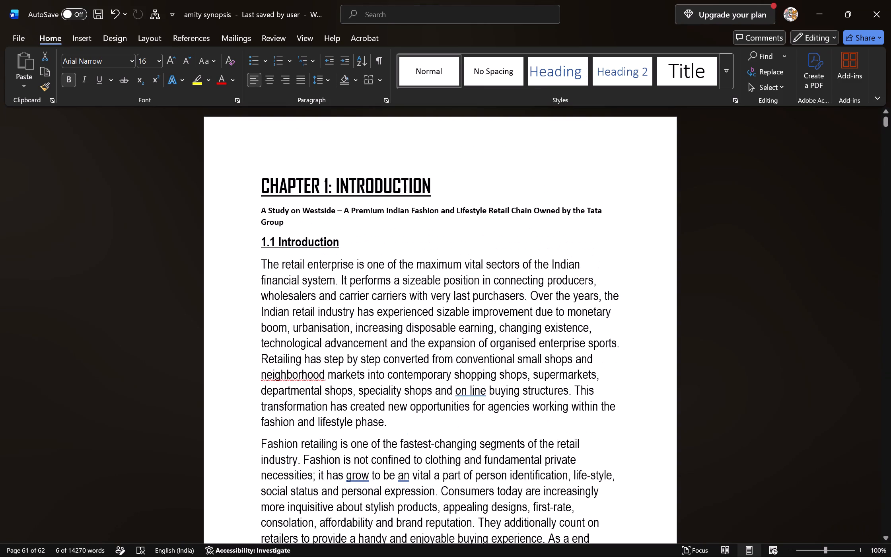
pyautogui.hotkey('ctrl', 's')
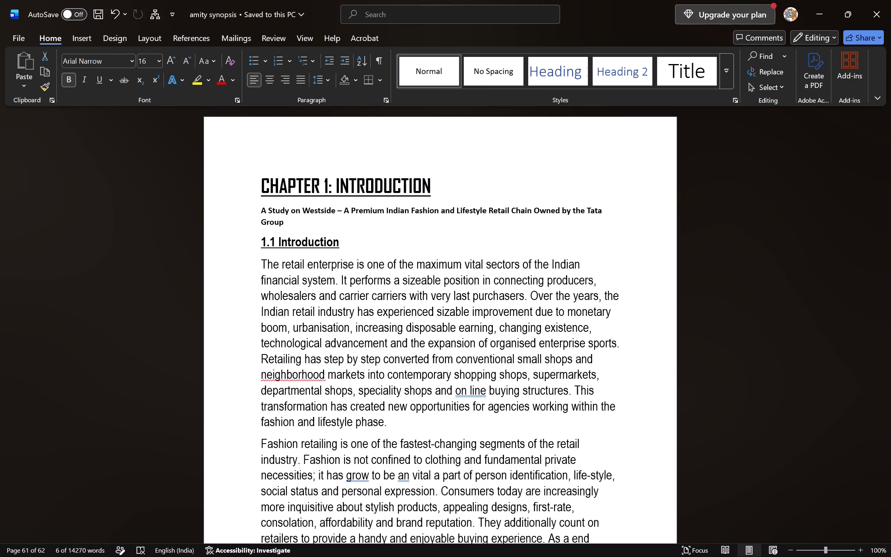
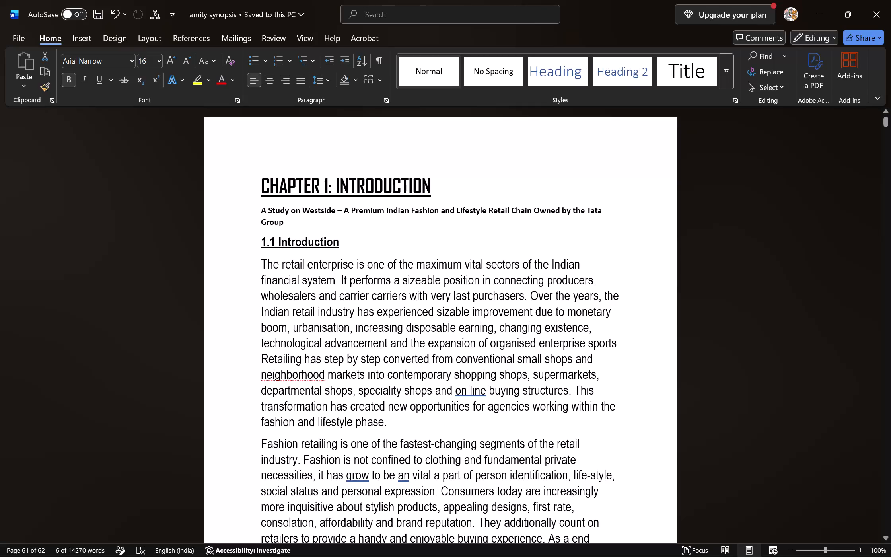
# Save the amity synopsis document again under its existing name.
pyautogui.hotkey('ctrl', 's')
pyautogui.hotkey('ctrl', 's')
pyautogui.hotkey('ctrl', 's')
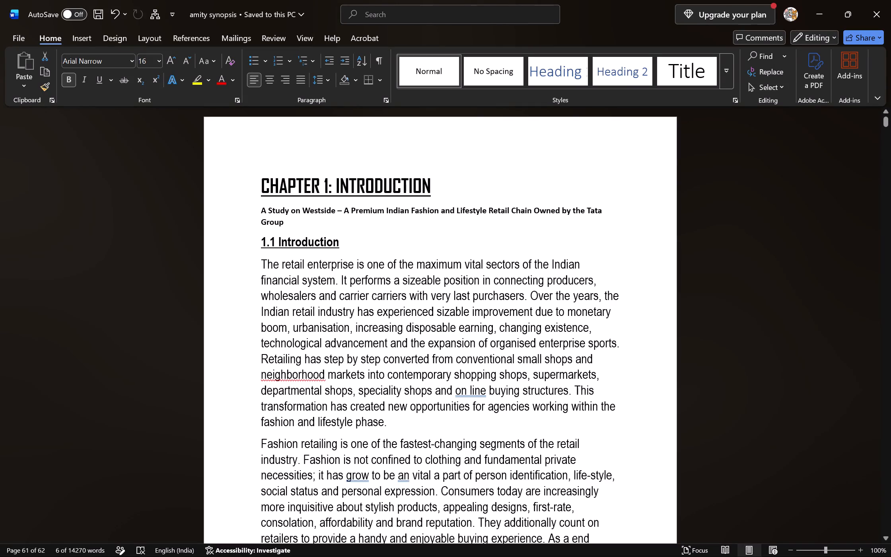